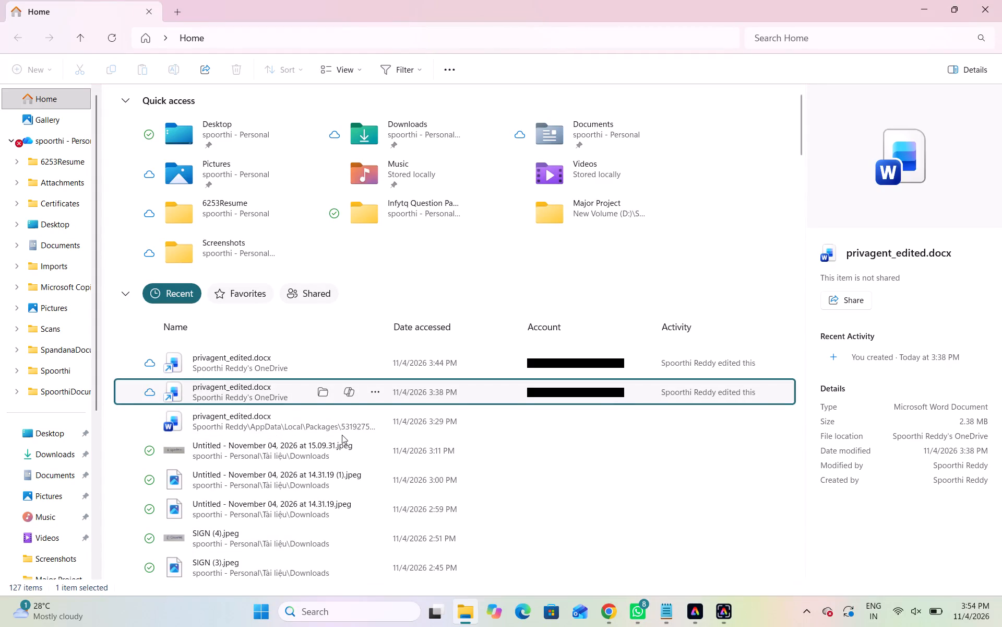
Check the front matter of the locally stored privagent_edited.docx copy and close it without saving changes.
double_click(275, 417)
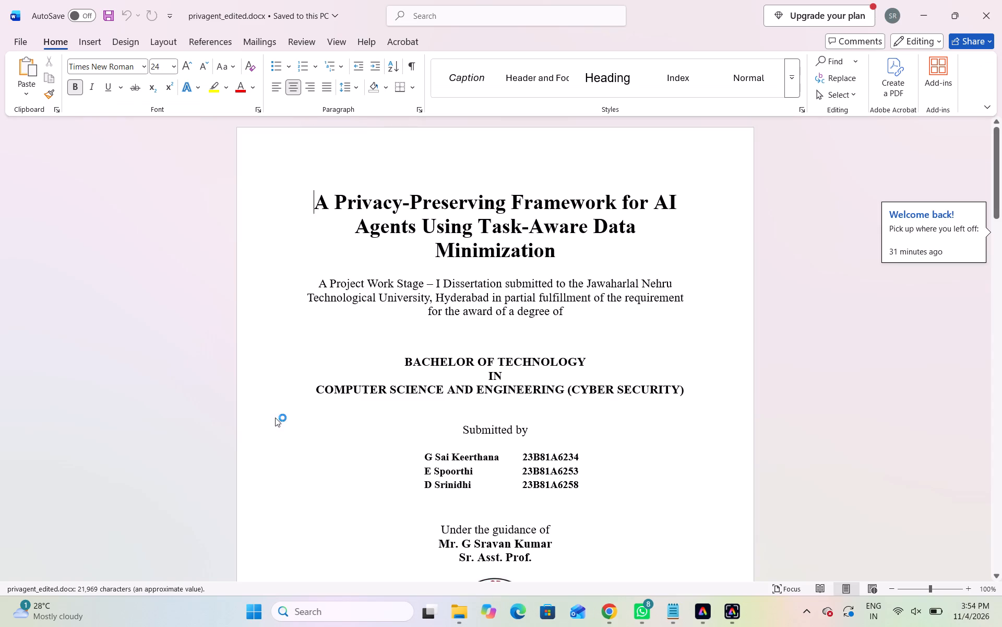
scroll(447, 442, down, 2)
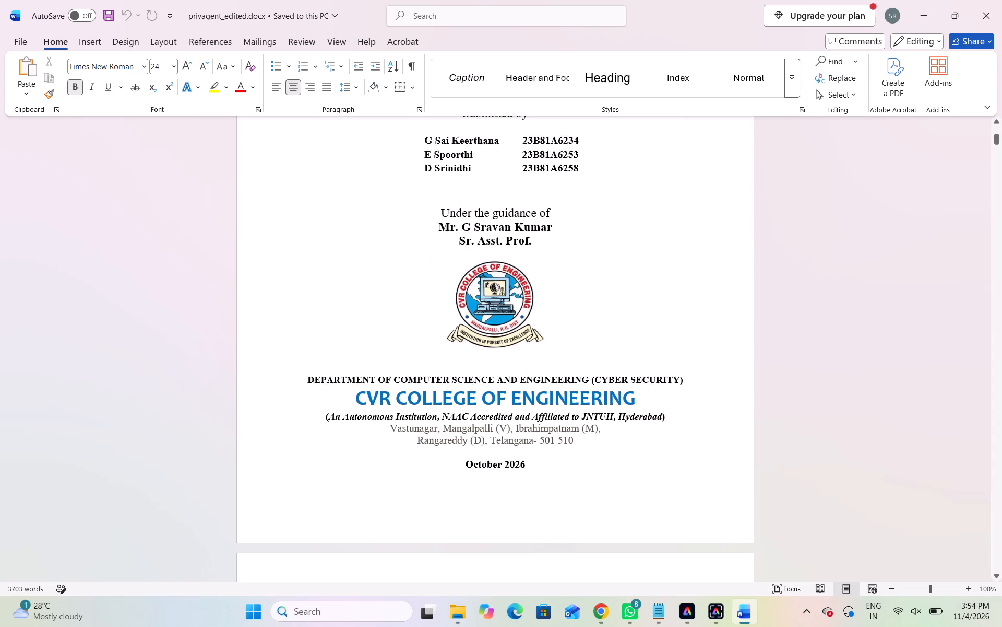
scroll(447, 442, down, 20)
scroll(447, 442, down, 1)
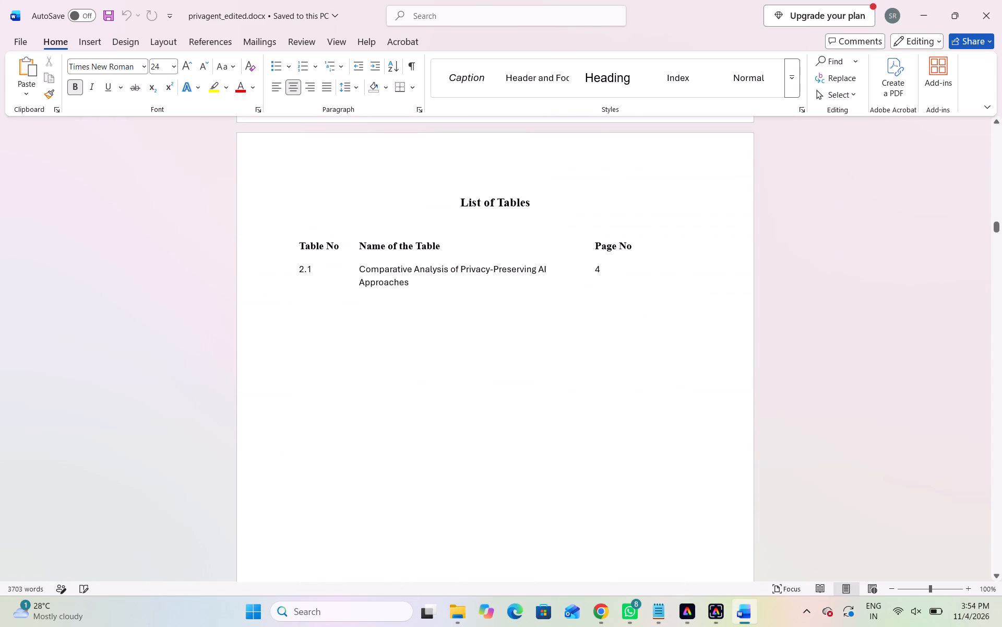
scroll(420, 456, down, 13)
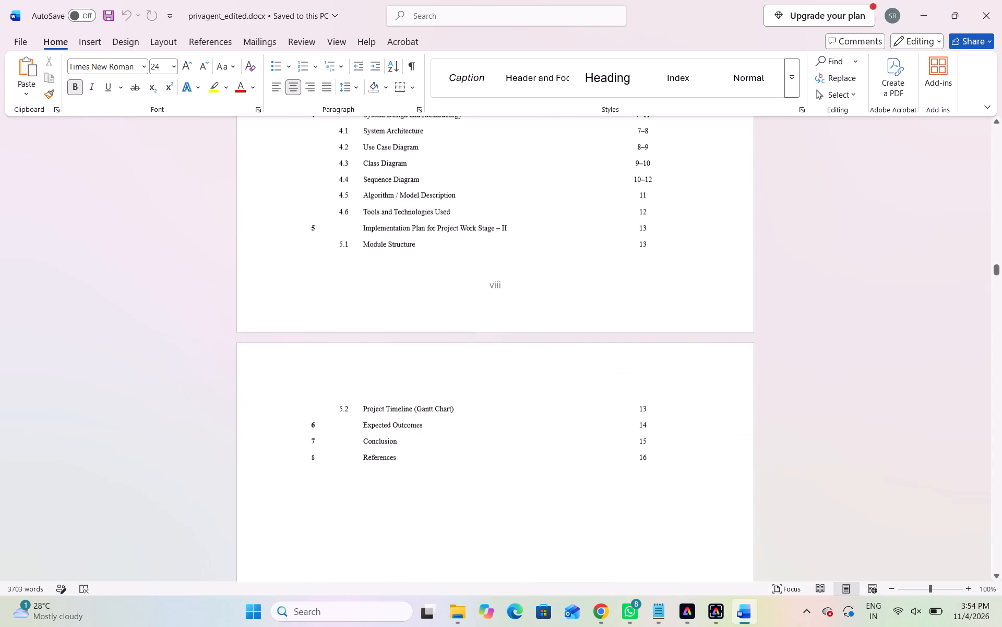
click(88, 589)
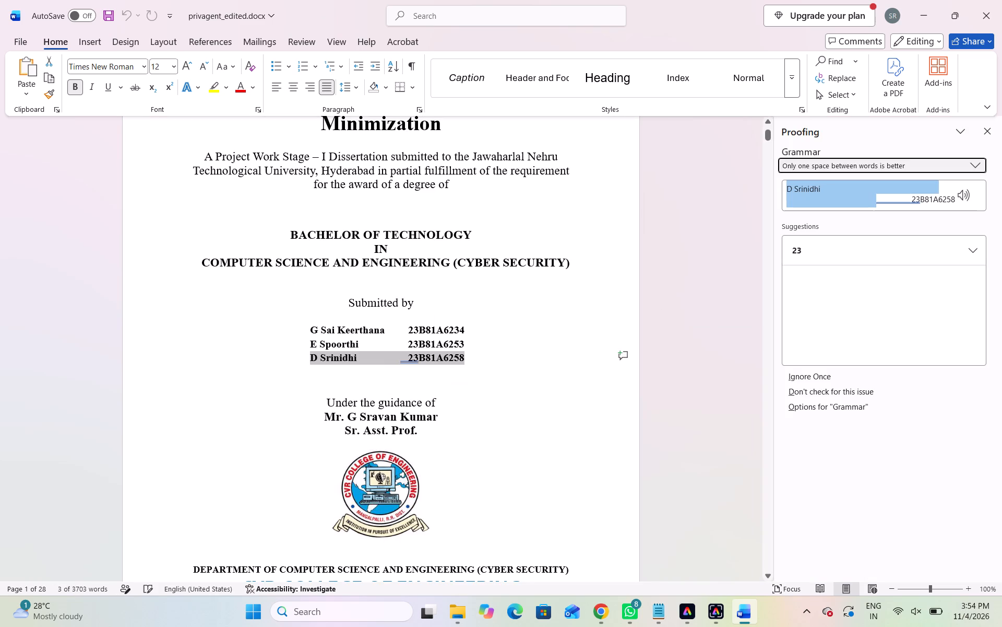
click(985, 131)
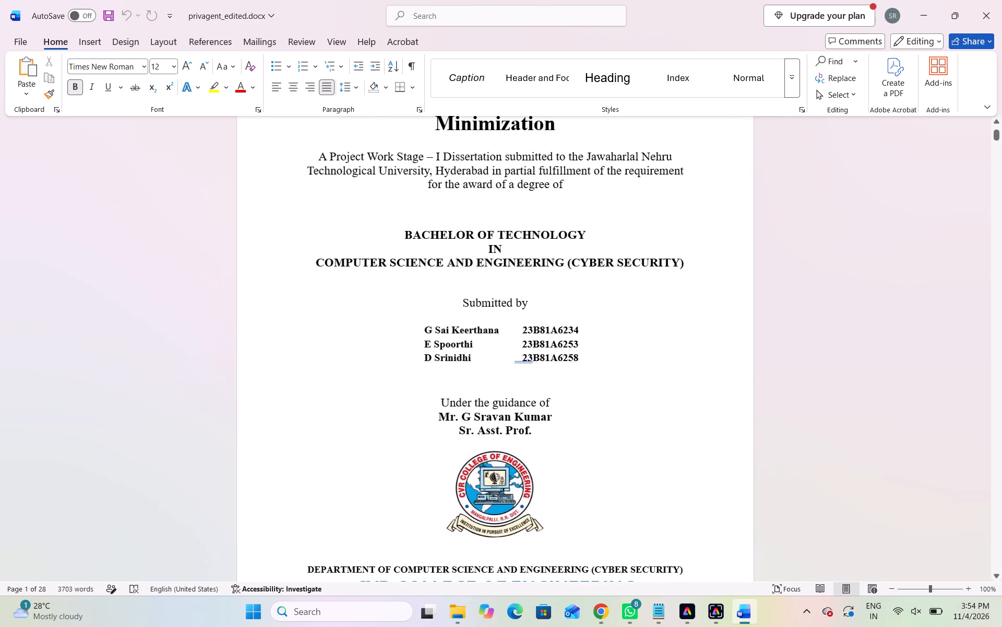
scroll(551, 461, down, 9)
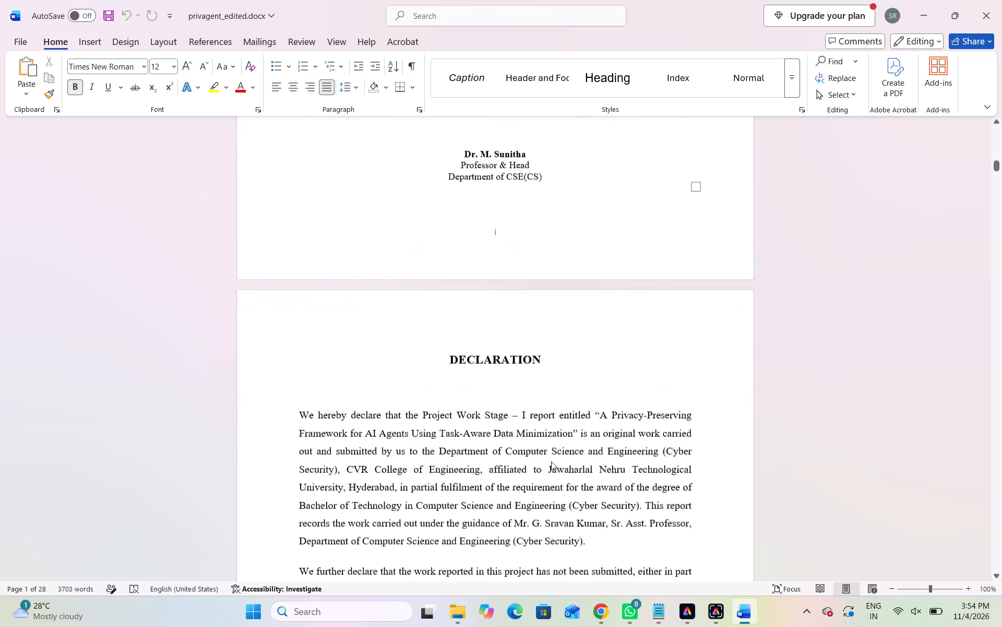
scroll(551, 461, down, 4)
scroll(551, 461, up, 20)
scroll(551, 461, up, 20)
scroll(551, 461, up, 7)
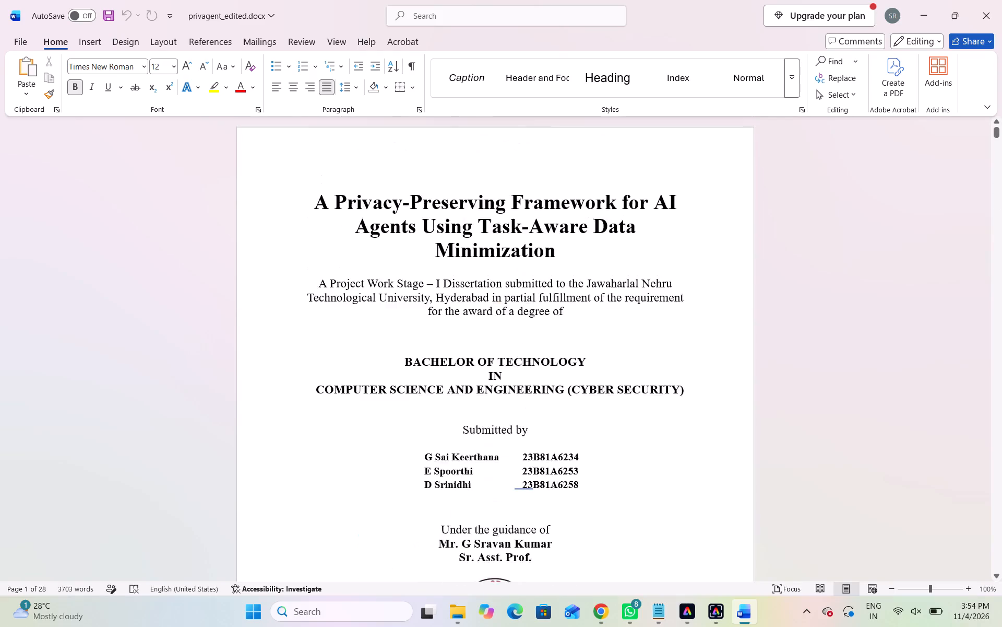
scroll(551, 461, up, 1)
scroll(551, 461, down, 13)
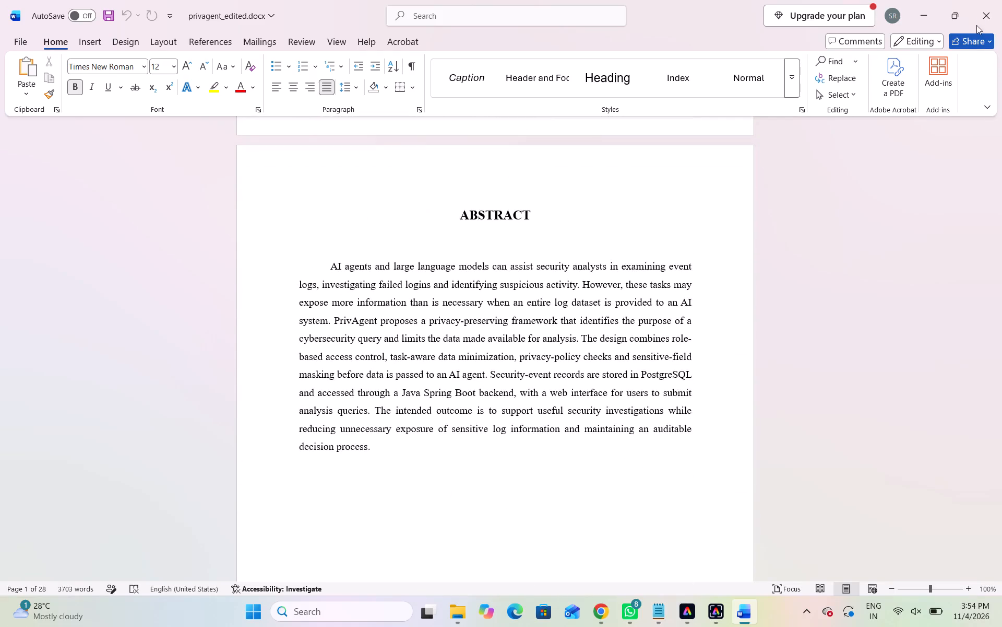
click(977, 16)
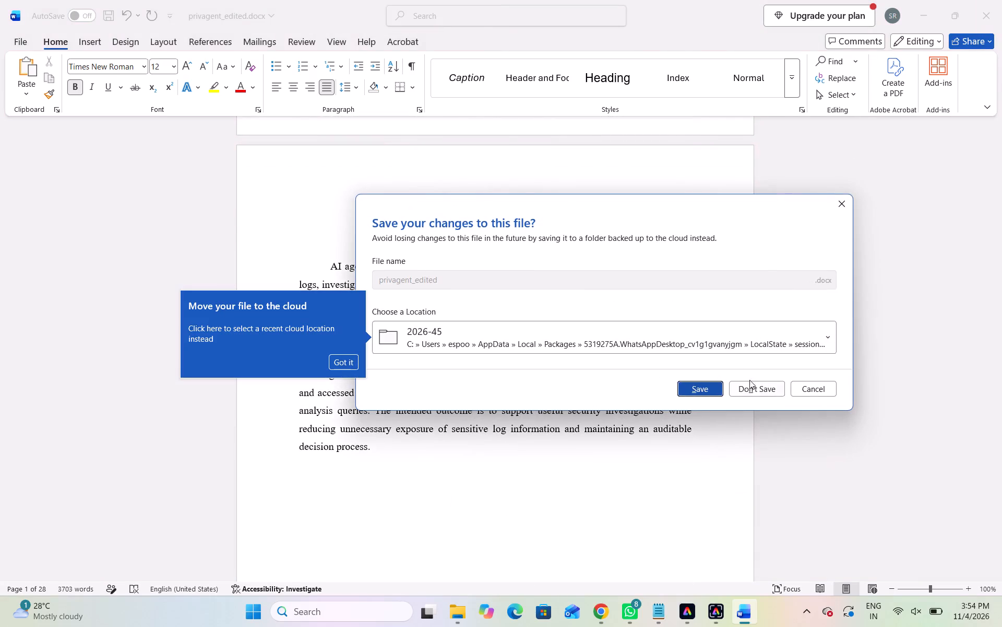
click(765, 391)
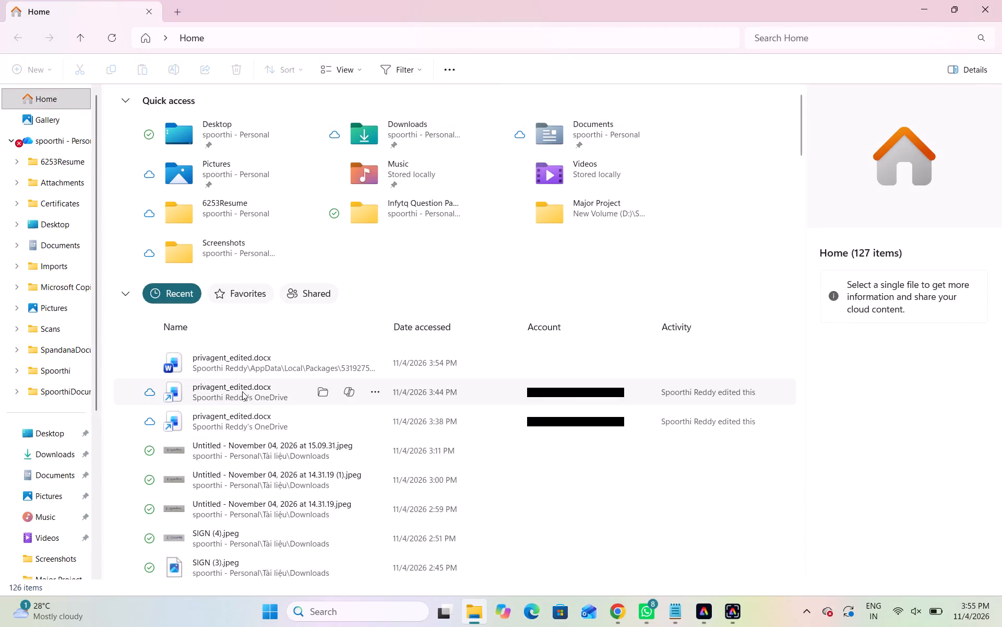
Open the OneDrive copy of privagent_edited.docx last accessed at 3:44 PM.
double_click(242, 390)
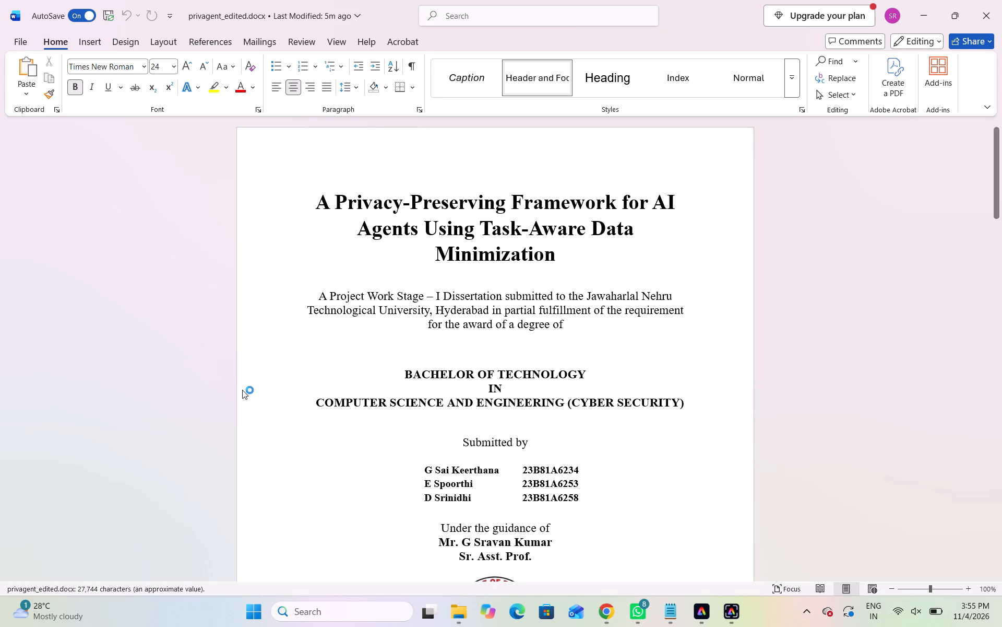
Examine the layout of the report's front matter from the title page through the table of contents.
scroll(560, 431, down, 3)
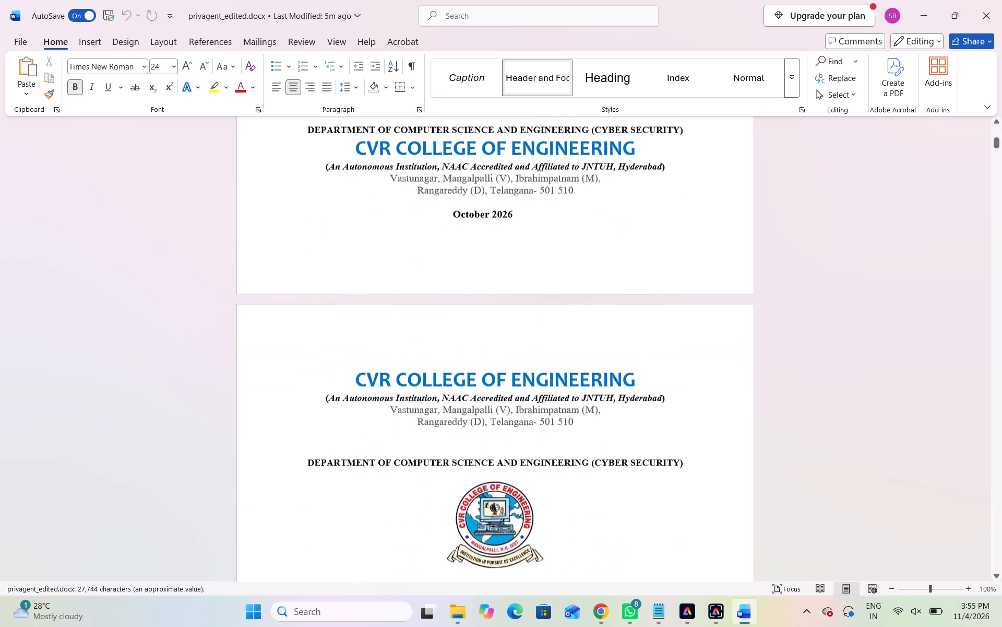
scroll(560, 431, down, 14)
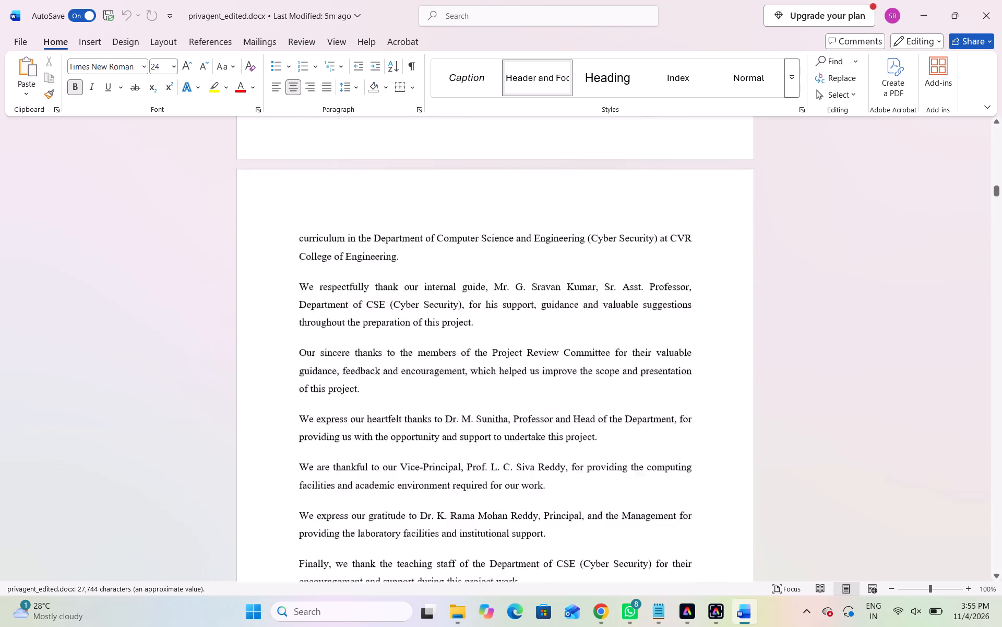
scroll(560, 431, down, 4)
scroll(495, 403, down, 2)
scroll(495, 403, up, 1)
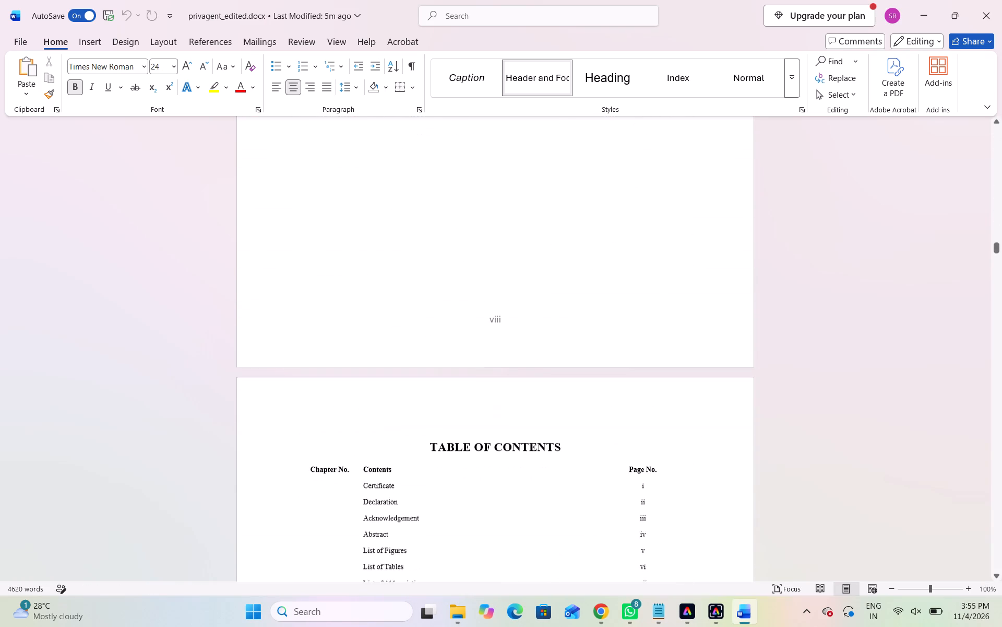
scroll(495, 403, up, 2)
scroll(495, 403, down, 7)
scroll(495, 403, up, 1)
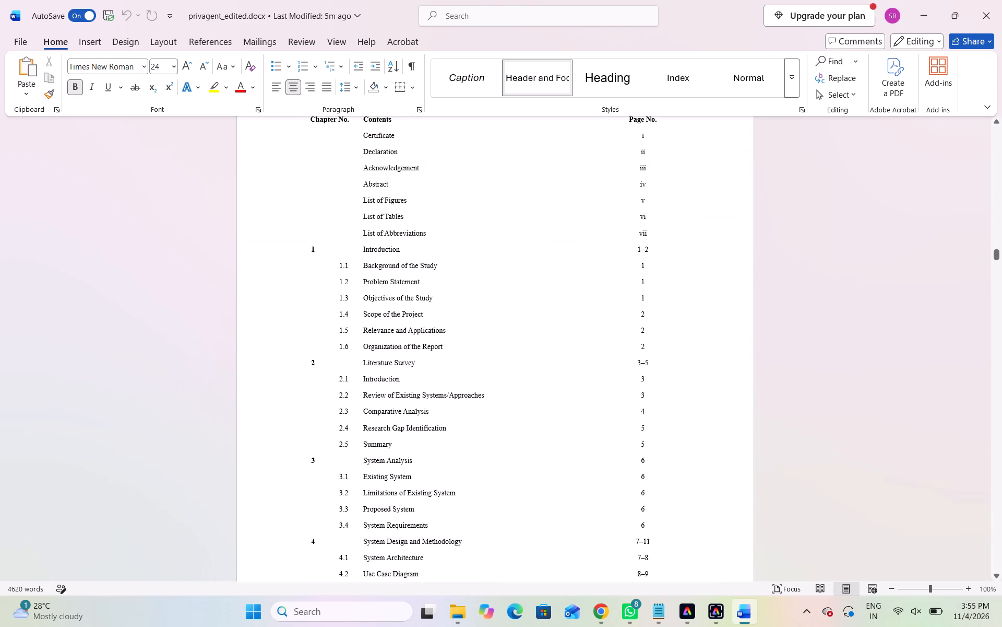
scroll(495, 403, up, 6)
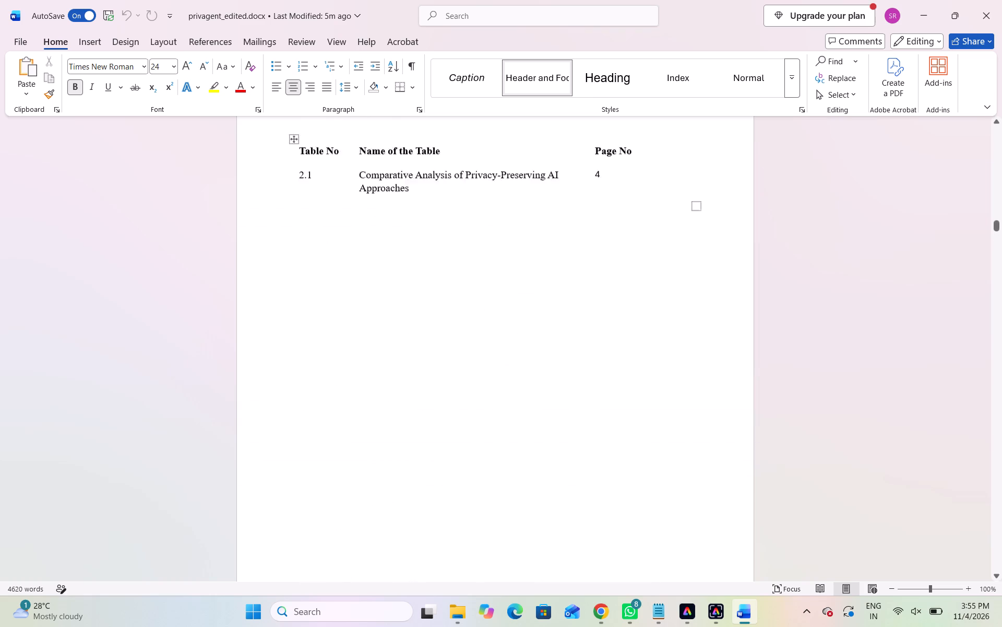
scroll(502, 421, up, 5)
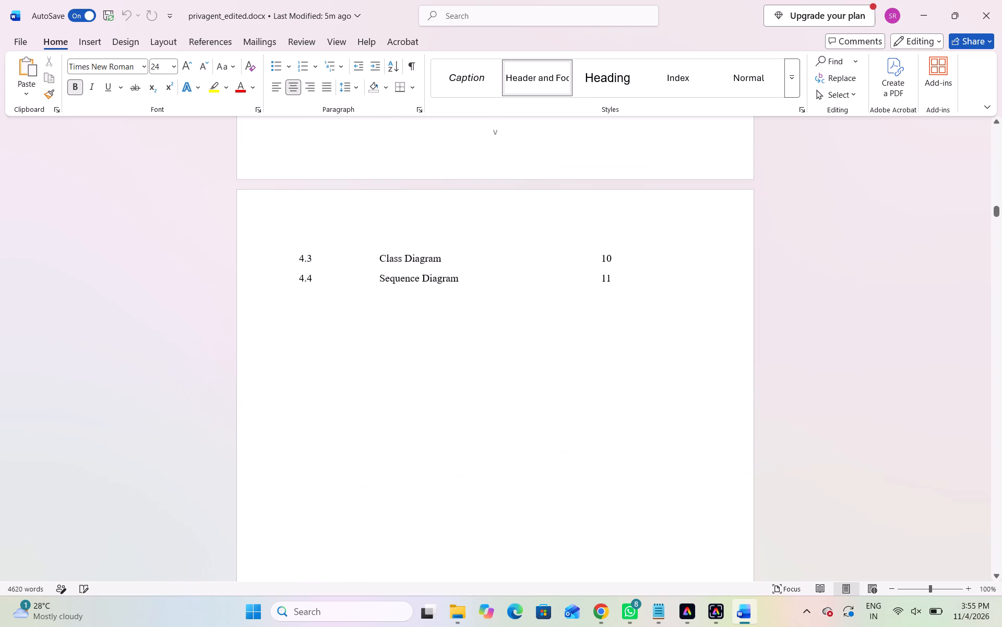
scroll(502, 421, up, 5)
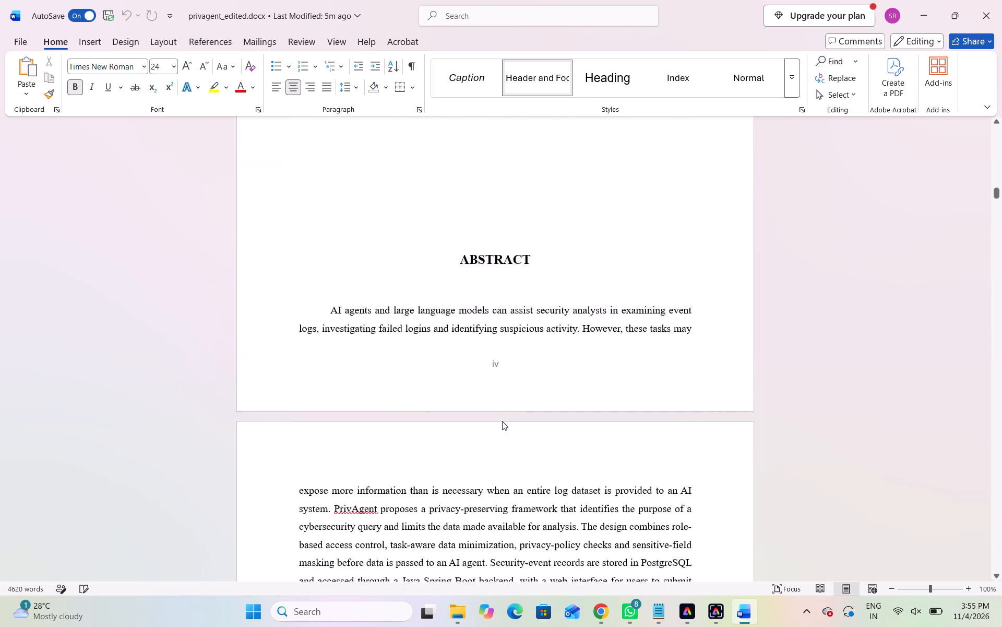
scroll(502, 421, up, 7)
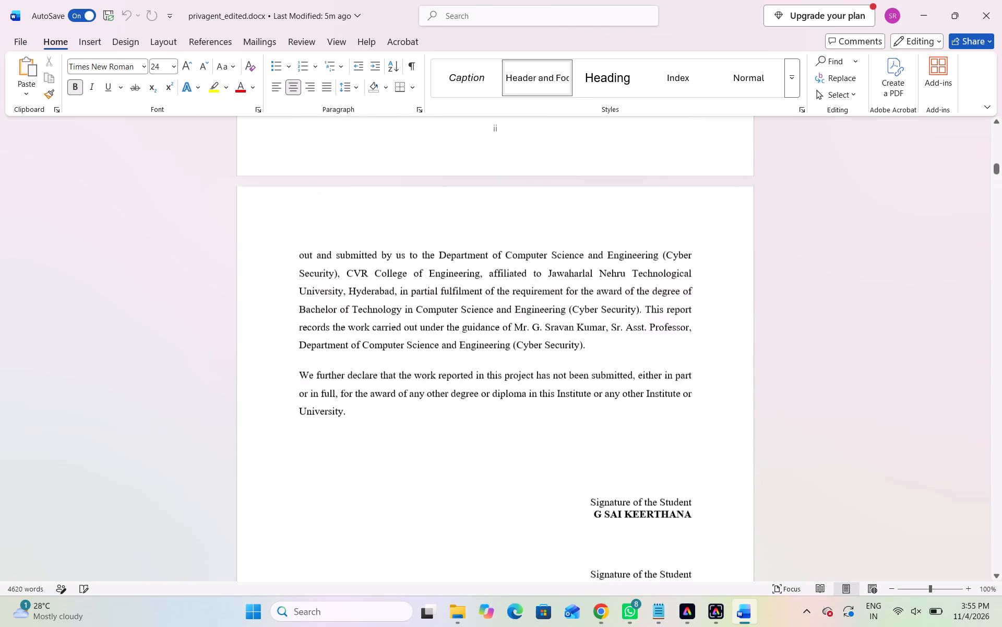
scroll(502, 421, up, 7)
scroll(502, 421, down, 1)
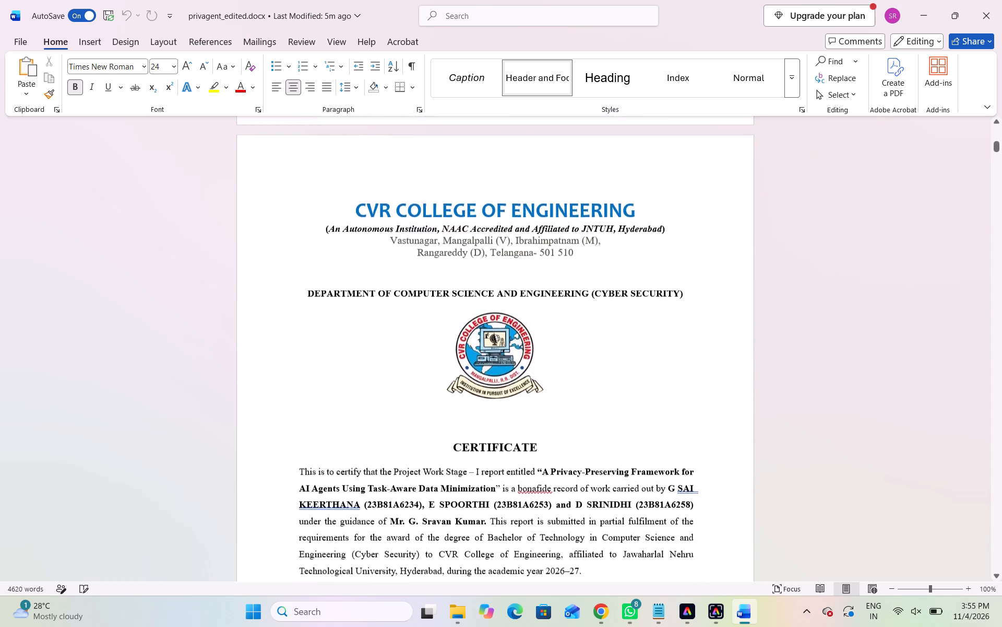
scroll(502, 421, down, 3)
scroll(502, 421, up, 7)
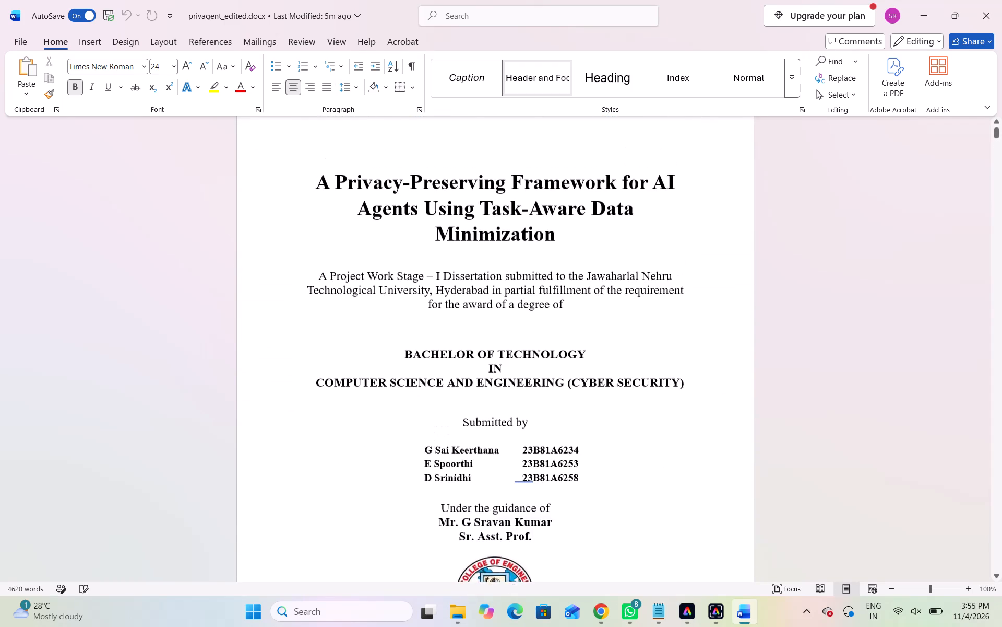
Examine the title page and the certificate page, including the abstract text placed under the certificate.
scroll(502, 421, down, 2)
scroll(482, 477, down, 1)
scroll(428, 402, down, 2)
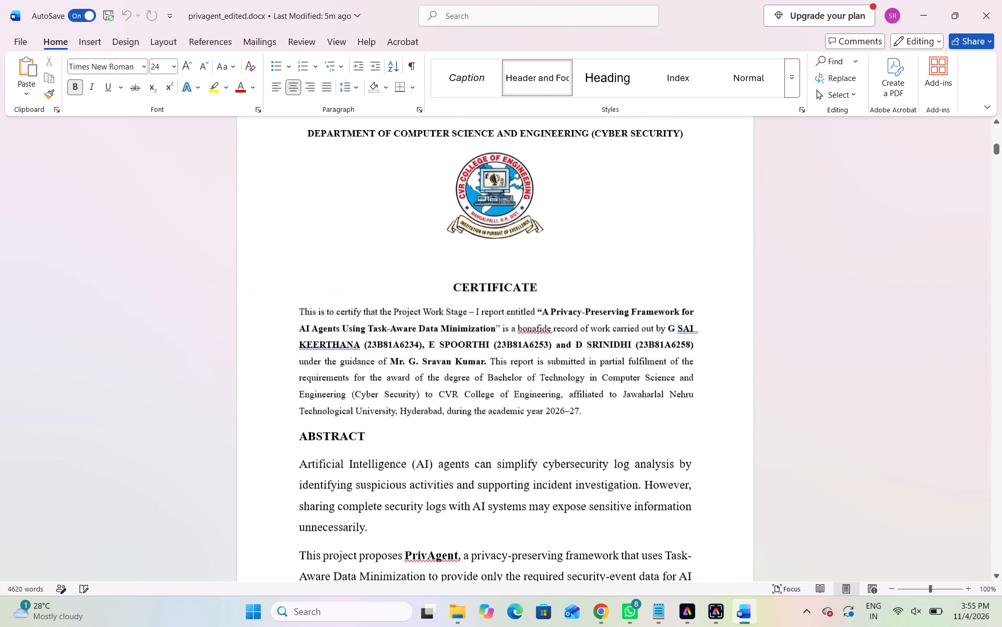
scroll(428, 402, down, 2)
scroll(428, 402, up, 1)
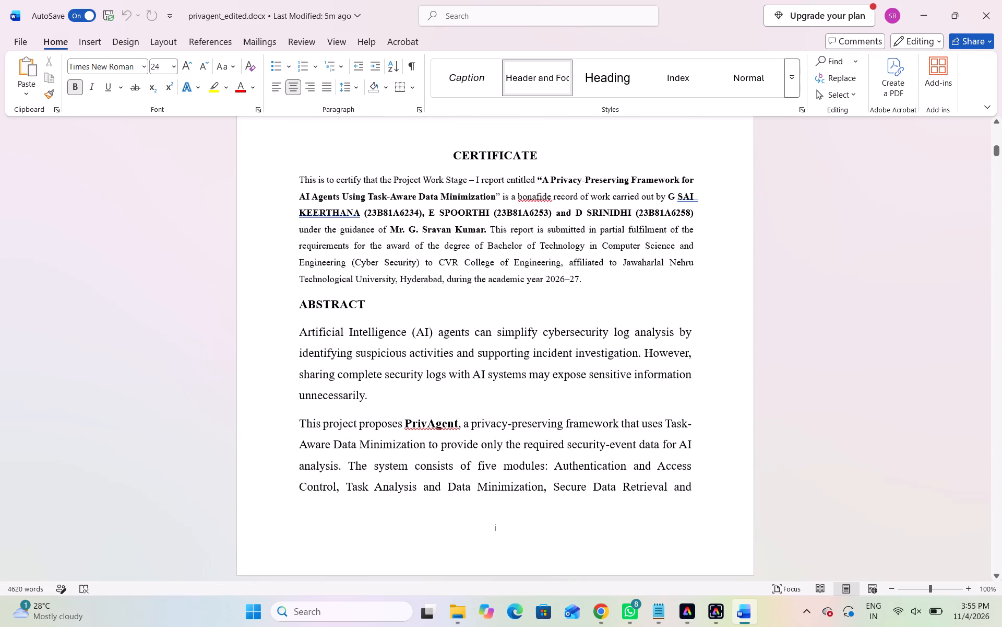
scroll(305, 303, up, 1)
scroll(327, 401, down, 1)
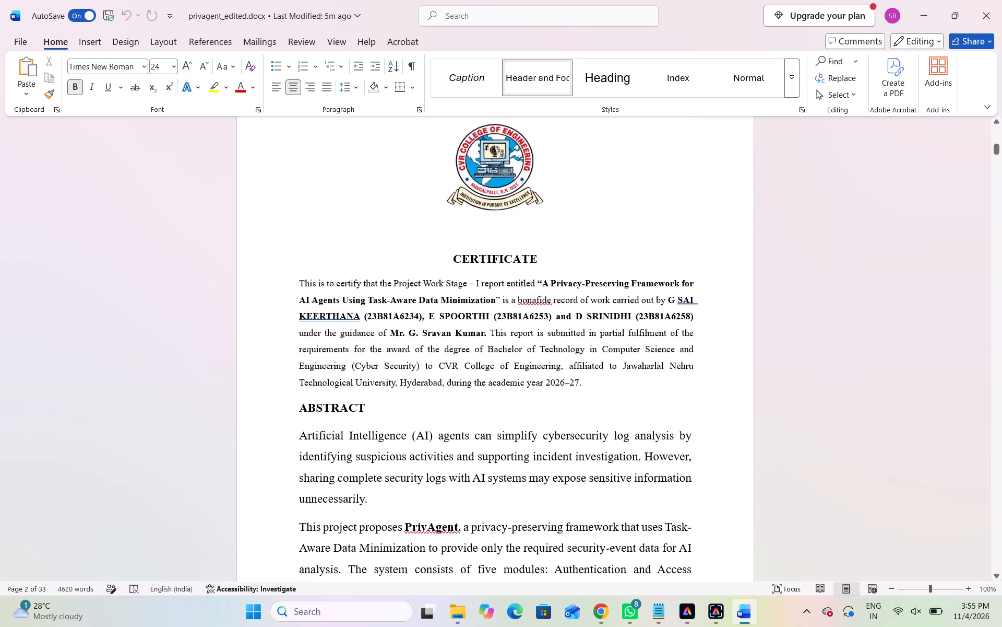
scroll(434, 235, up, 3)
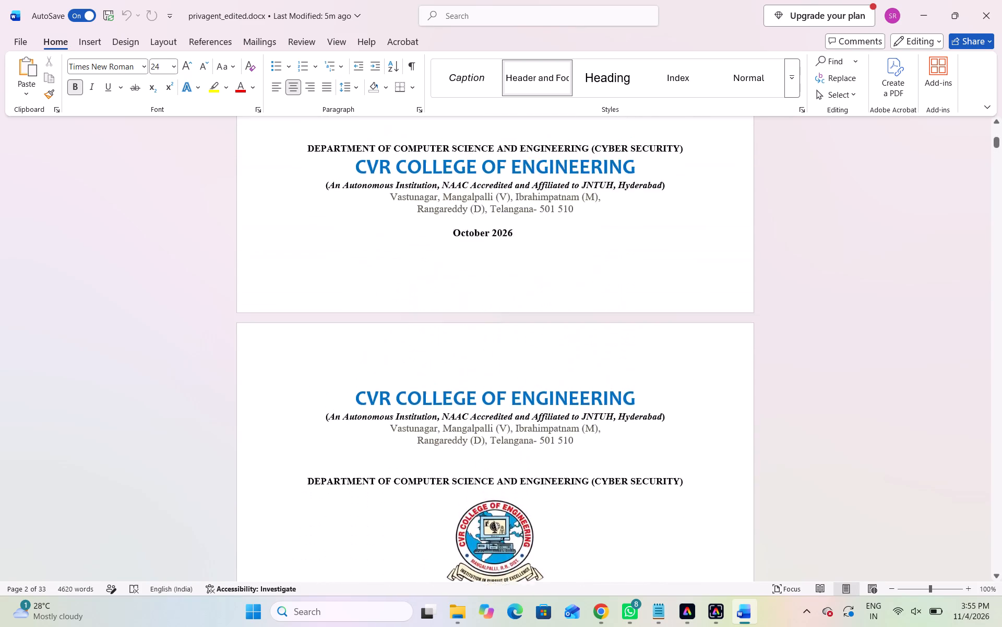
scroll(434, 235, up, 13)
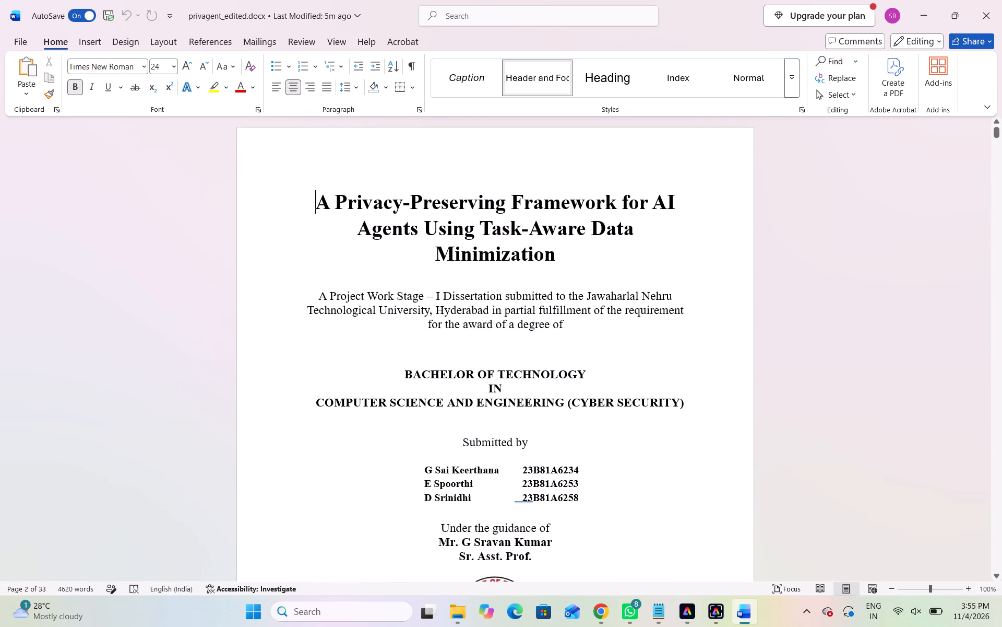
Examine where the pages break from the title page through the certificate and abstract to the declaration.
scroll(456, 281, down, 1)
scroll(447, 336, down, 1)
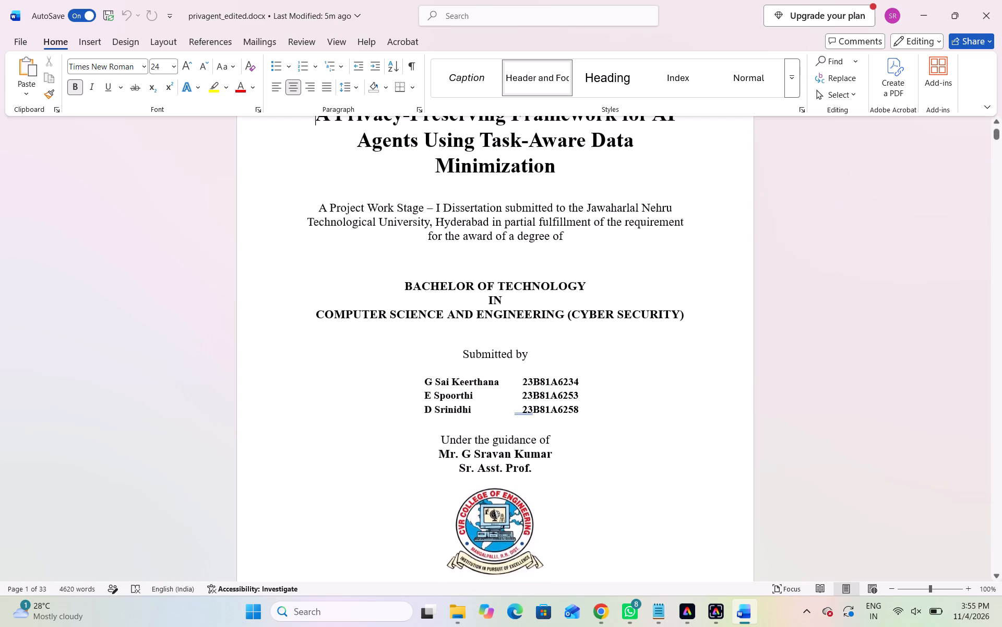
scroll(447, 336, down, 2)
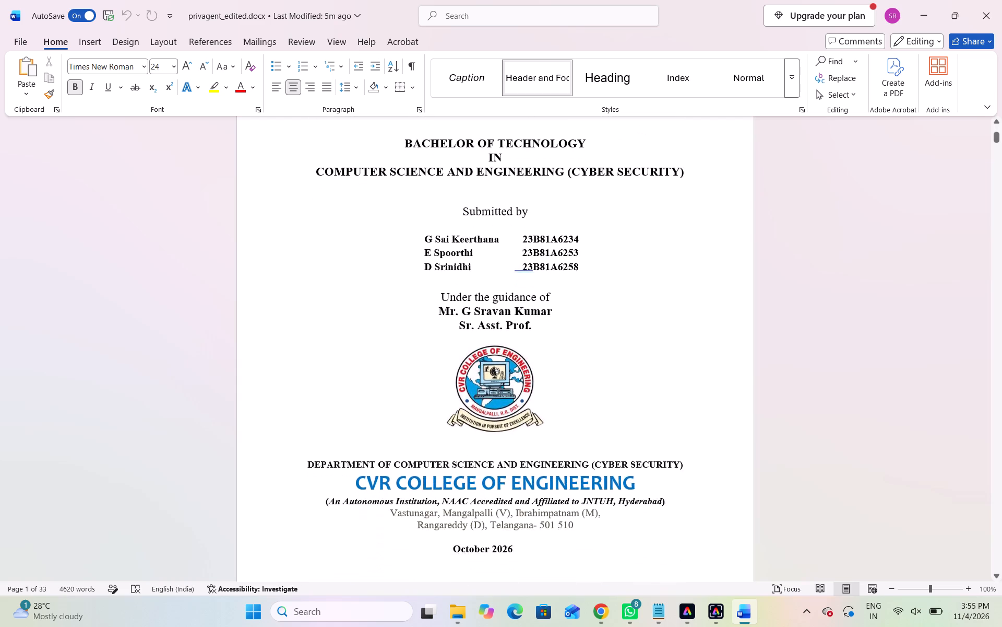
scroll(447, 336, down, 4)
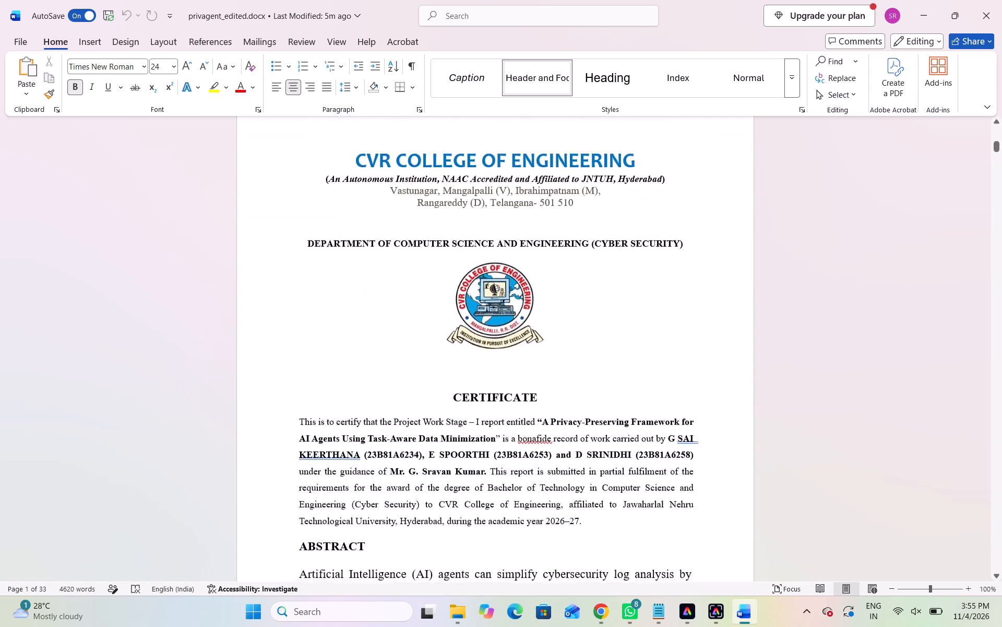
scroll(481, 325, down, 2)
scroll(551, 342, down, 2)
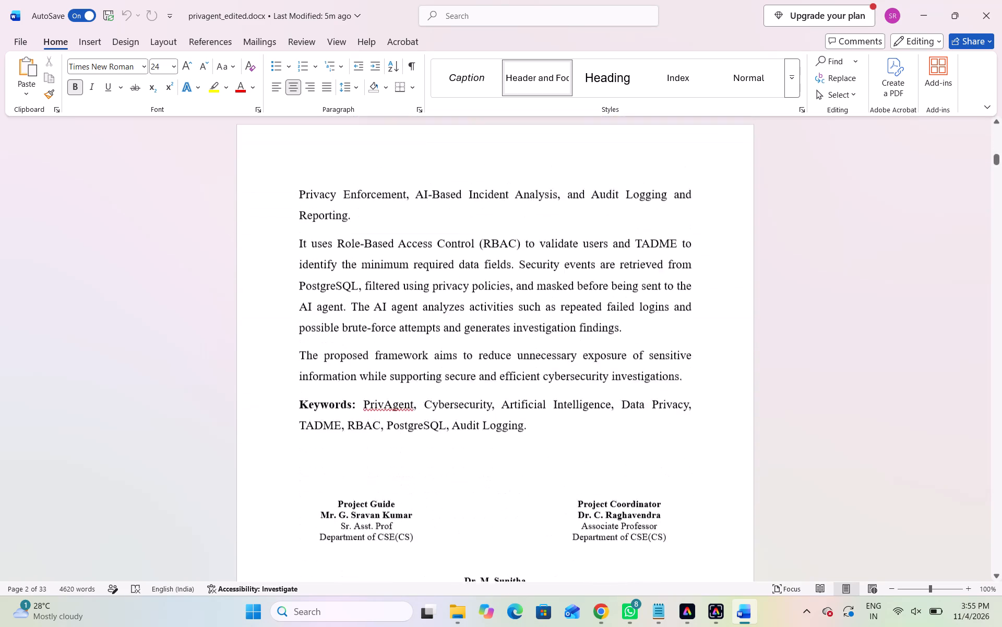
scroll(551, 342, down, 1)
scroll(590, 396, down, 2)
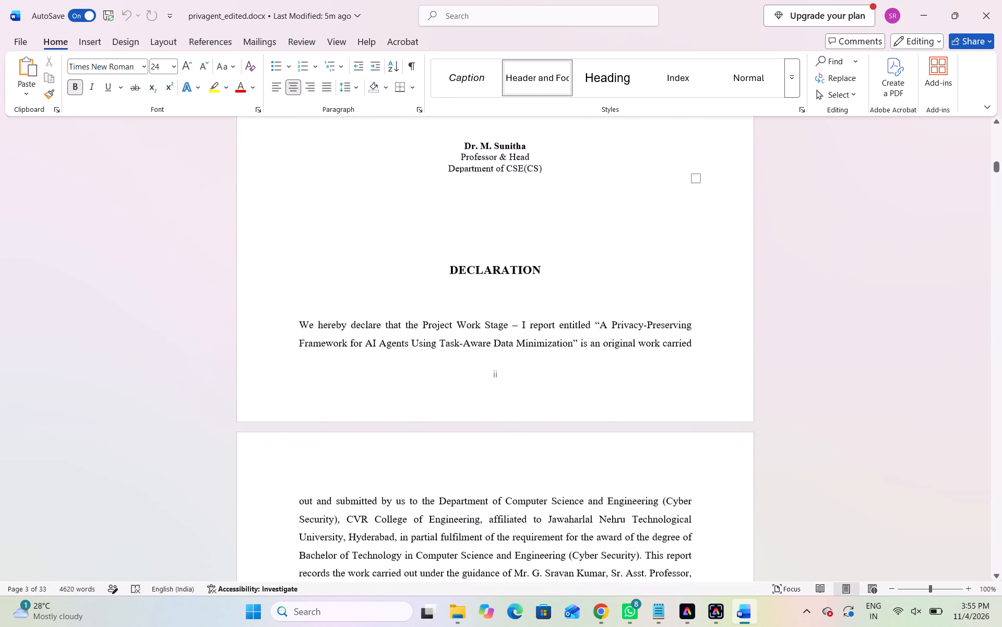
scroll(498, 350, down, 1)
scroll(498, 350, up, 1)
Insert four blank lines before the DECLARATION heading to push it onto a new page.
click(448, 416)
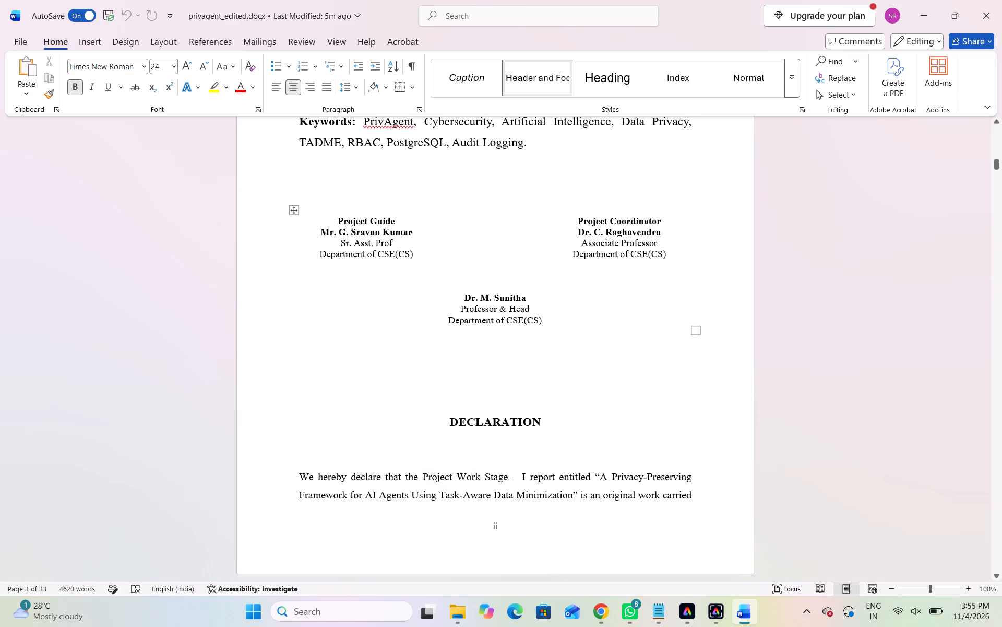
key(Return)
key(Return)
key(Return)
key(Return)
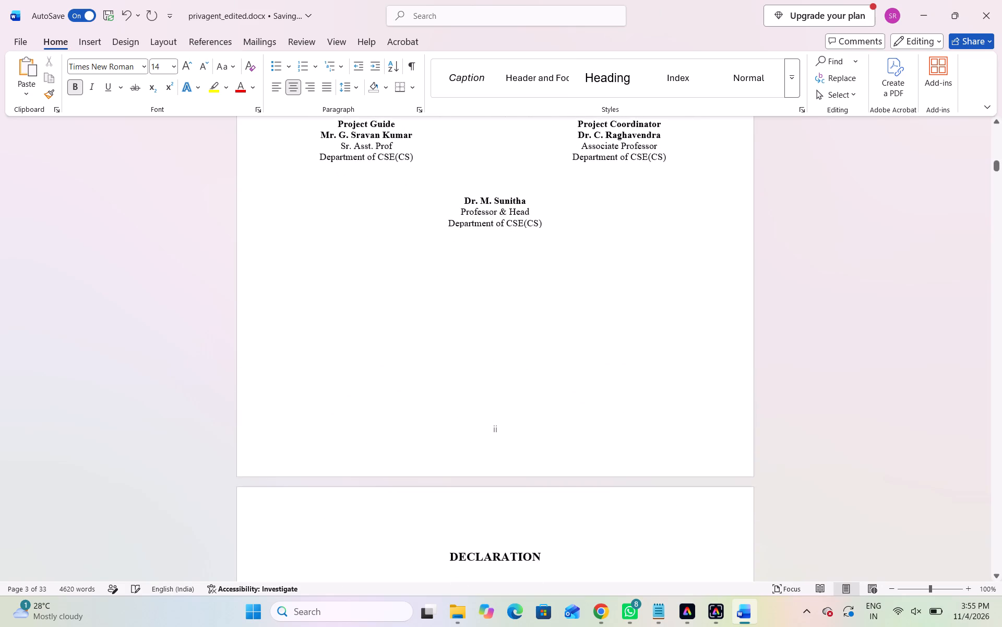
scroll(448, 416, down, 3)
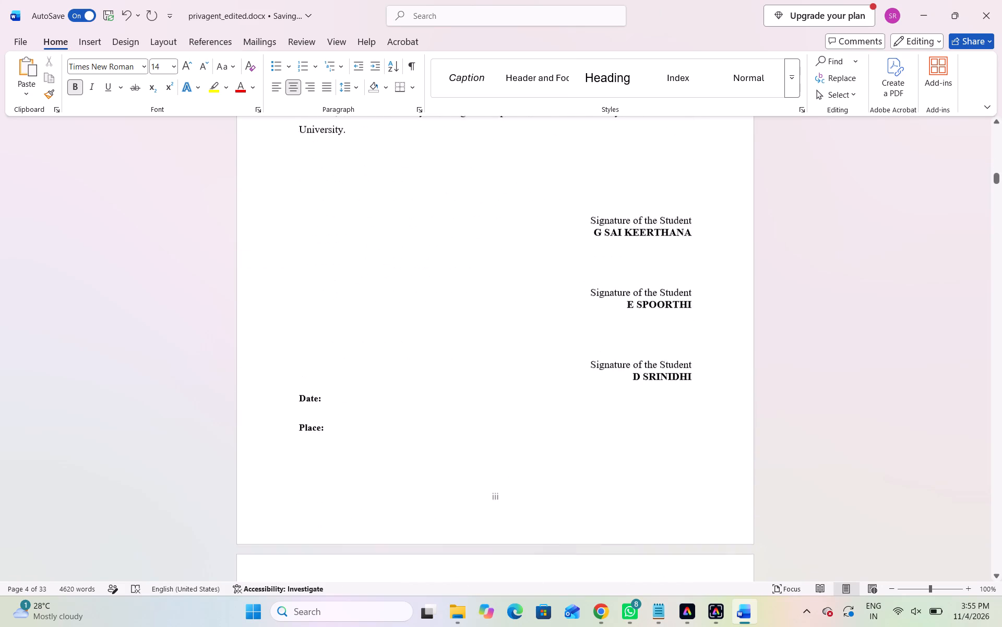
Examine the declaration page and how the certificate, abstract and project guide signature block are split across the preceding pages.
drag(373, 403, 296, 301)
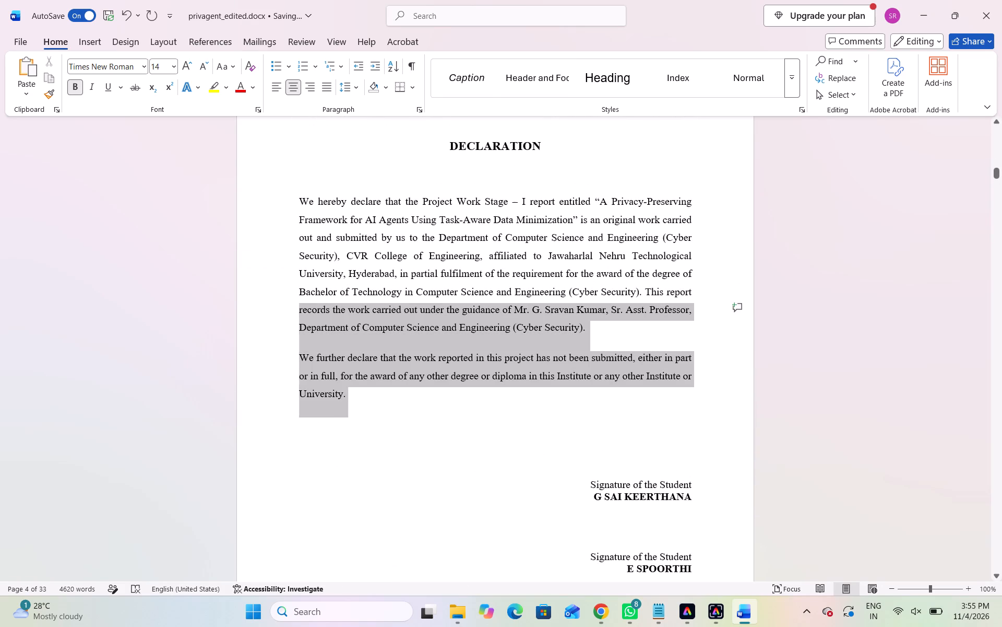
drag(296, 301, 288, 244)
click(366, 347)
scroll(366, 347, up, 2)
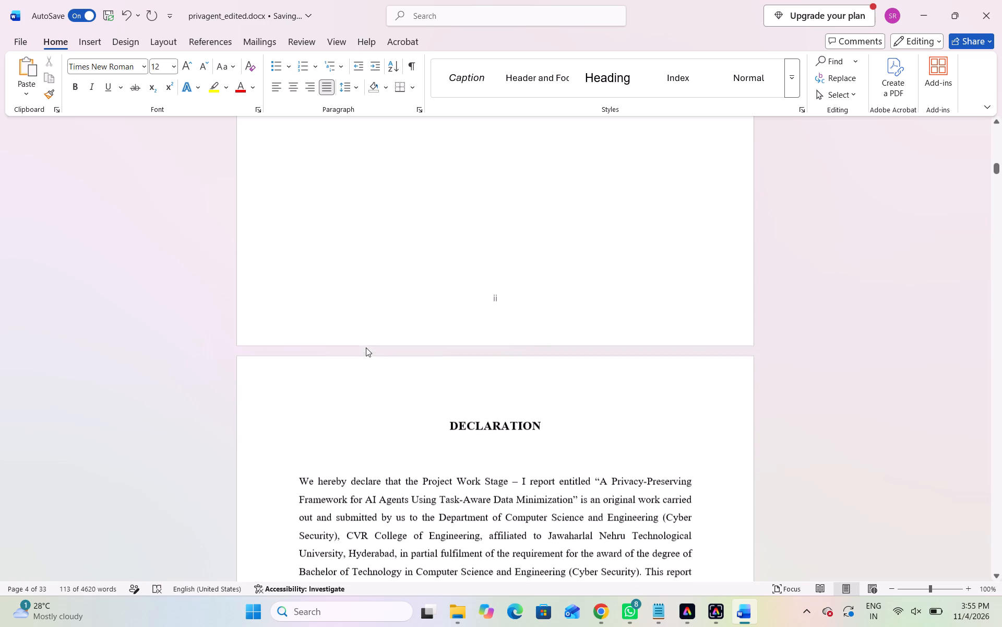
scroll(366, 347, up, 2)
scroll(474, 366, up, 1)
scroll(474, 366, down, 1)
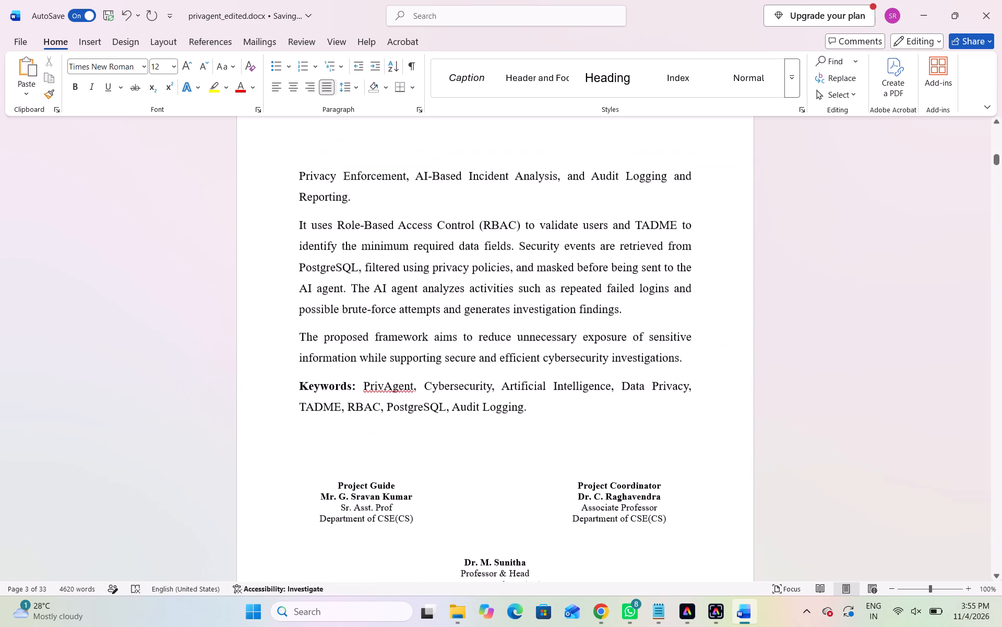
scroll(474, 366, up, 4)
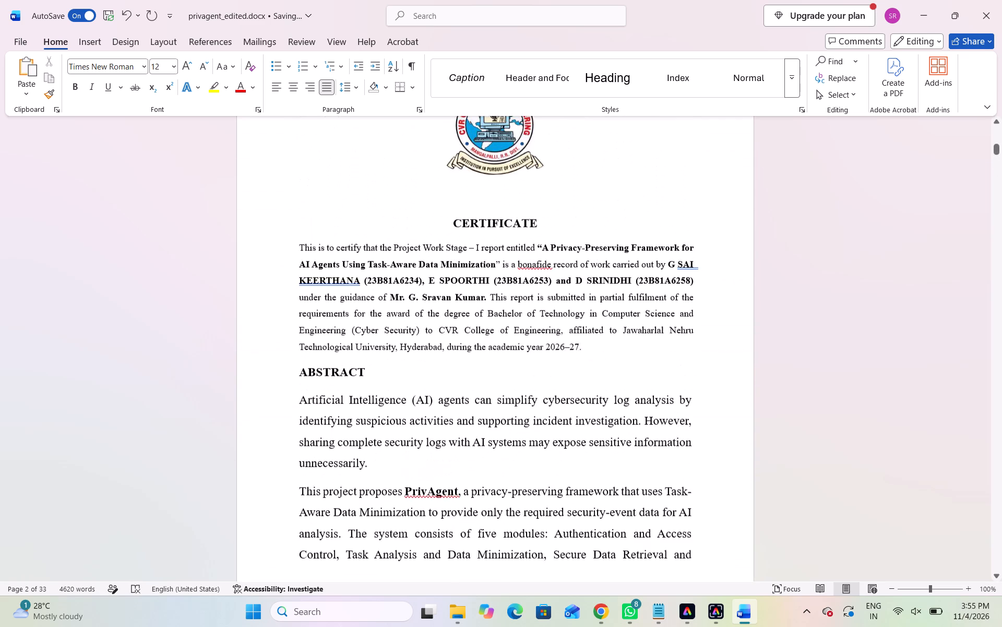
scroll(474, 366, down, 3)
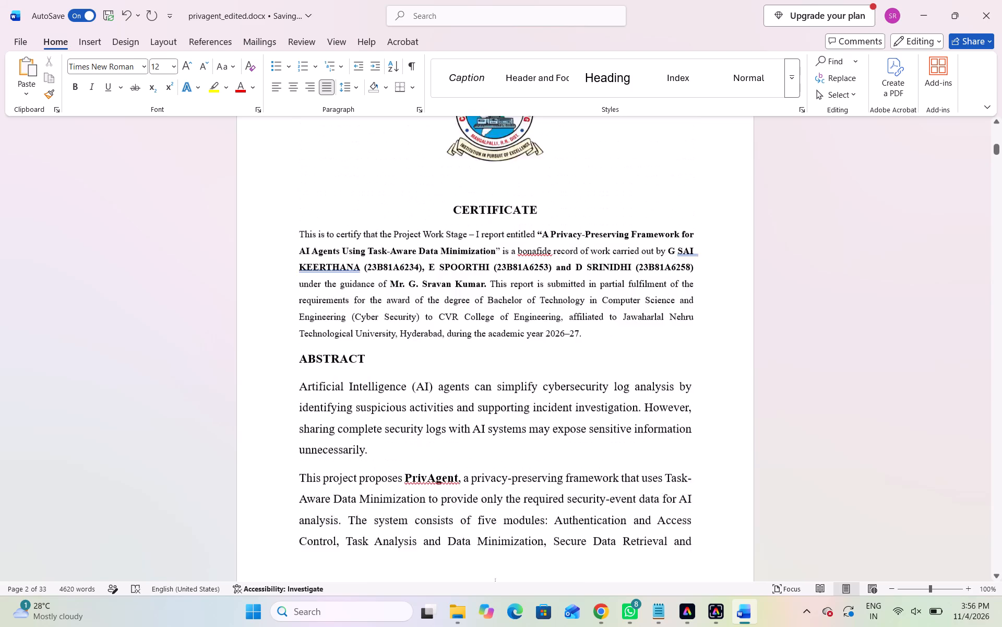
scroll(452, 351, down, 1)
scroll(452, 351, up, 1)
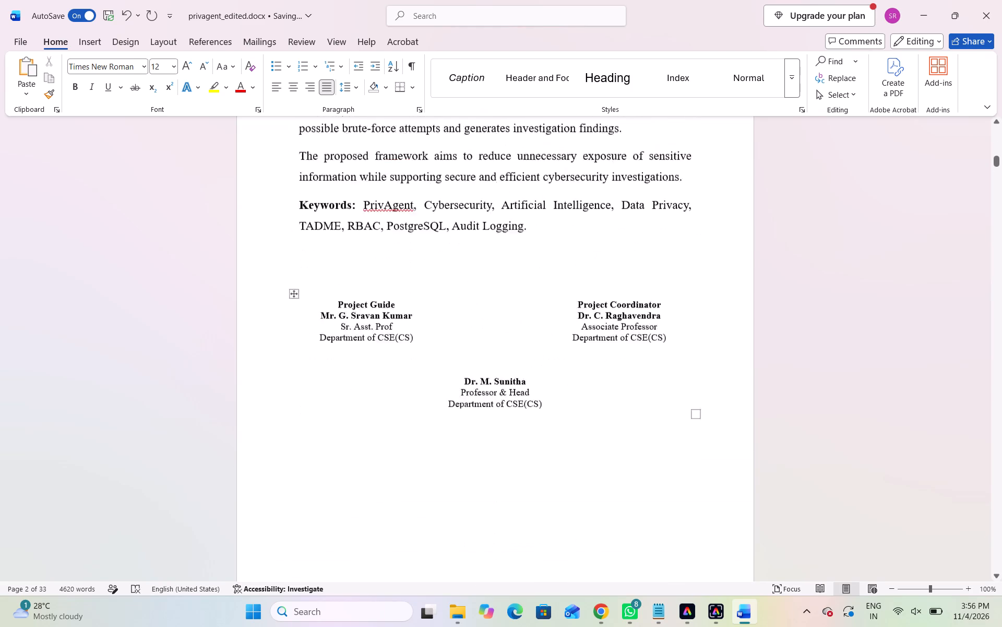
scroll(452, 351, up, 1)
triple_click(538, 355)
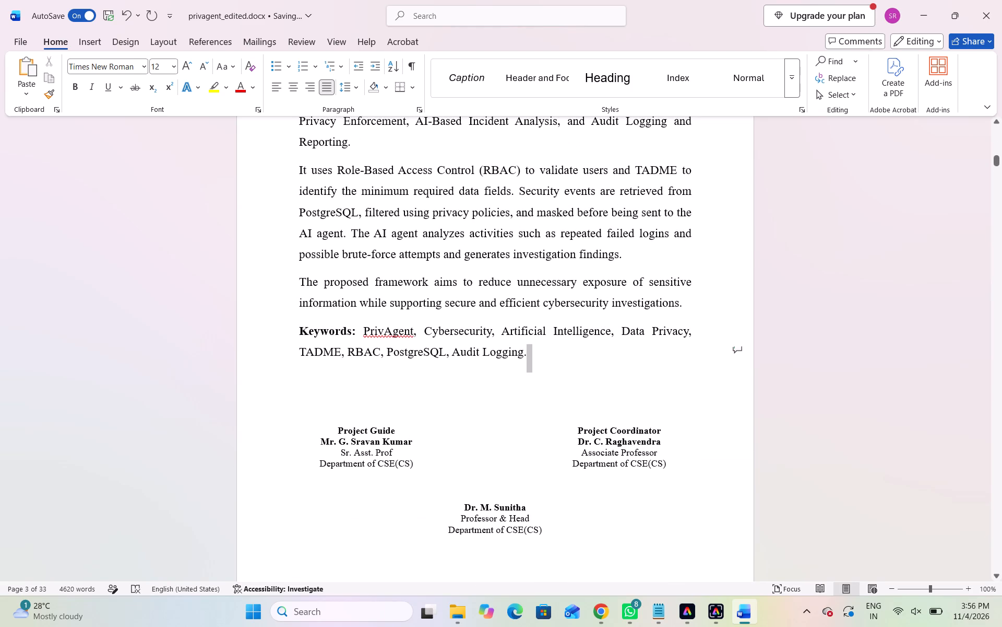
scroll(534, 355, up, 1)
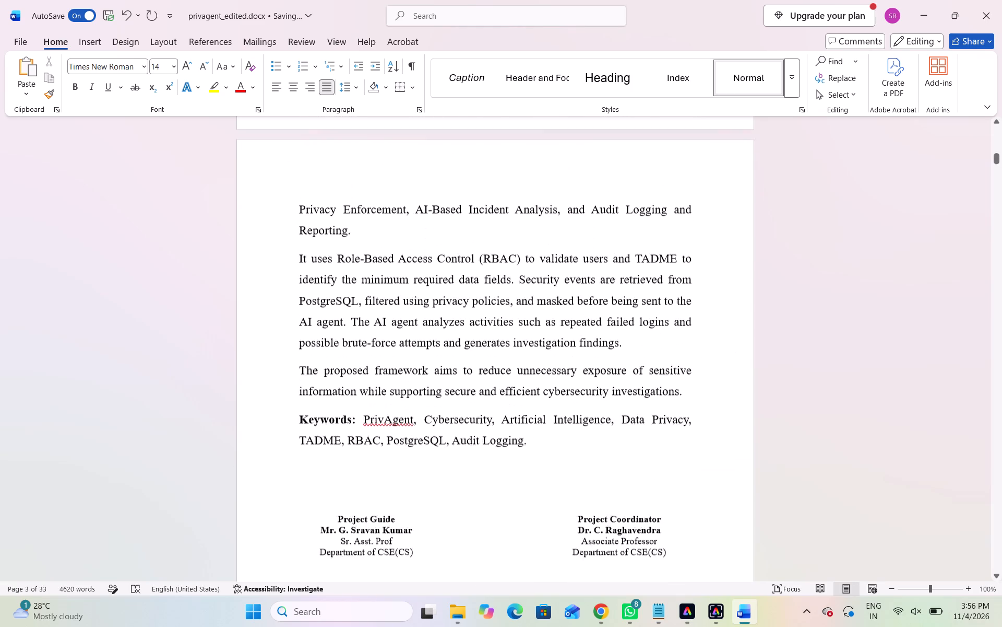
scroll(534, 355, up, 1)
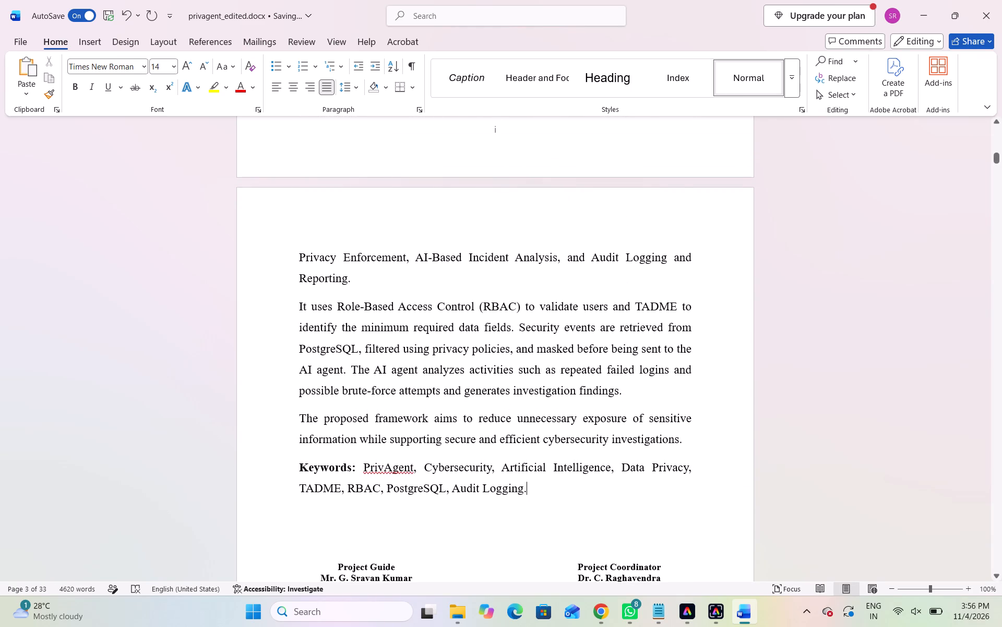
Undo the insertion of the blank lines before the DECLARATION heading.
key(ctrl+z)
key(ctrl+z)
key(ctrl+z)
key(ctrl+z)
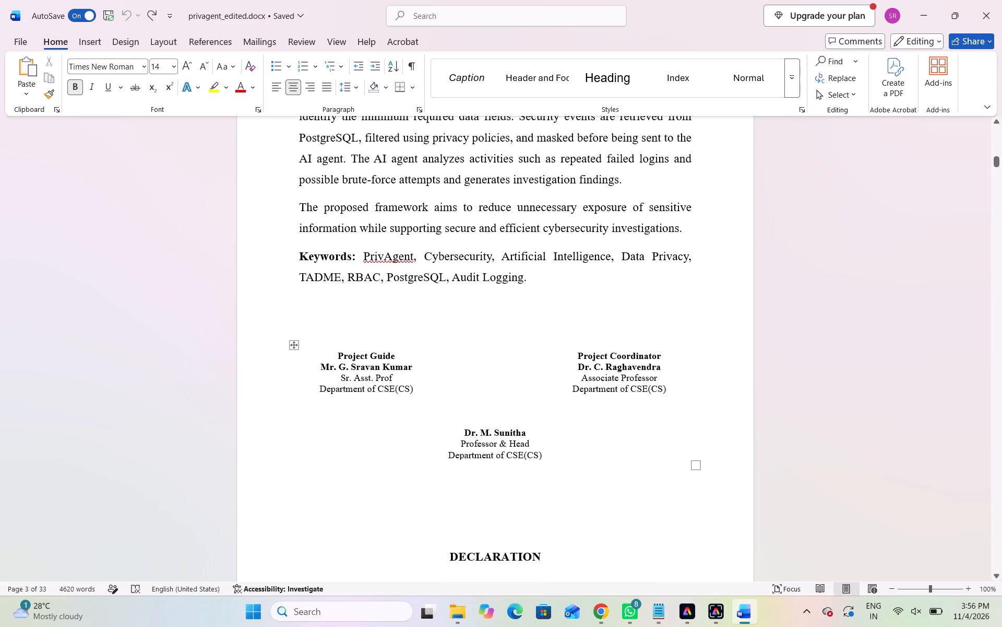
key(ctrl+z)
Examine the abstract's page break and its position below the certificate text.
scroll(470, 373, right, 4)
scroll(470, 373, up, 1)
scroll(470, 373, right, 1)
scroll(470, 373, up, 1)
scroll(470, 373, right, 1)
scroll(470, 373, up, 1)
scroll(470, 373, right, 1)
scroll(470, 373, up, 1)
scroll(470, 373, right, 1)
scroll(470, 373, up, 1)
scroll(470, 373, right, 1)
scroll(470, 373, up, 1)
scroll(470, 373, right, 1)
scroll(470, 373, up, 1)
scroll(470, 373, right, 1)
scroll(470, 373, up, 1)
scroll(470, 373, right, 1)
scroll(470, 373, up, 1)
scroll(470, 373, right, 1)
scroll(470, 373, up, 1)
scroll(470, 373, right, 1)
scroll(470, 373, up, 1)
scroll(470, 373, right, 1)
scroll(470, 373, up, 1)
scroll(443, 299, up, 2)
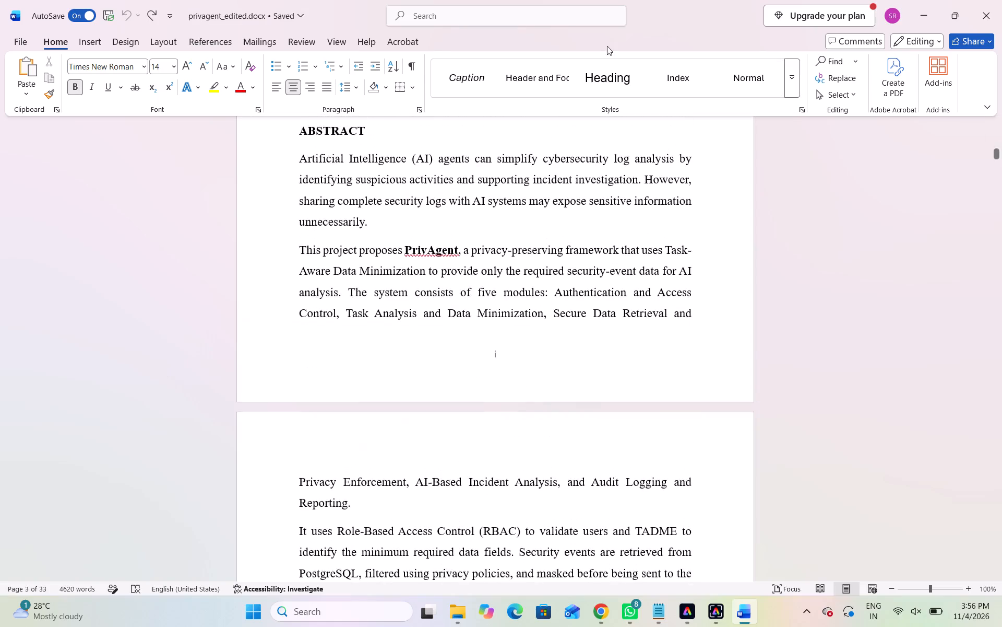
scroll(484, 241, up, 2)
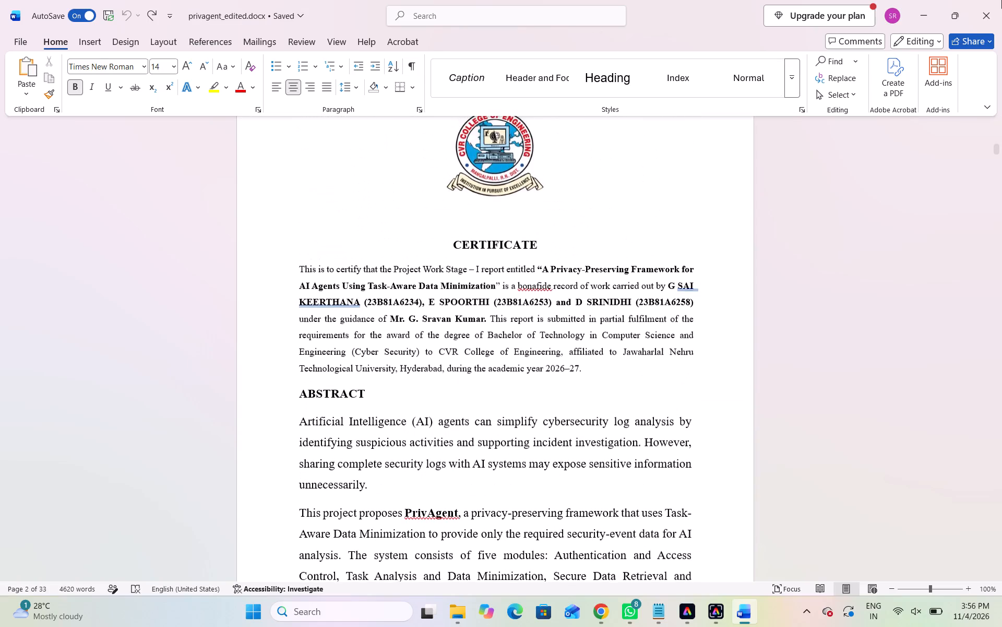
Close the privagent_edited.docx report that shows the certificate and abstract on page 2.
click(986, 17)
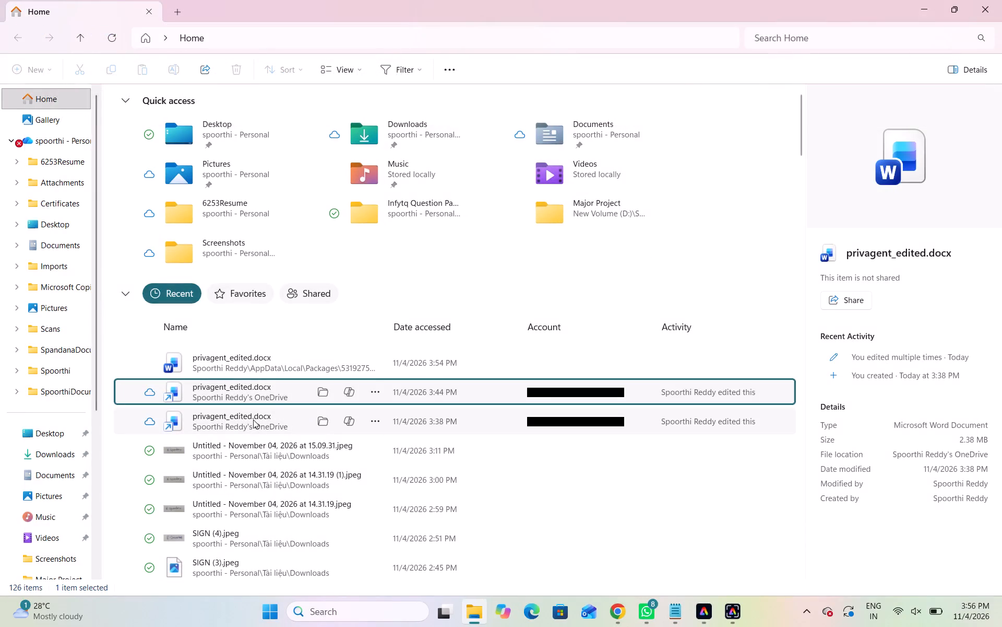
Open the recent privagent_edited.docx accessed at 3:38 PM from File Explorer to check its cover page, and close it again.
triple_click(264, 419)
click(264, 419)
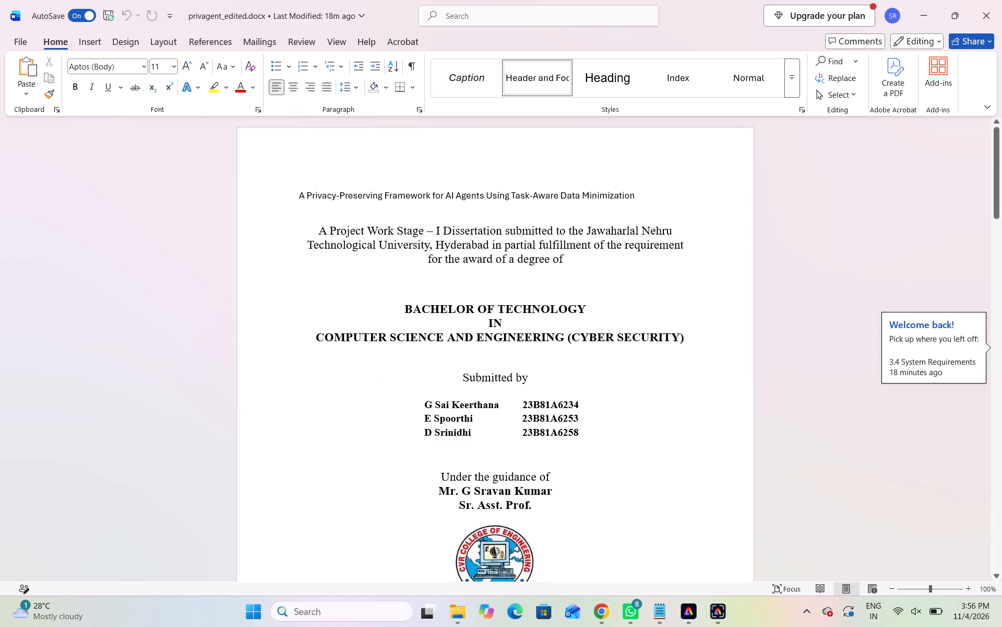
scroll(526, 365, up, 1)
scroll(545, 282, down, 1)
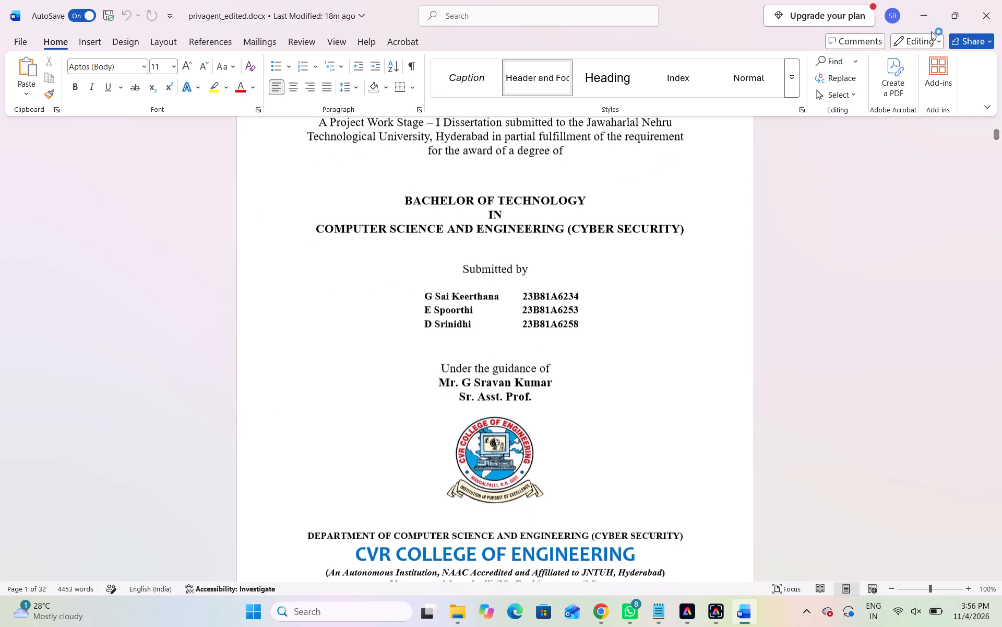
click(983, 14)
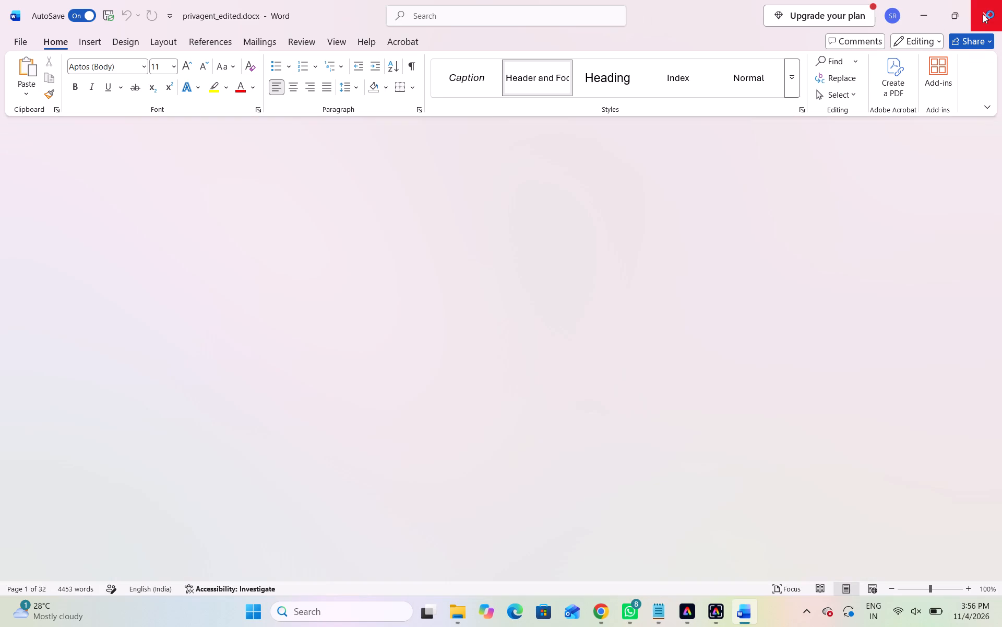
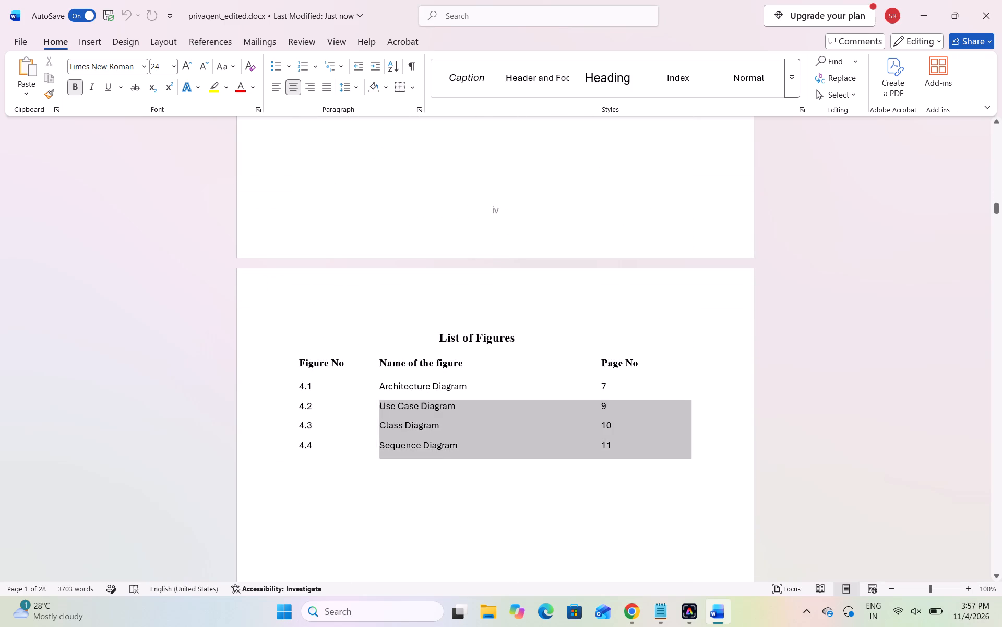
drag(350, 411, 321, 403)
click(432, 501)
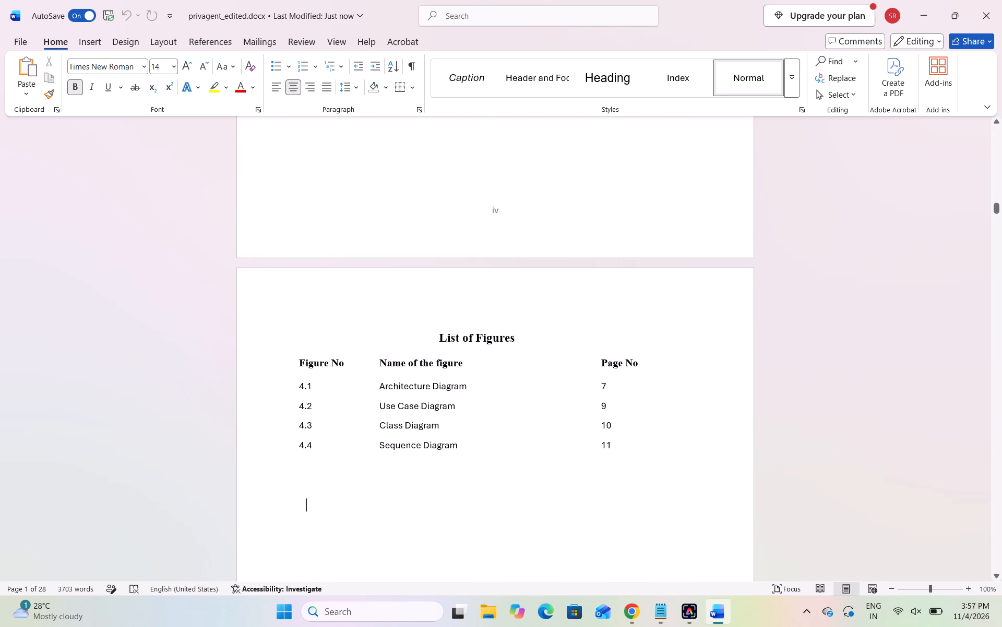
drag(625, 448, 311, 344)
click(115, 69)
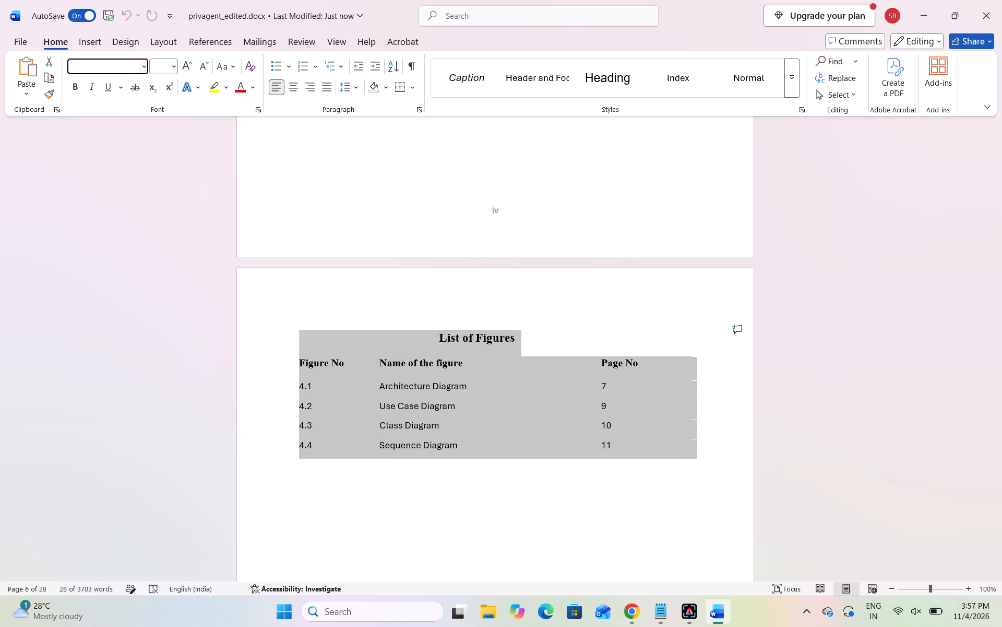
key(Tab)
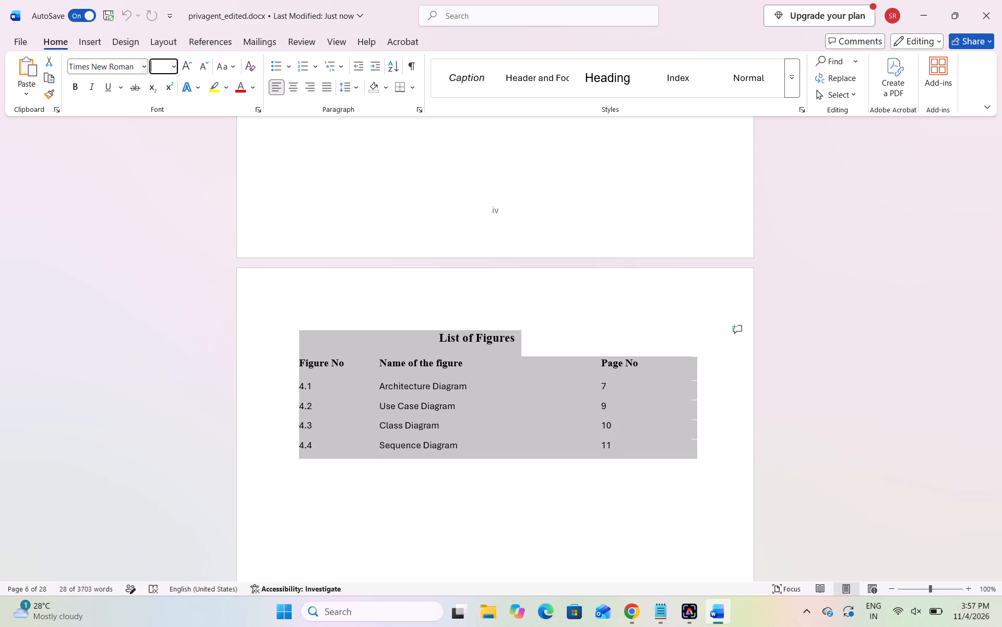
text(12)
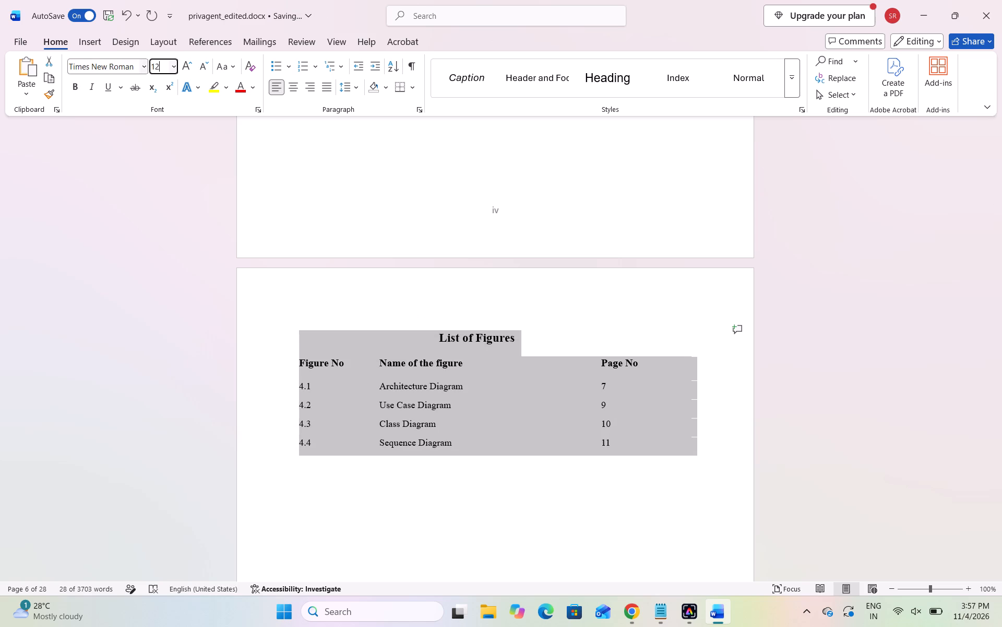
Set the text size of the List of Figures heading and its table to 12.
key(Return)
double_click(341, 409)
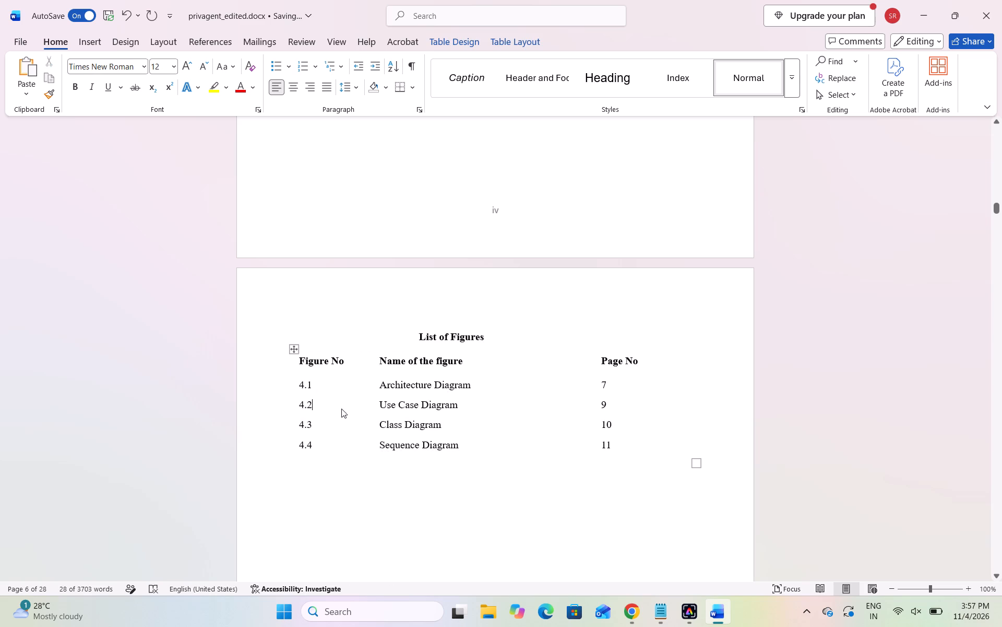
Examine the List of Figures heading and the preceding abstract, declaration and certificate pages for consistent formatting and placement.
scroll(341, 409, down, 2)
scroll(415, 362, up, 2)
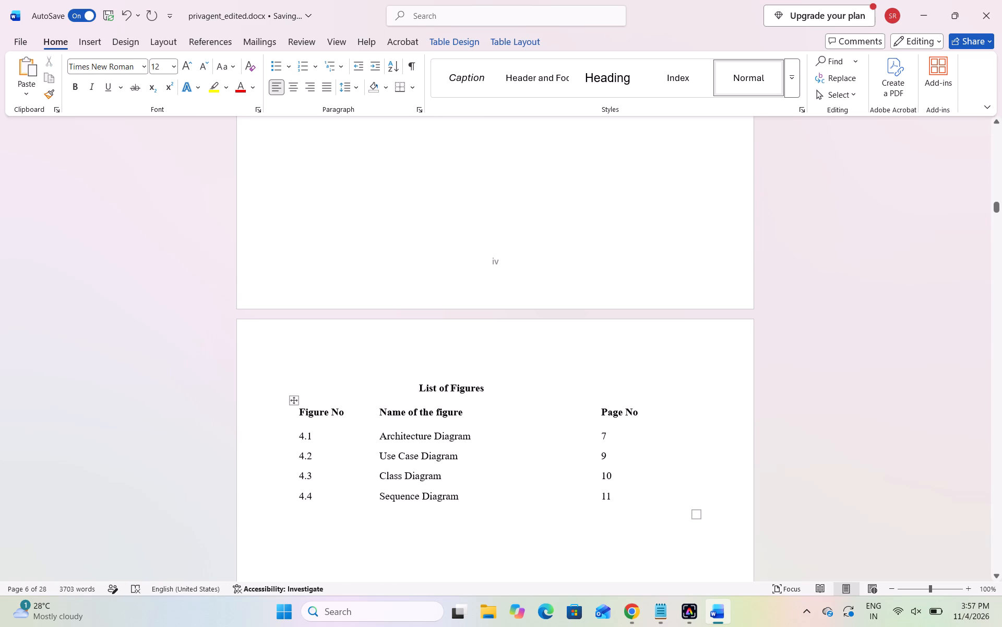
drag(496, 391, 402, 393)
click(461, 398)
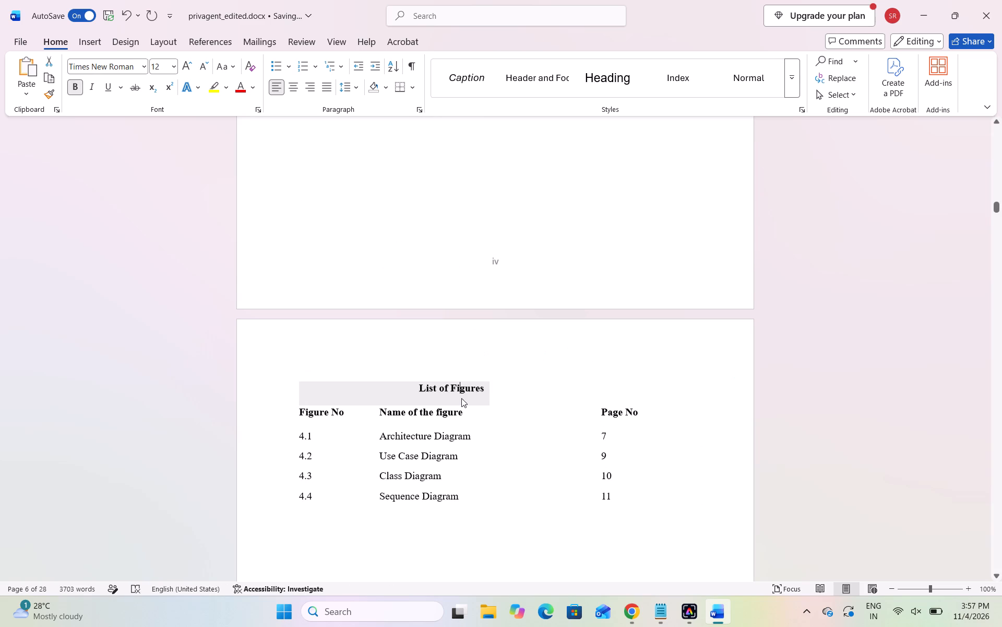
scroll(514, 401, up, 3)
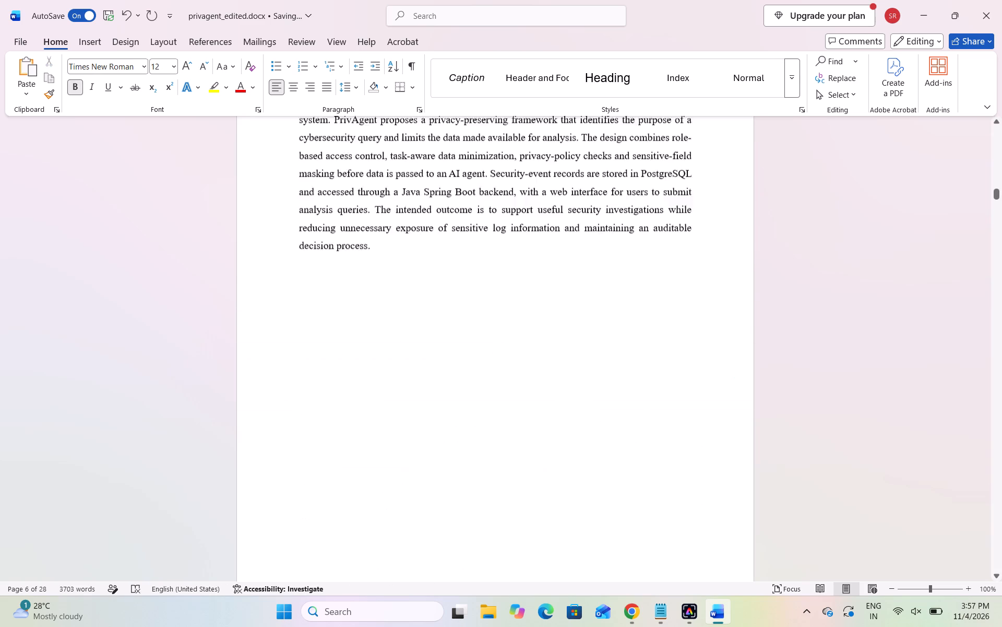
scroll(514, 401, up, 6)
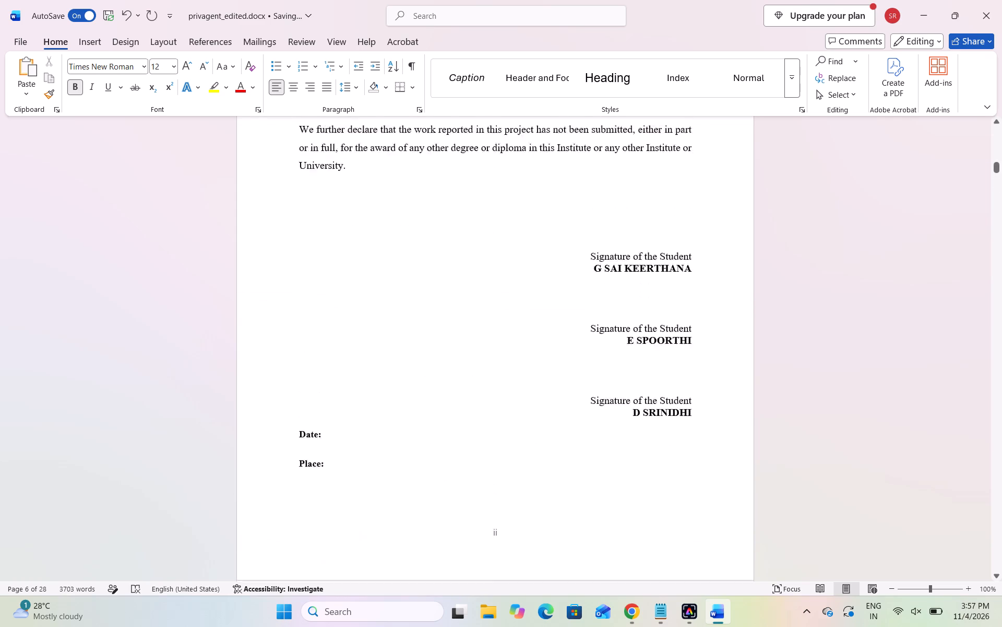
scroll(514, 401, up, 20)
scroll(514, 401, down, 9)
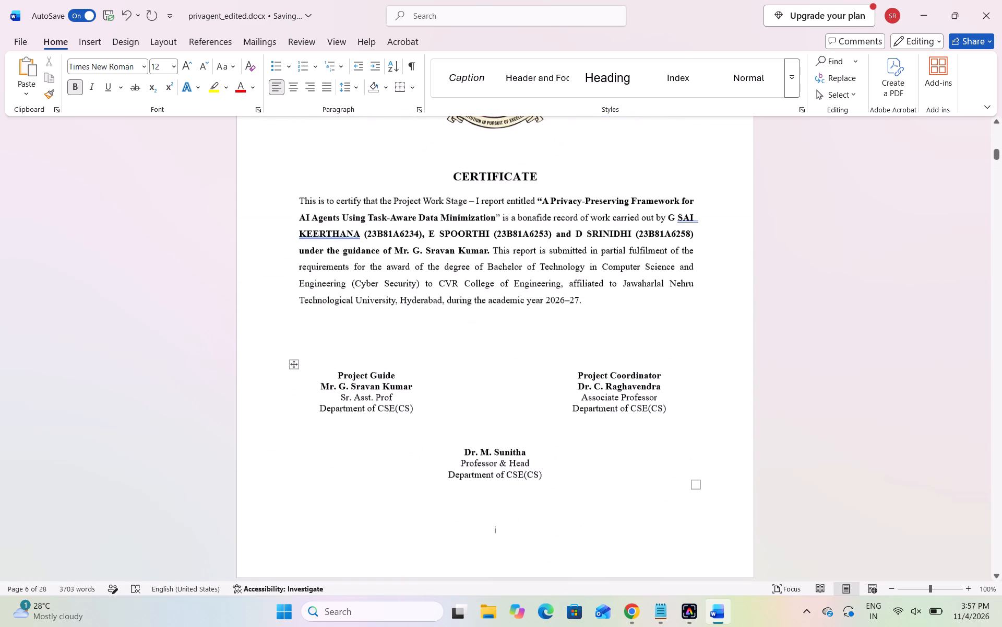
scroll(514, 401, down, 8)
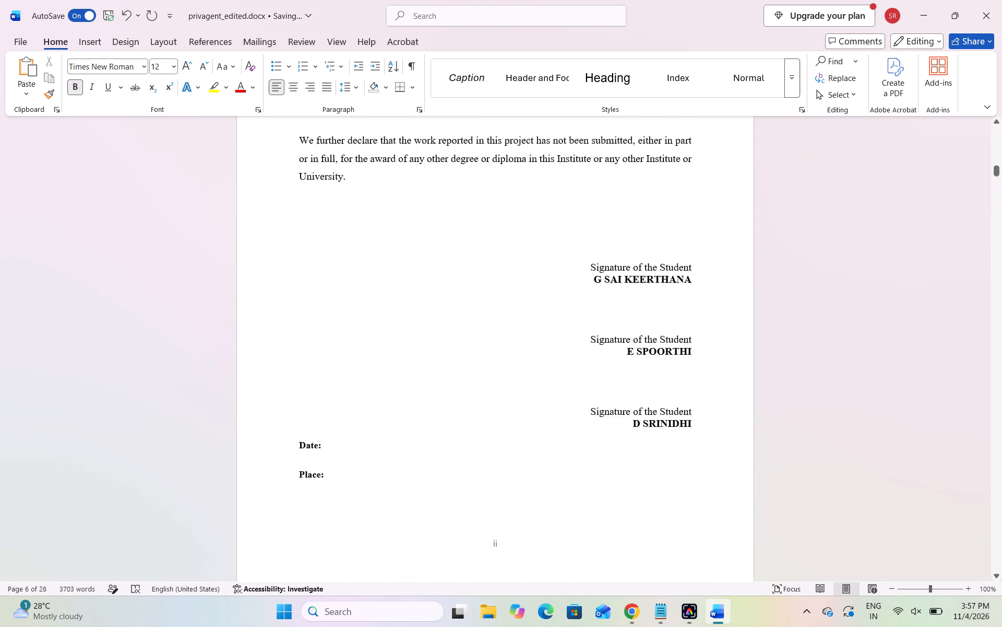
scroll(514, 401, down, 11)
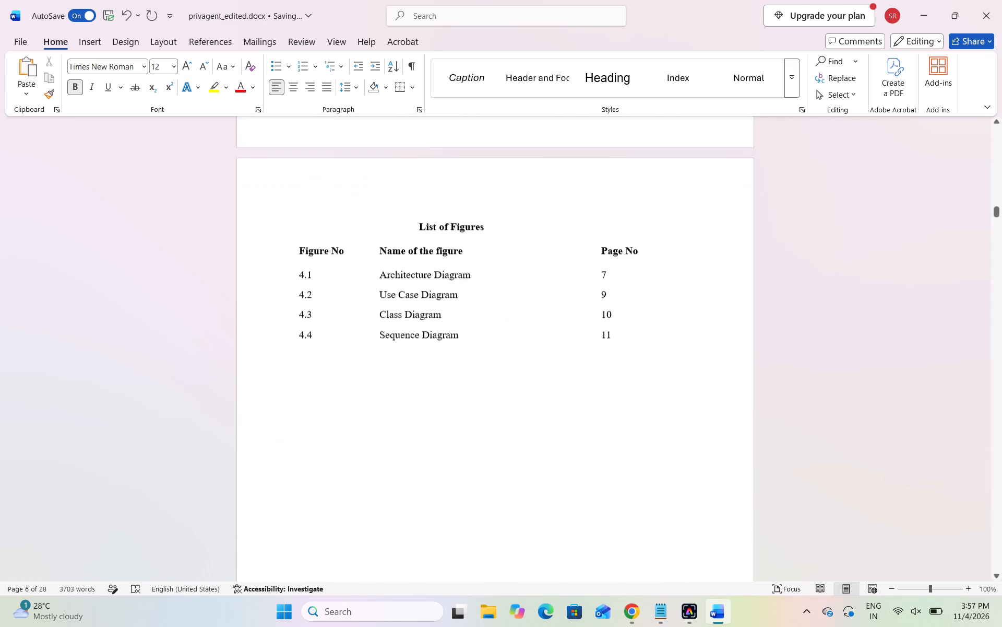
Set the Table No and Name of the Table columns in the List of Tables to Times New Roman, size 12.
scroll(514, 401, down, 4)
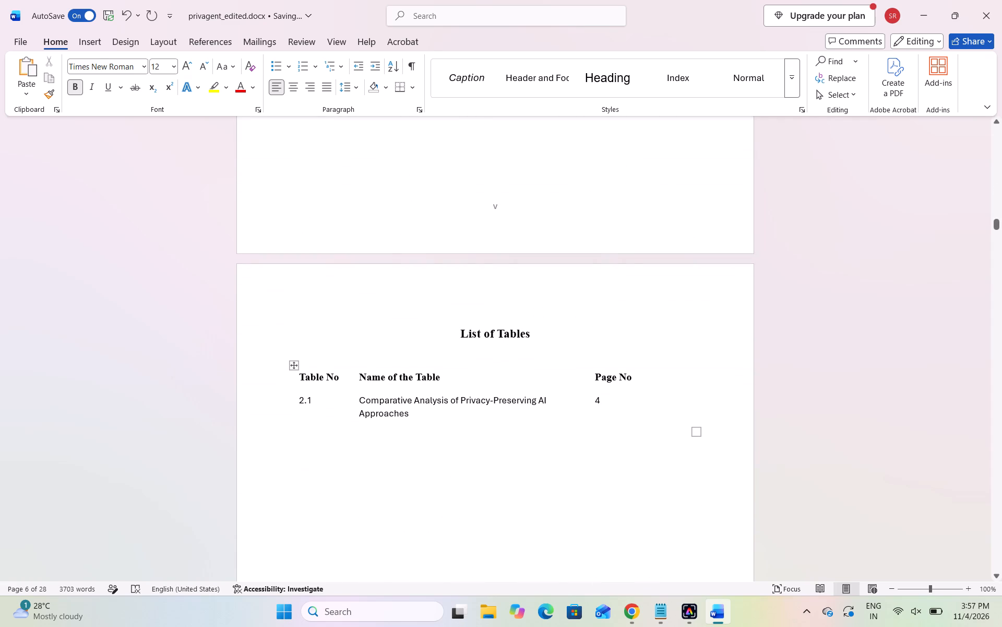
drag(419, 426, 320, 391)
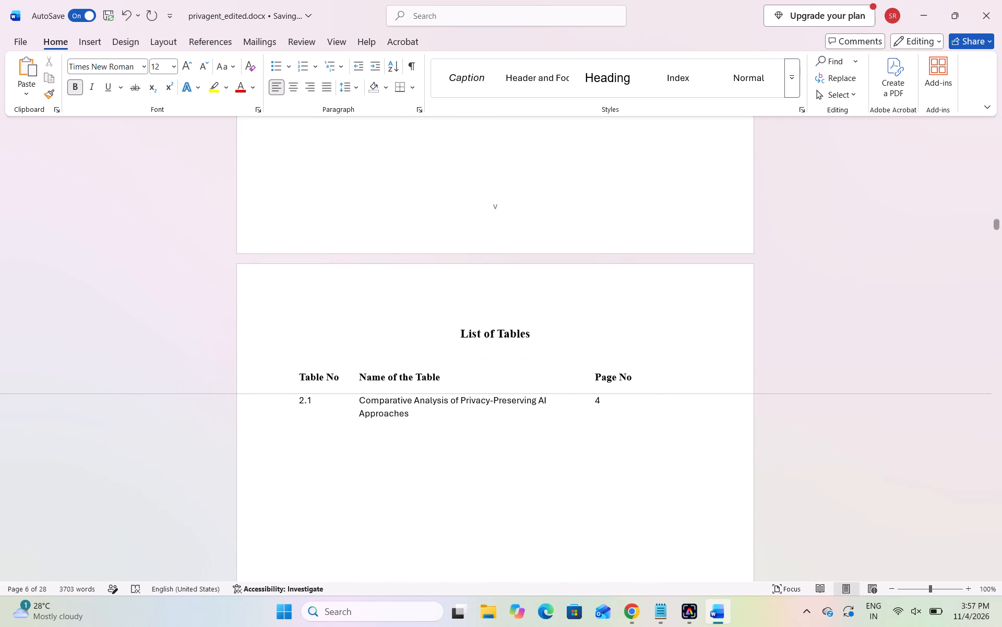
drag(320, 391, 301, 381)
drag(423, 417, 305, 370)
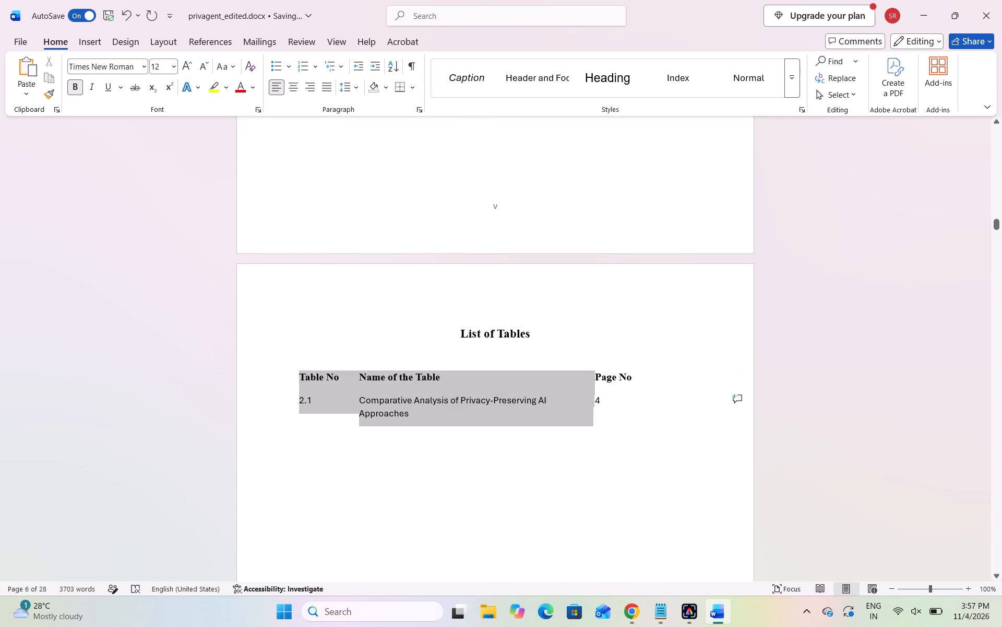
drag(305, 370, 304, 370)
click(333, 330)
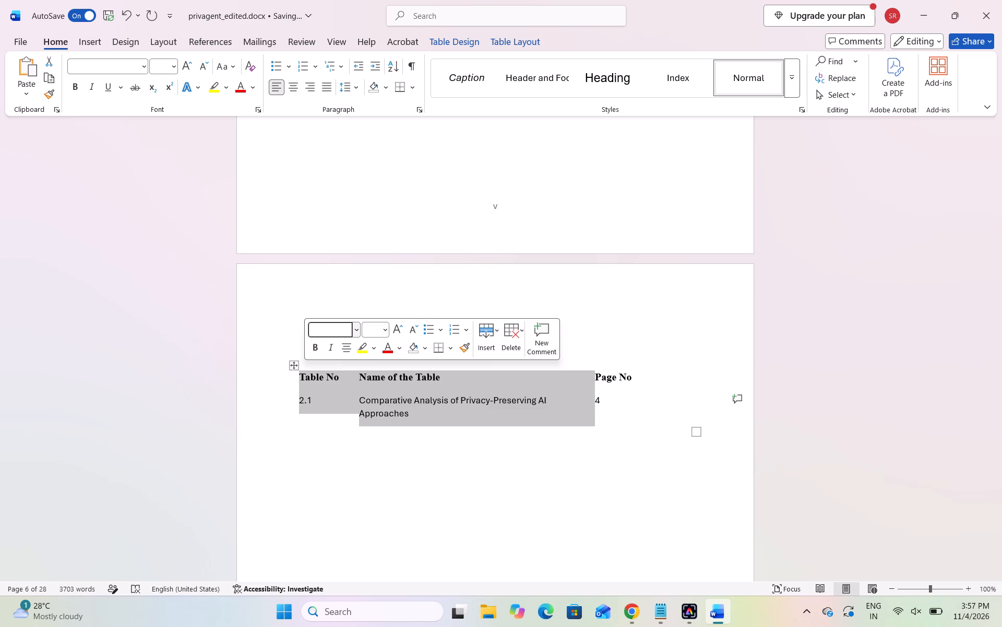
text(imes)
key(Tab)
text(12)
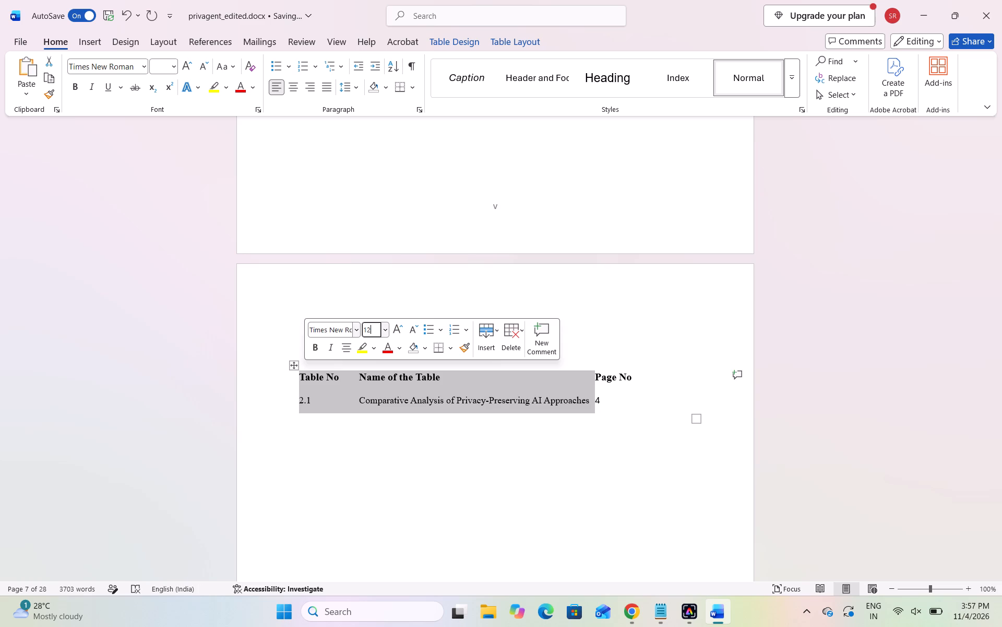
key(Return)
click(479, 477)
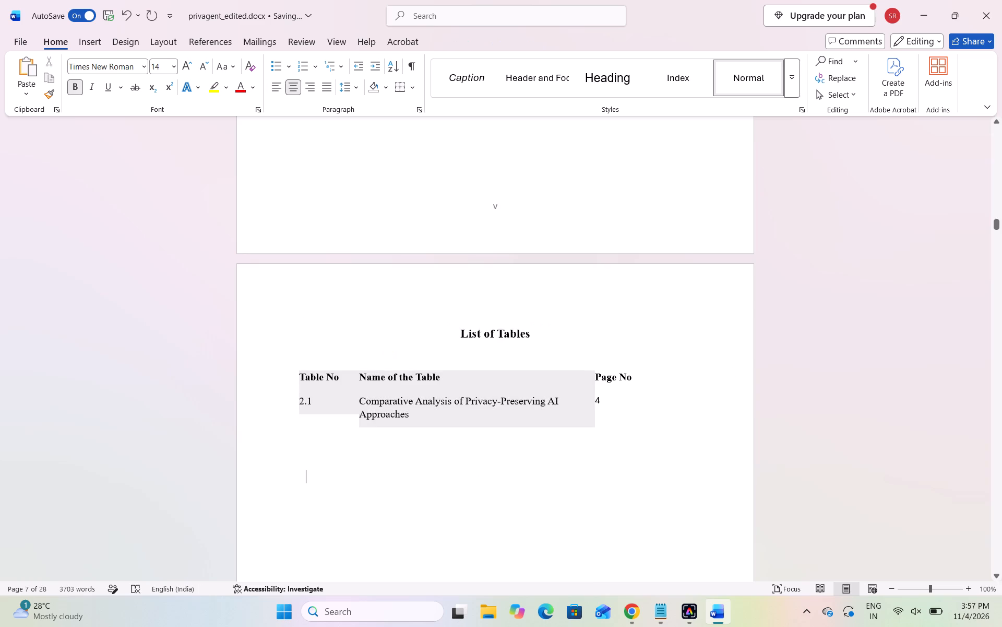
Set all the table text under List of Abbreviations to Times New Roman, size 12.
scroll(479, 477, down, 6)
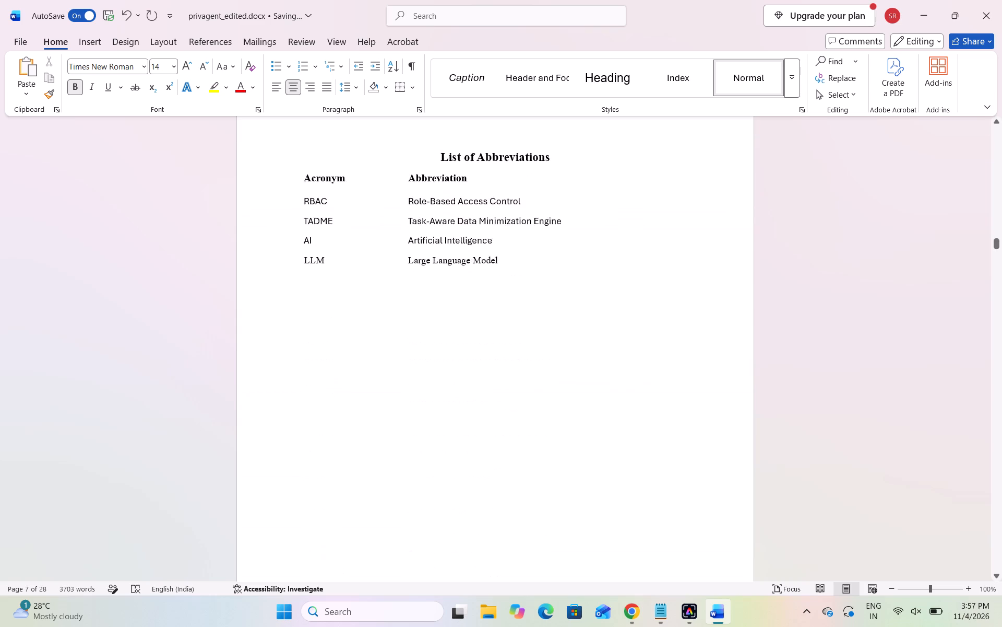
scroll(494, 394, up, 1)
drag(517, 363, 316, 296)
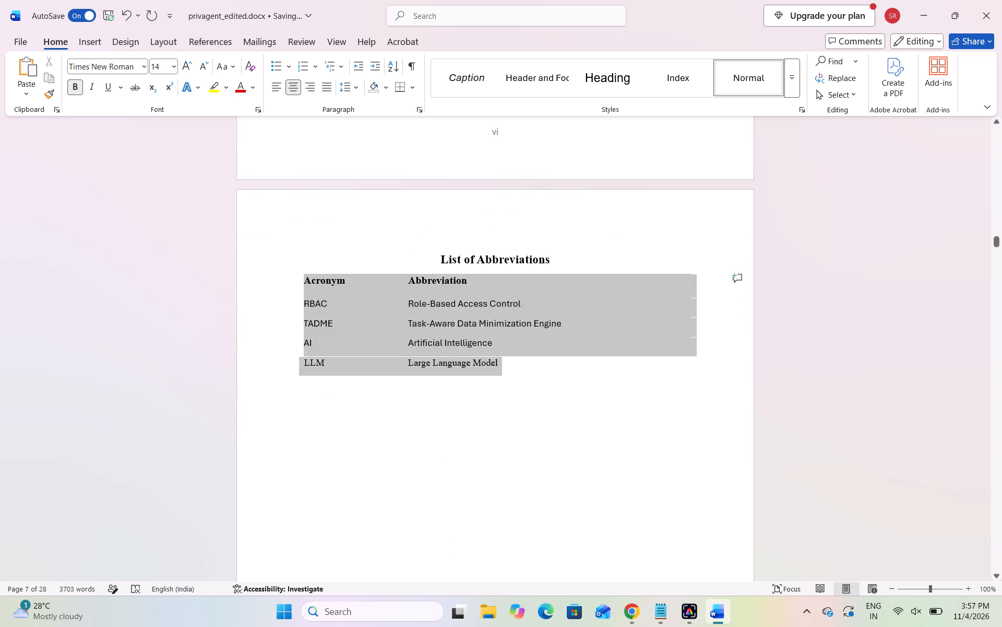
drag(316, 296, 306, 291)
click(334, 250)
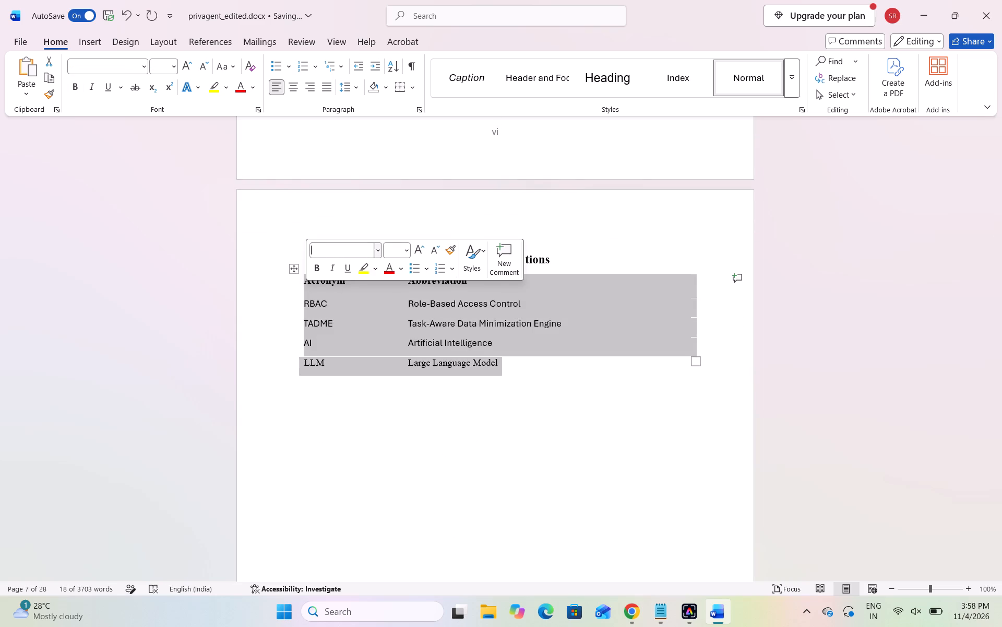
text(imes)
key(Tab)
text(12)
key(Return)
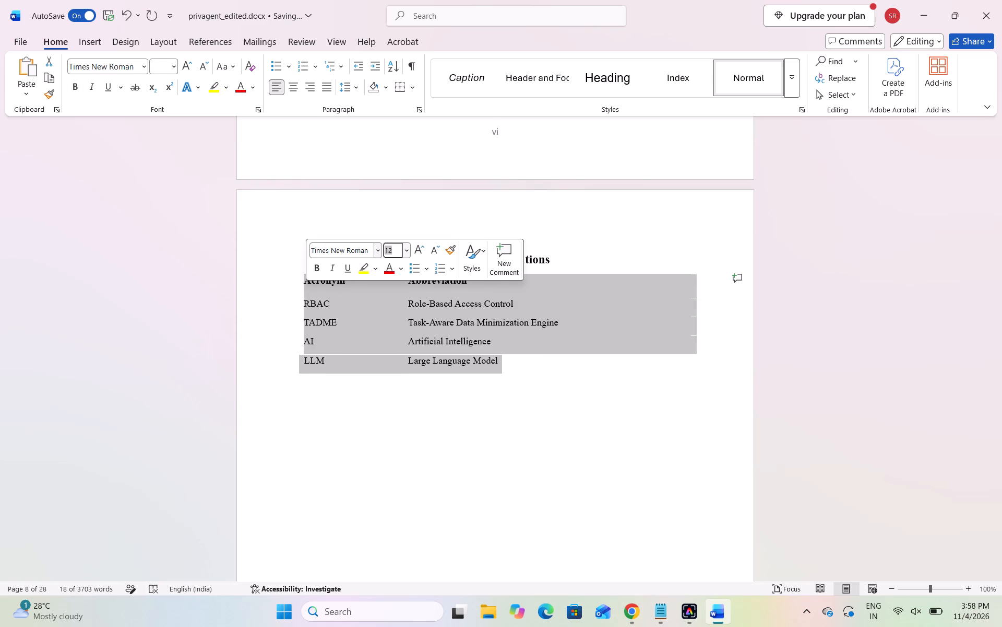
click(444, 426)
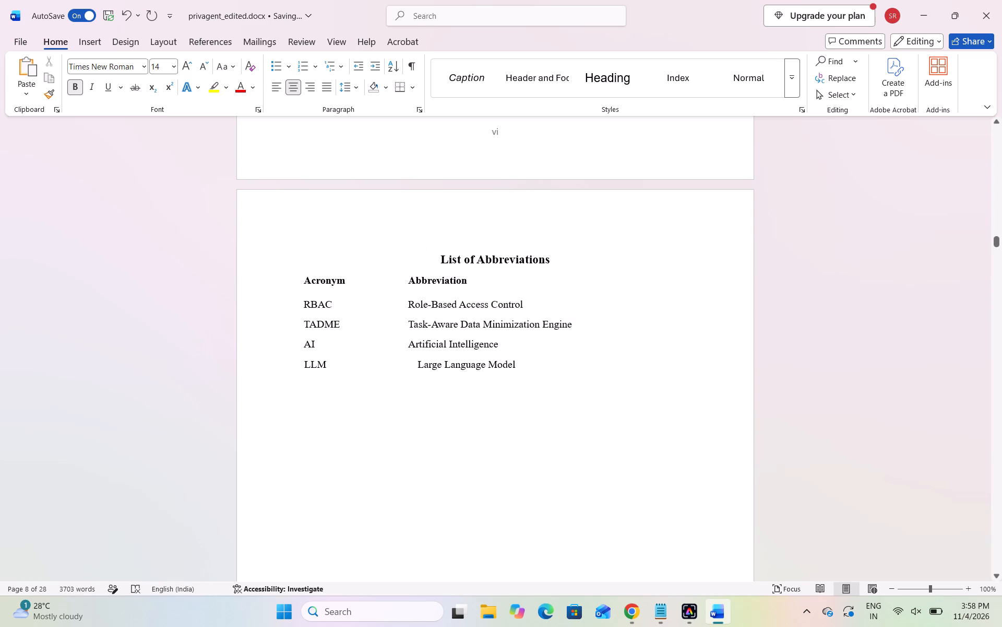
Delete the extra spaces before "Large Language Model" so it aligns with the other abbreviations.
click(416, 366)
key(BackSpace)
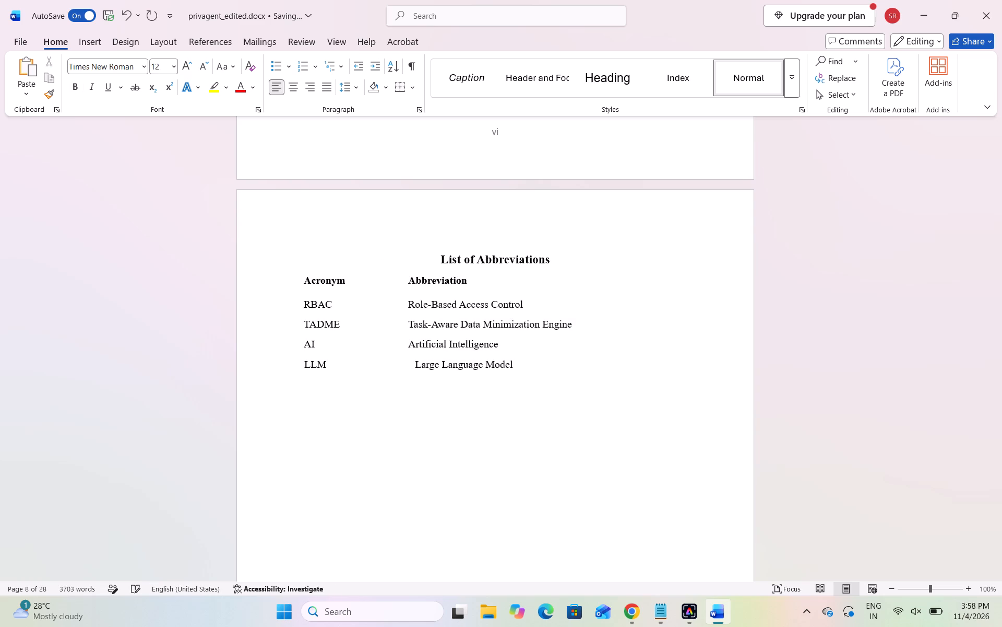
key(BackSpace)
key(BackSpace)
Examine the formatting of the table of contents, Chapter 1 and the start of Chapter 2.
scroll(466, 457, down, 2)
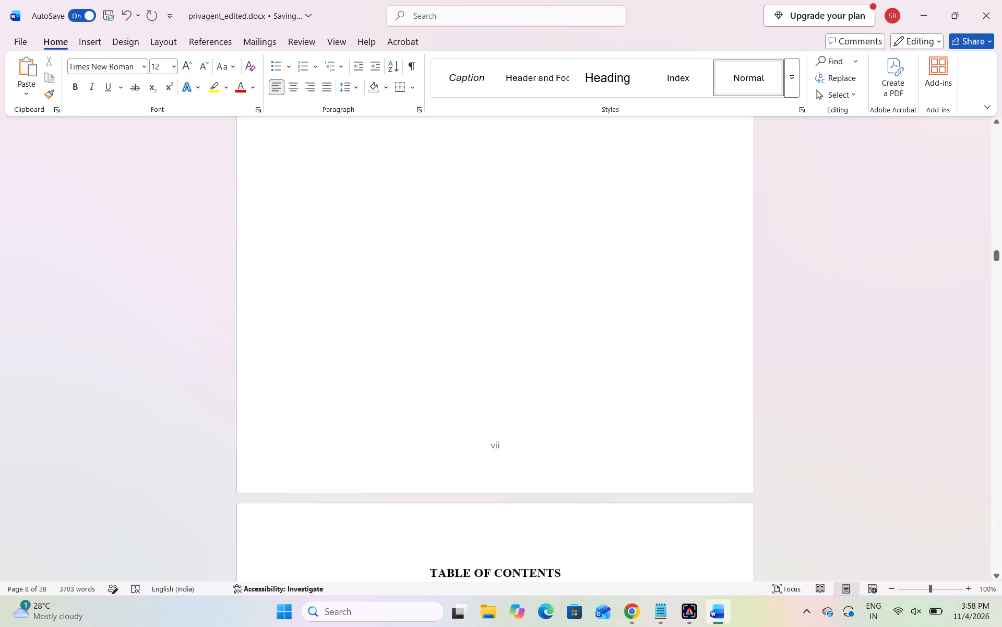
scroll(466, 457, down, 2)
scroll(466, 457, right, 2)
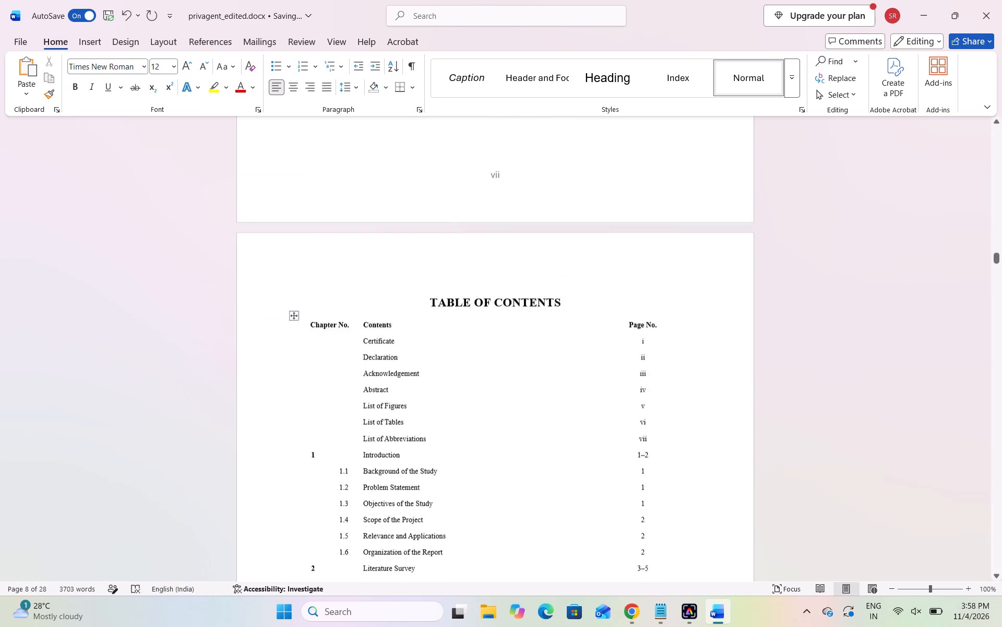
scroll(466, 457, right, 1)
scroll(454, 512, down, 7)
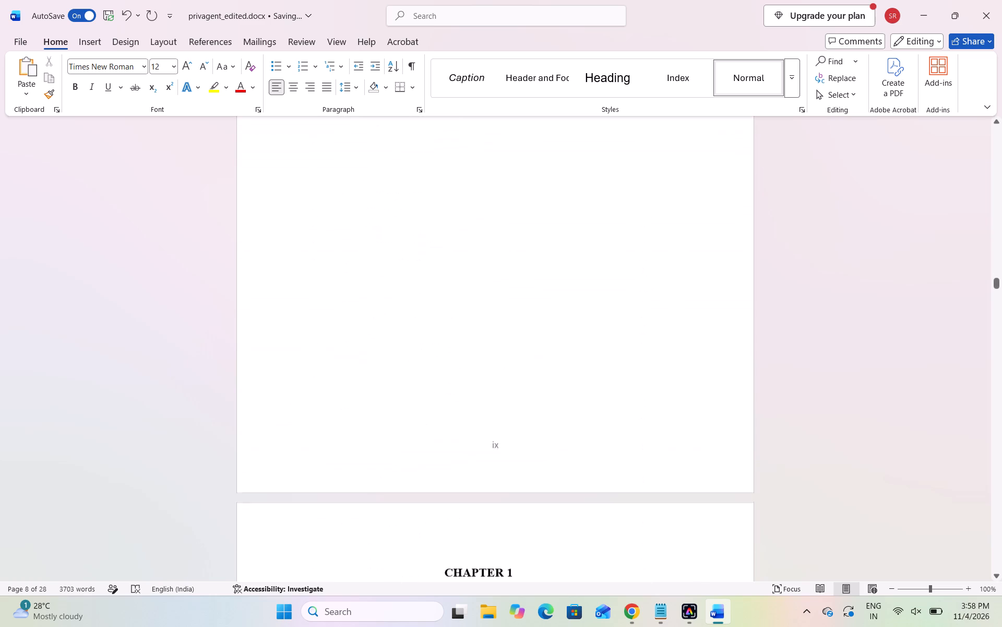
scroll(454, 512, down, 3)
scroll(487, 313, down, 4)
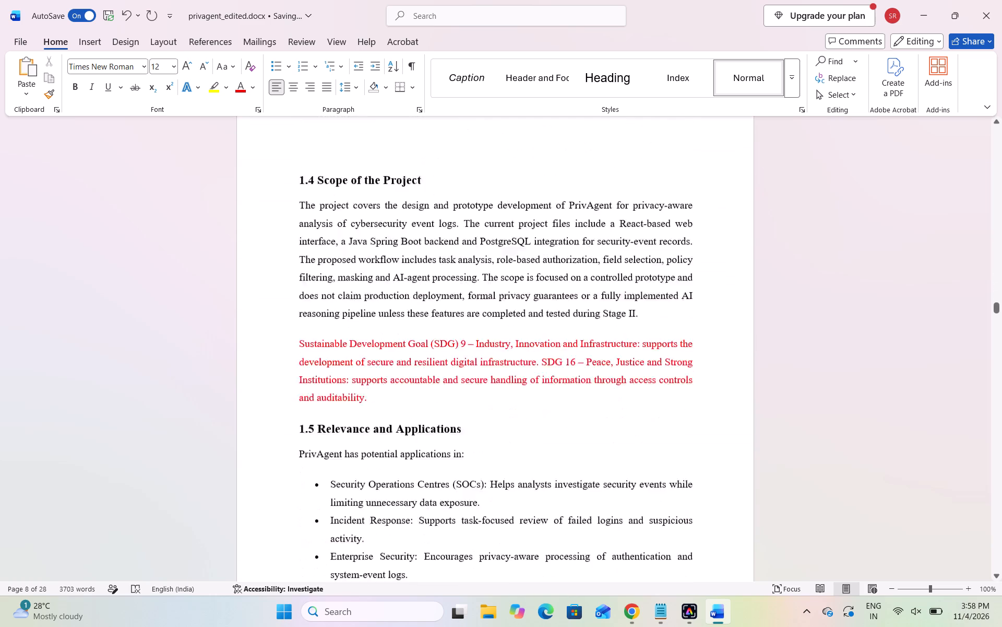
scroll(487, 313, down, 6)
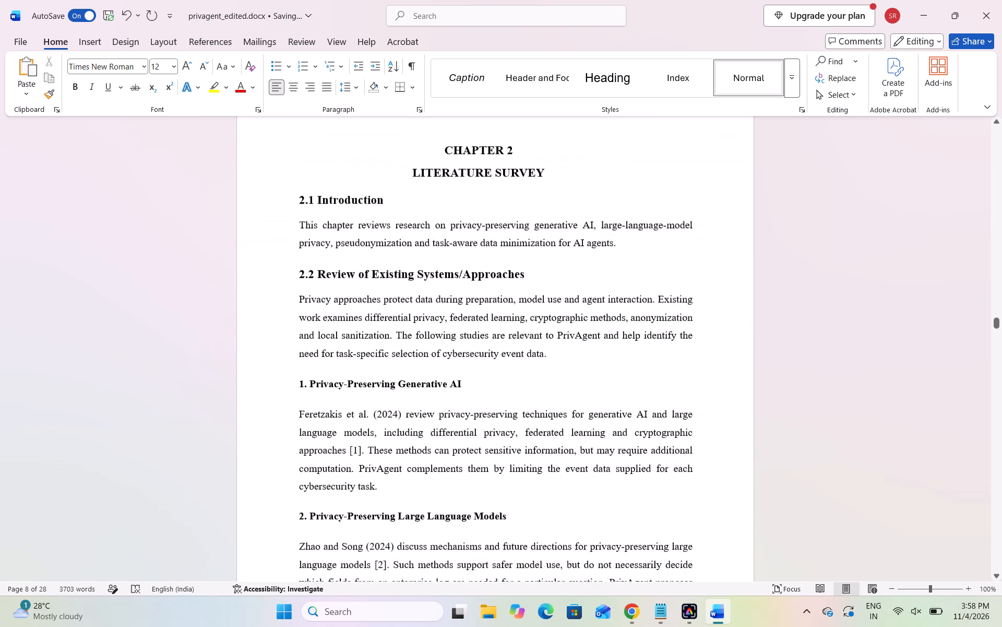
scroll(510, 223, down, 1)
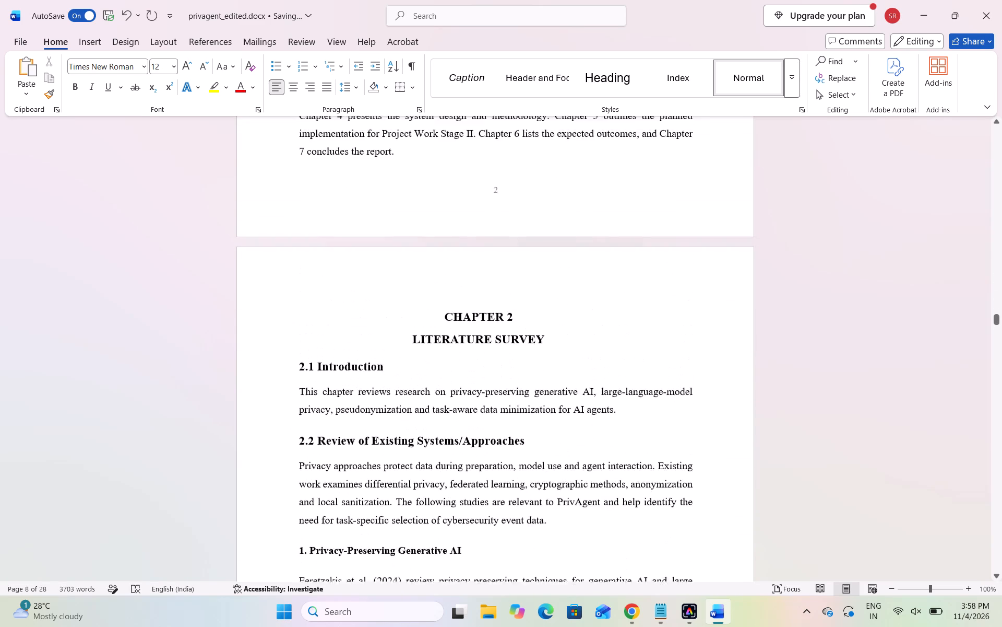
scroll(474, 380, down, 1)
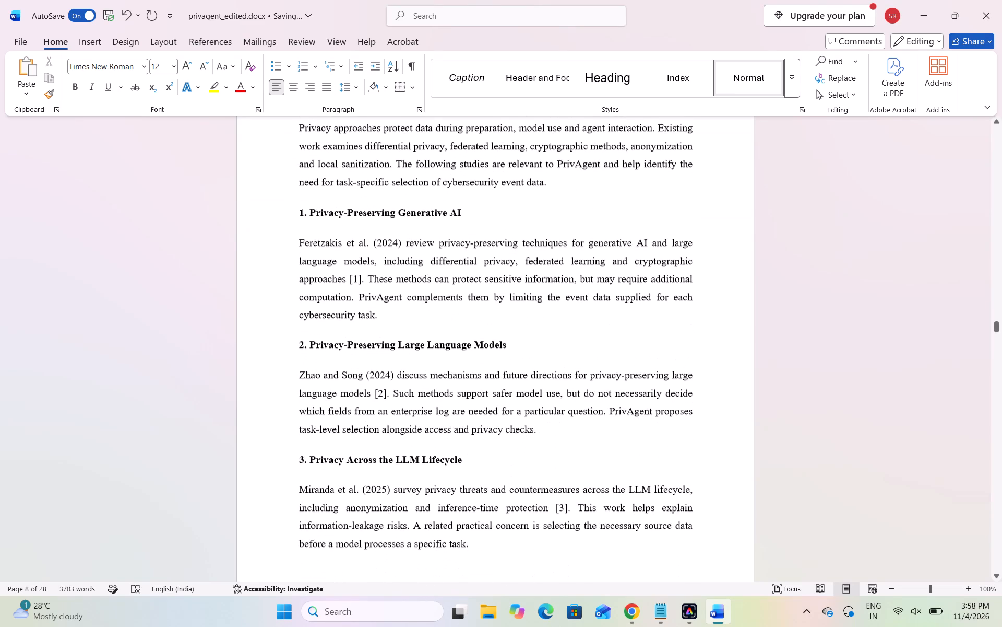
Check the body text formatting in section 2.2 and the Comparative Analysis table in section 2.3.
scroll(472, 318, up, 1)
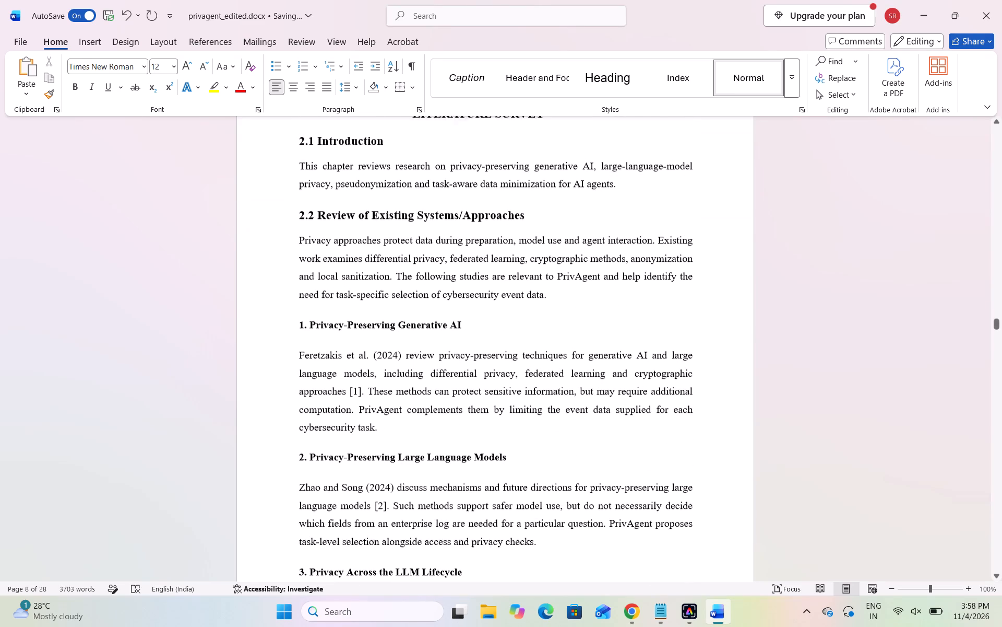
drag(296, 265, 449, 311)
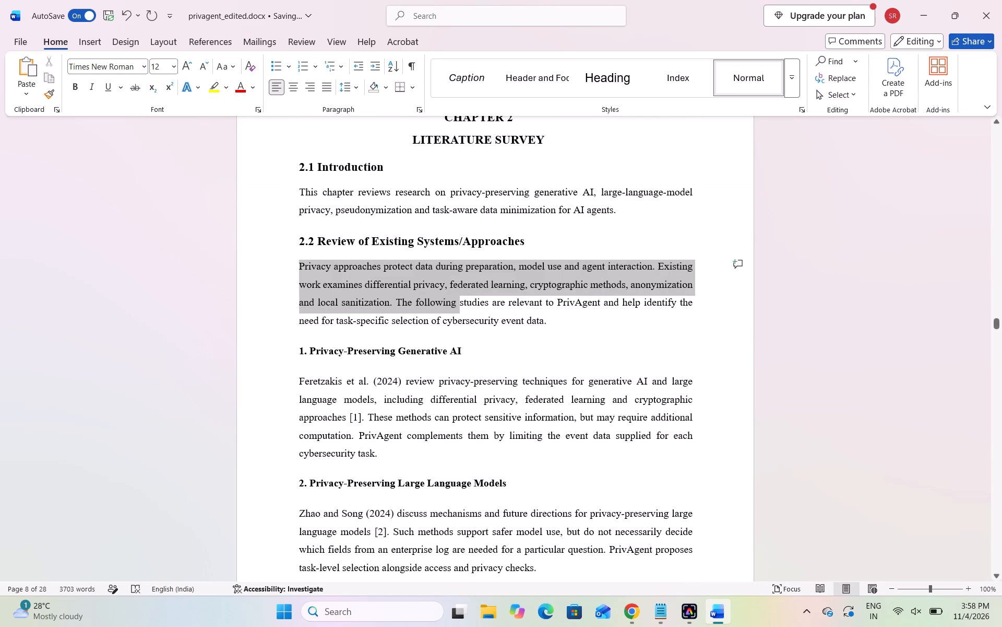
click(449, 311)
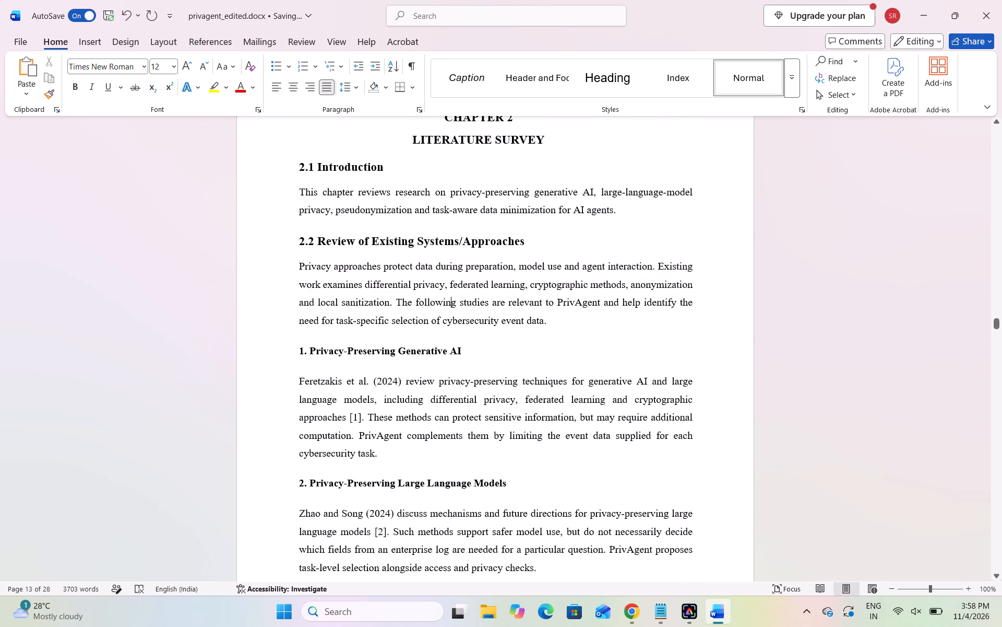
drag(383, 452, 288, 410)
click(395, 519)
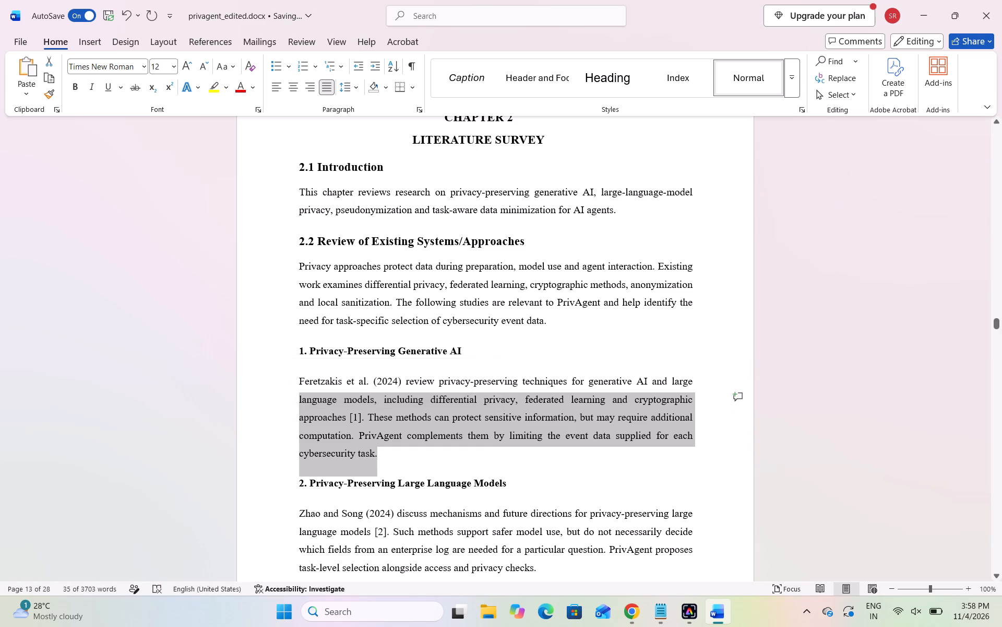
scroll(395, 519, down, 7)
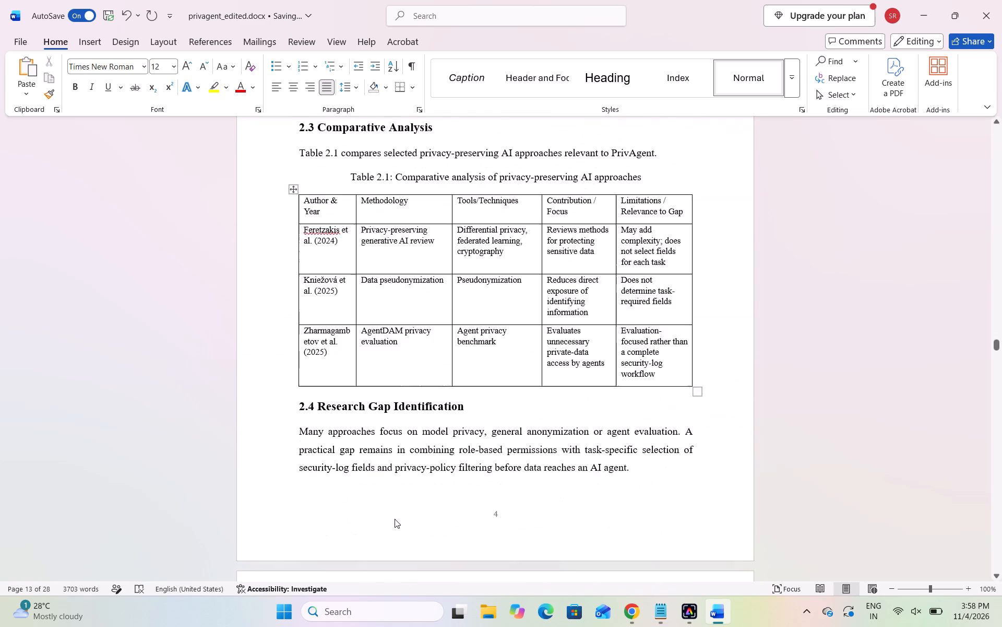
scroll(395, 519, down, 1)
scroll(532, 341, up, 1)
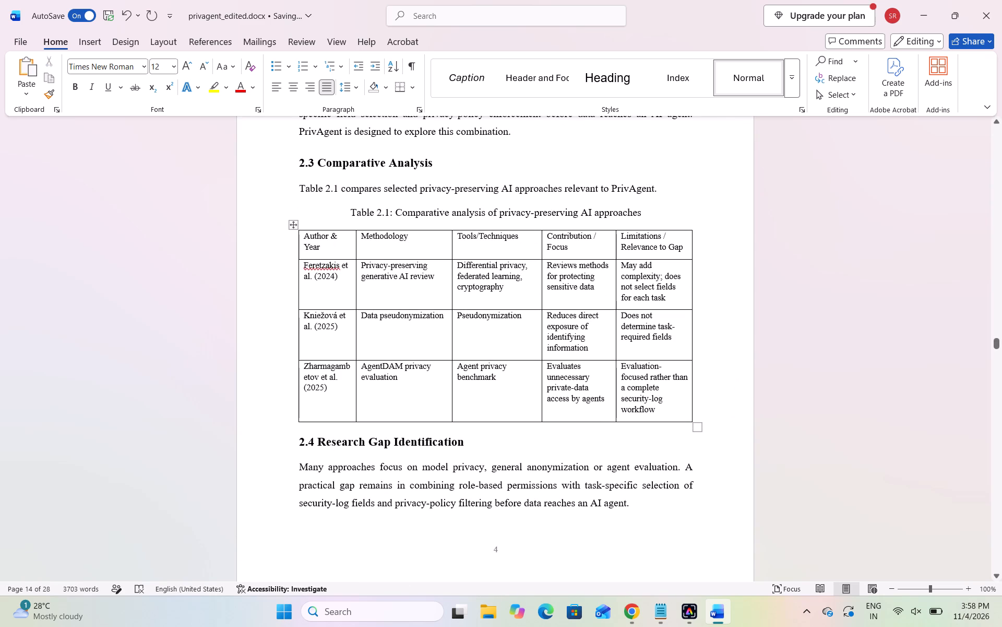
Set the text of Table 2.1, along with its caption and introductory sentence, to size 12.
drag(665, 407, 327, 208)
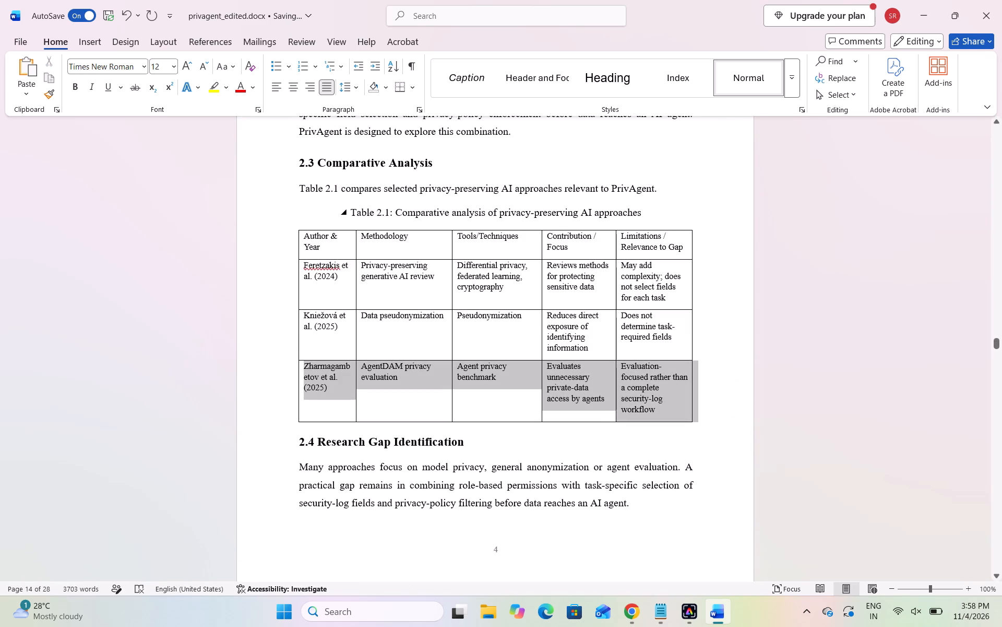
drag(327, 208, 303, 195)
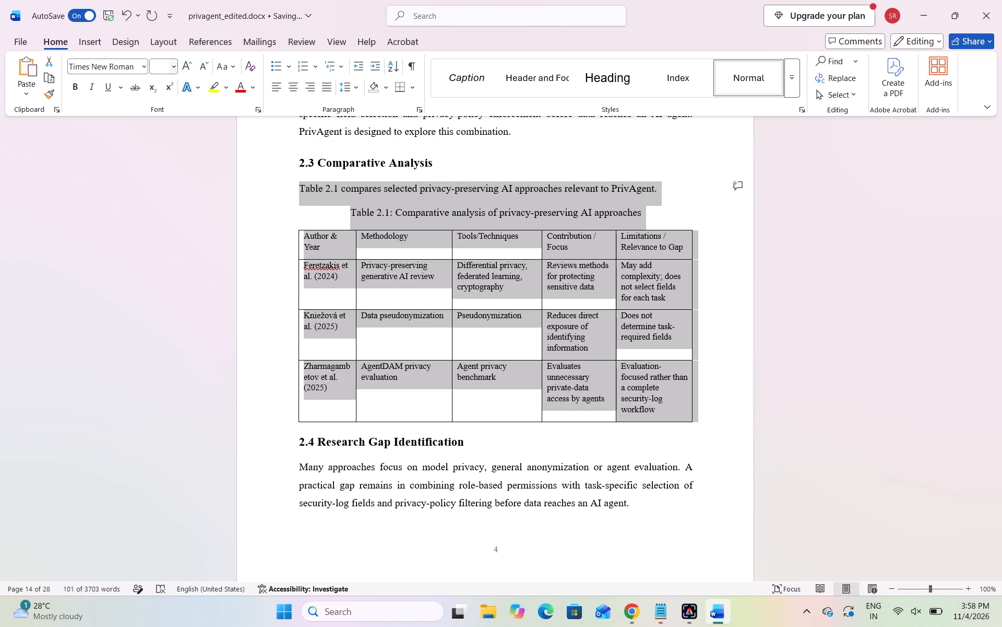
click(159, 64)
text(12)
key(Return)
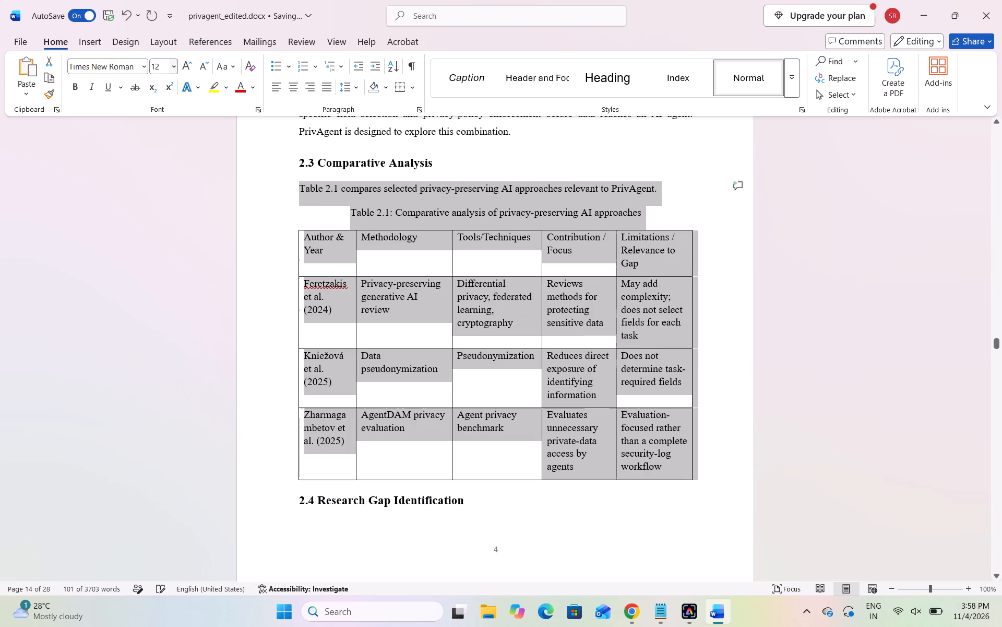
click(434, 440)
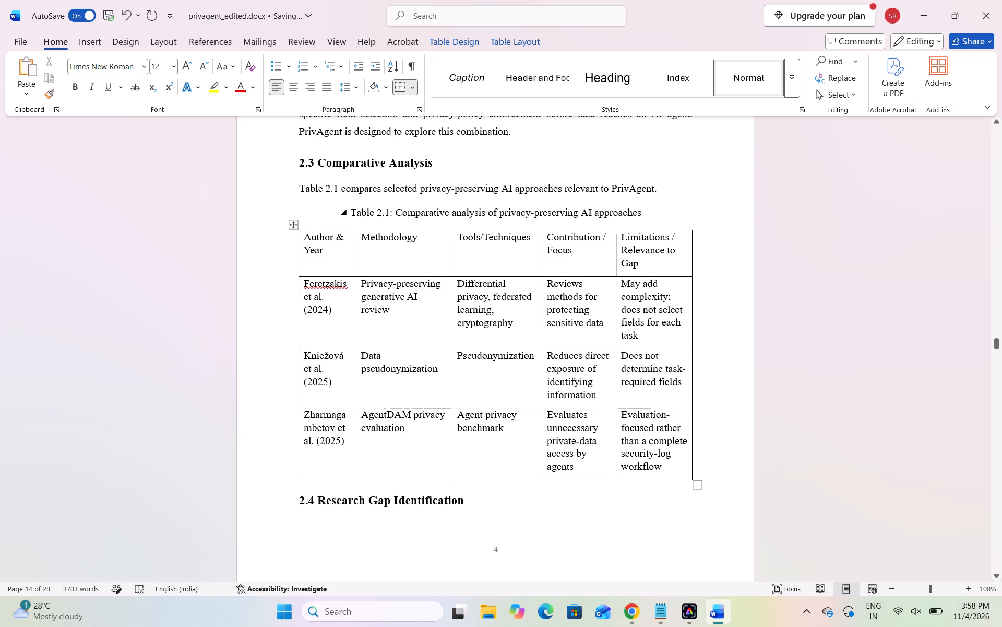
Insert two blank lines before the "2.4 Research Gap Identification" heading to push it onto the next page.
click(295, 493)
key(Return)
key(Return)
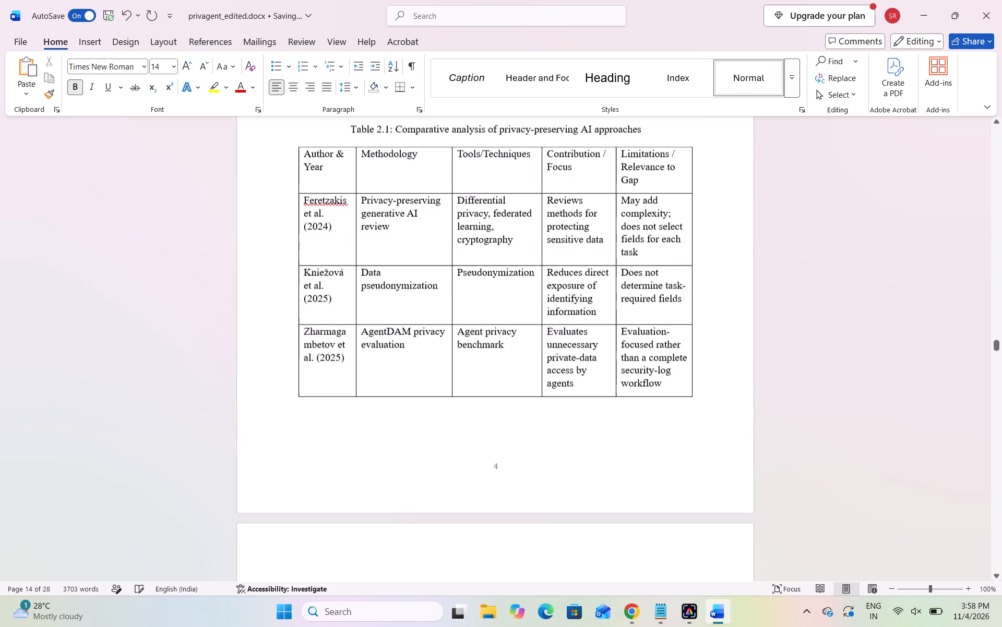
scroll(295, 493, down, 2)
scroll(308, 447, down, 1)
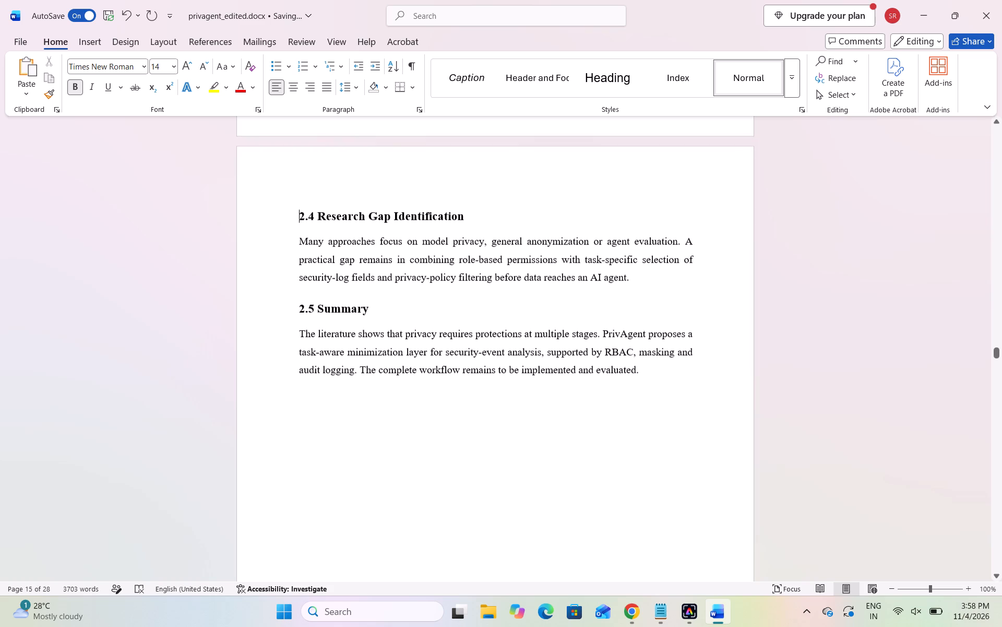
Check the font and size of the 2.5 Summary paragraph and the cells of Table 2.1.
drag(643, 374, 372, 351)
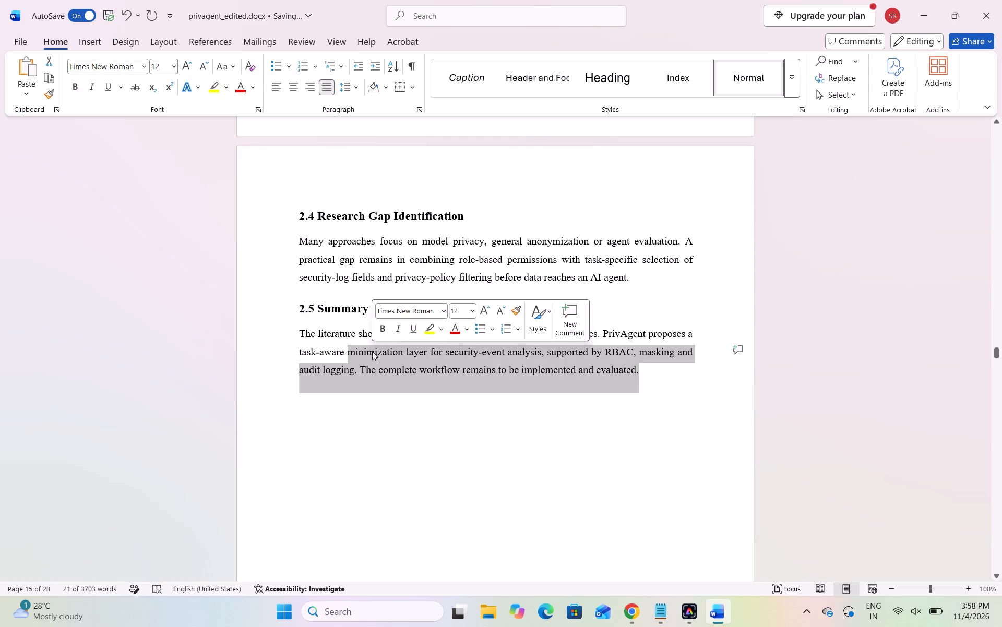
click(372, 351)
scroll(372, 351, up, 2)
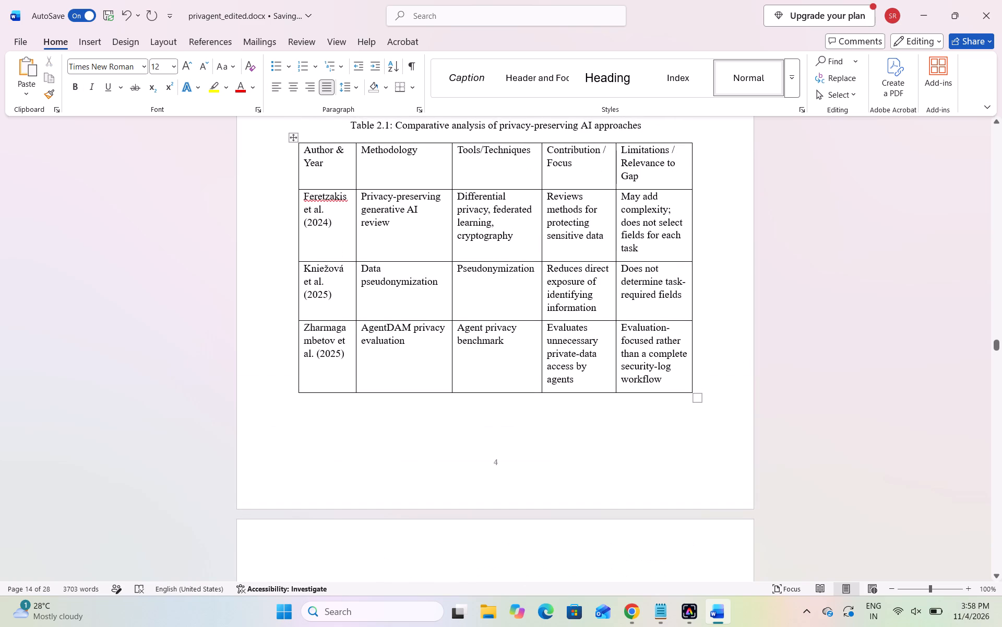
click(623, 356)
drag(646, 360, 448, 273)
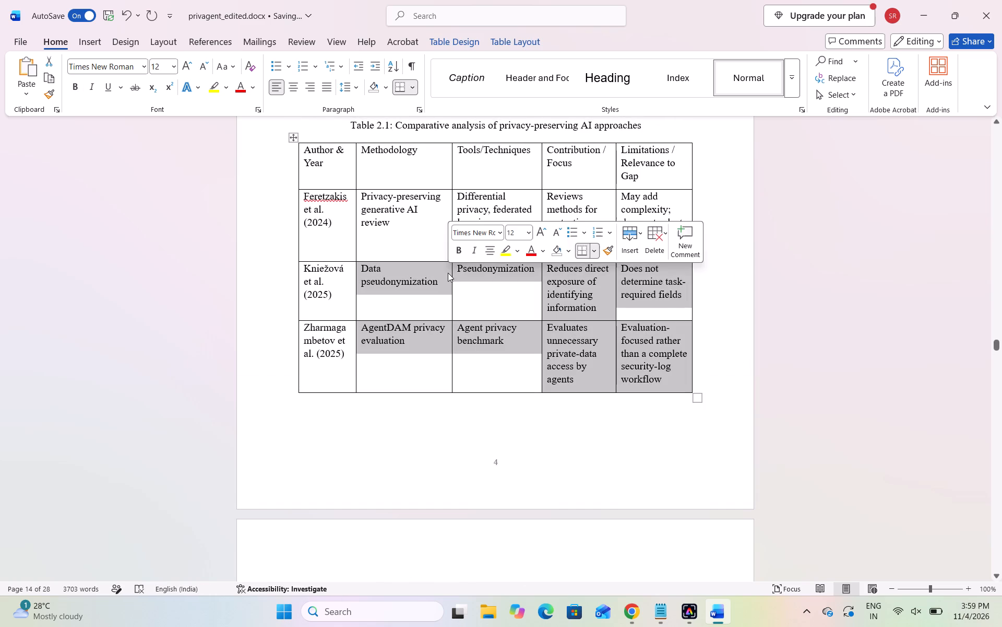
click(512, 442)
scroll(512, 442, down, 1)
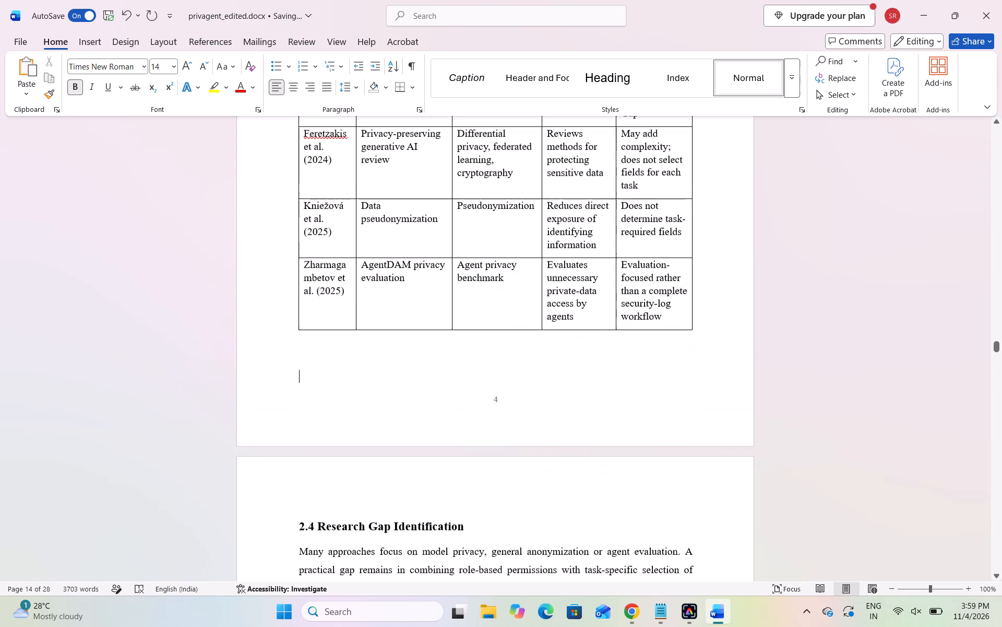
drag(659, 318, 464, 215)
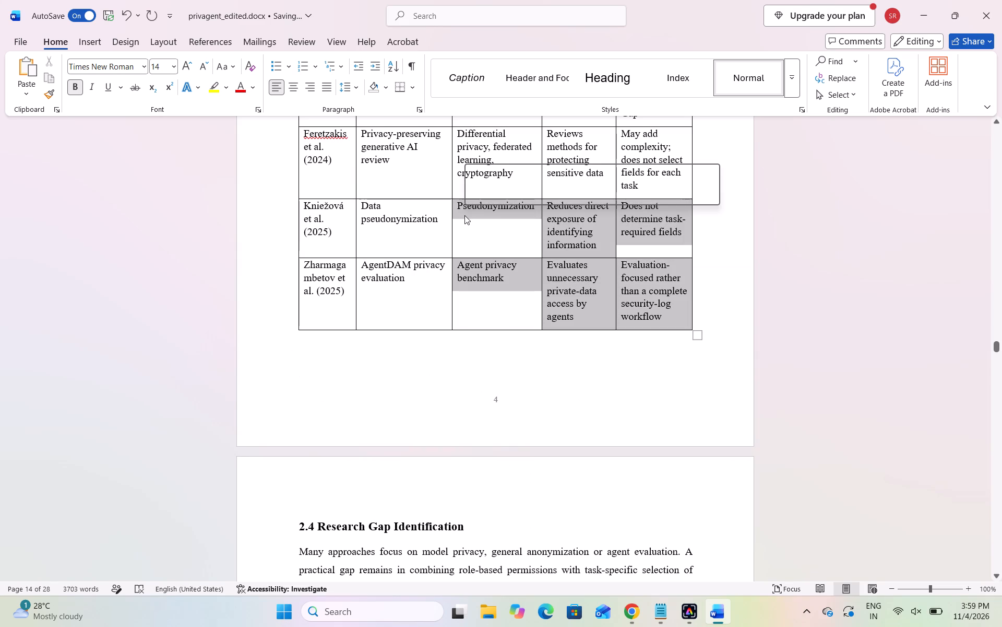
click(437, 264)
scroll(437, 264, down, 2)
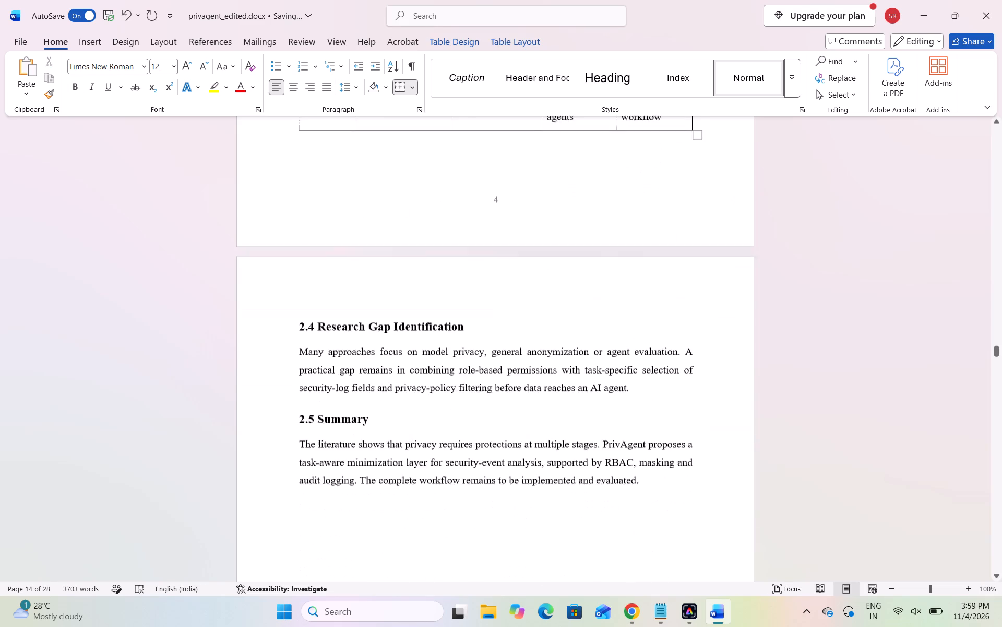
Remove the extra blank lines above the CHAPTER 3 heading, keeping the heading on the same page as SYSTEM ANALYSIS.
scroll(437, 264, down, 4)
scroll(434, 351, down, 2)
scroll(434, 351, up, 1)
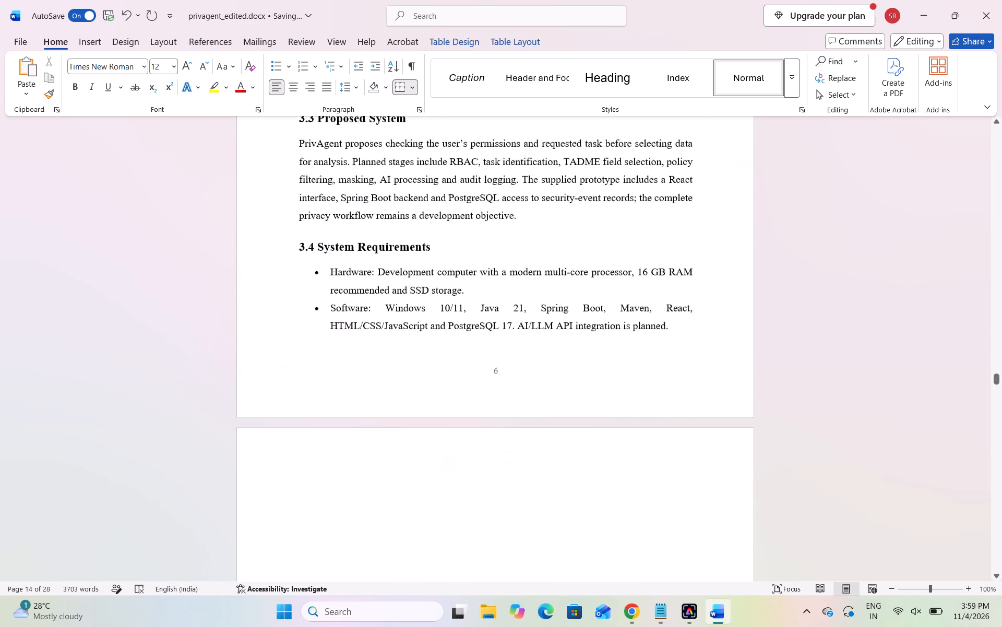
scroll(434, 351, up, 1)
scroll(434, 351, down, 2)
scroll(426, 401, down, 1)
scroll(434, 422, up, 3)
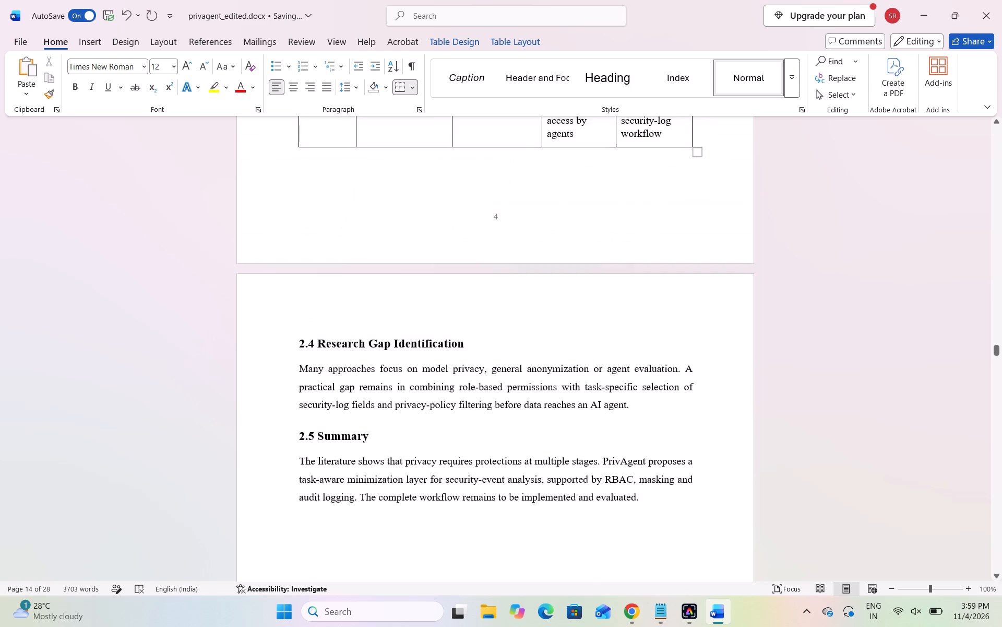
scroll(434, 422, up, 1)
scroll(434, 422, down, 8)
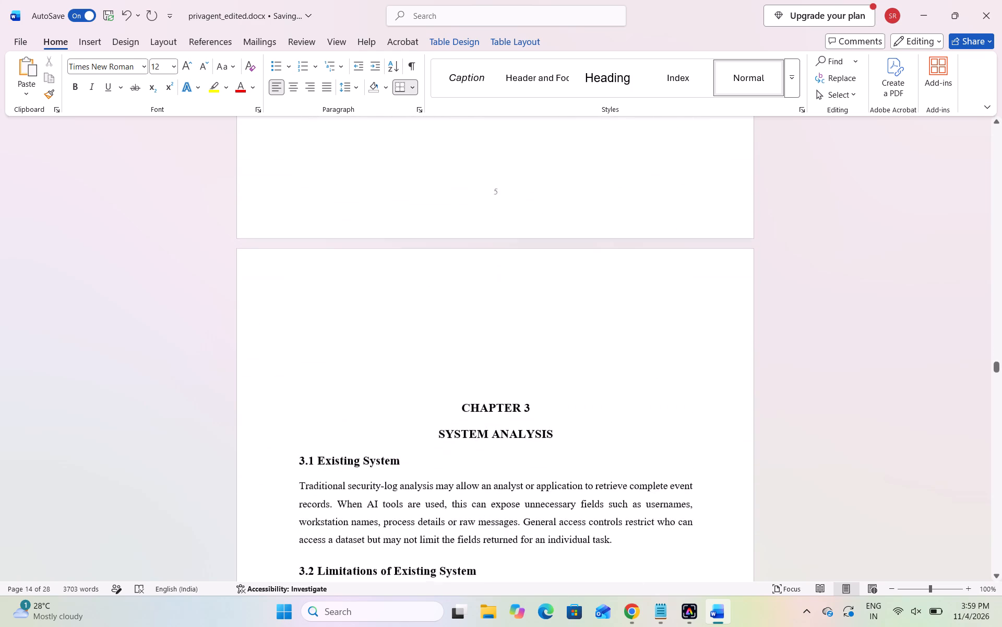
scroll(434, 422, down, 3)
scroll(434, 422, up, 1)
click(460, 274)
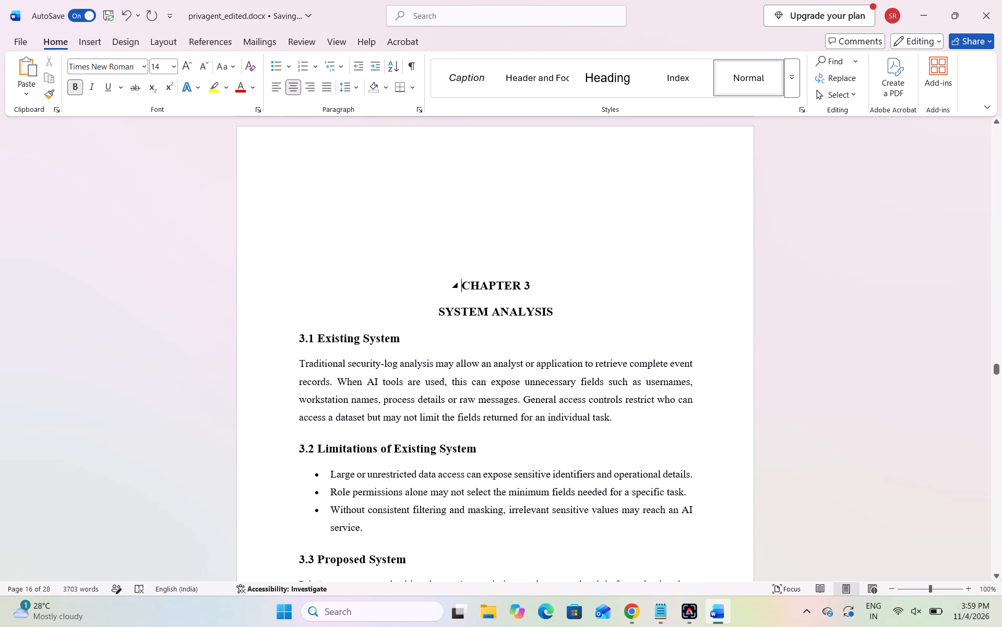
key(BackSpace)
key(BackSpace)
key(BackSpace)
key(BackSpace)
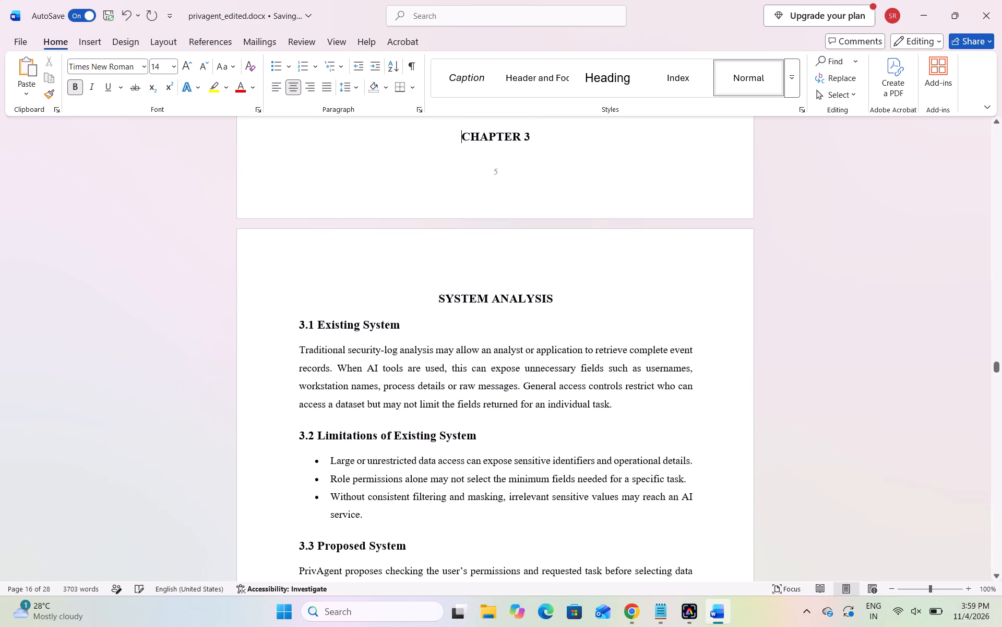
key(Return)
Check the text formatting in the rest of Chapter 3 and in the numbered items below Fig. 4.1.
scroll(460, 274, down, 1)
scroll(458, 343, down, 2)
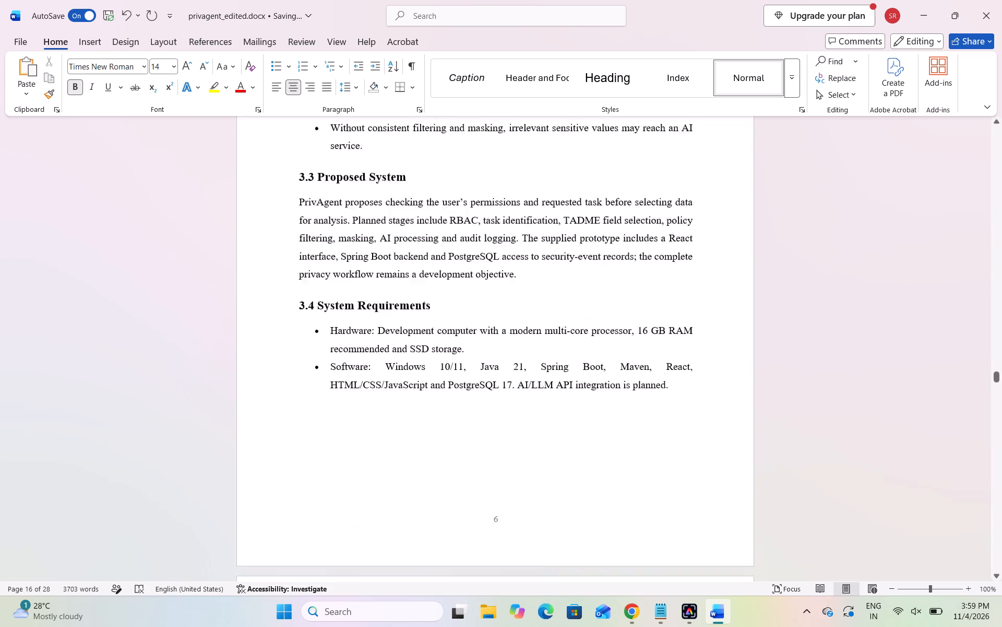
scroll(458, 343, down, 2)
scroll(458, 396, down, 3)
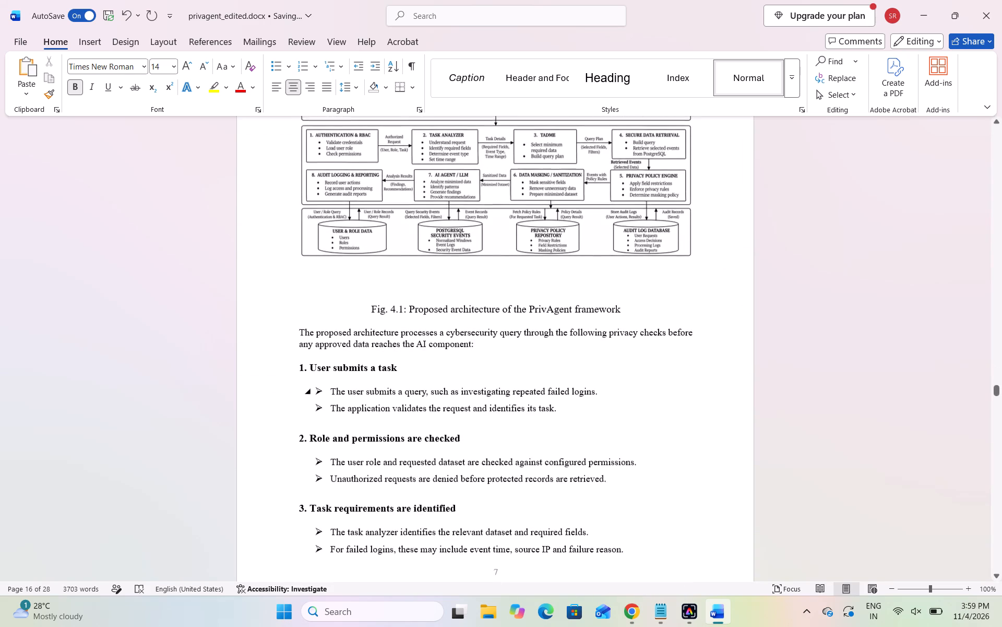
scroll(425, 321, down, 1)
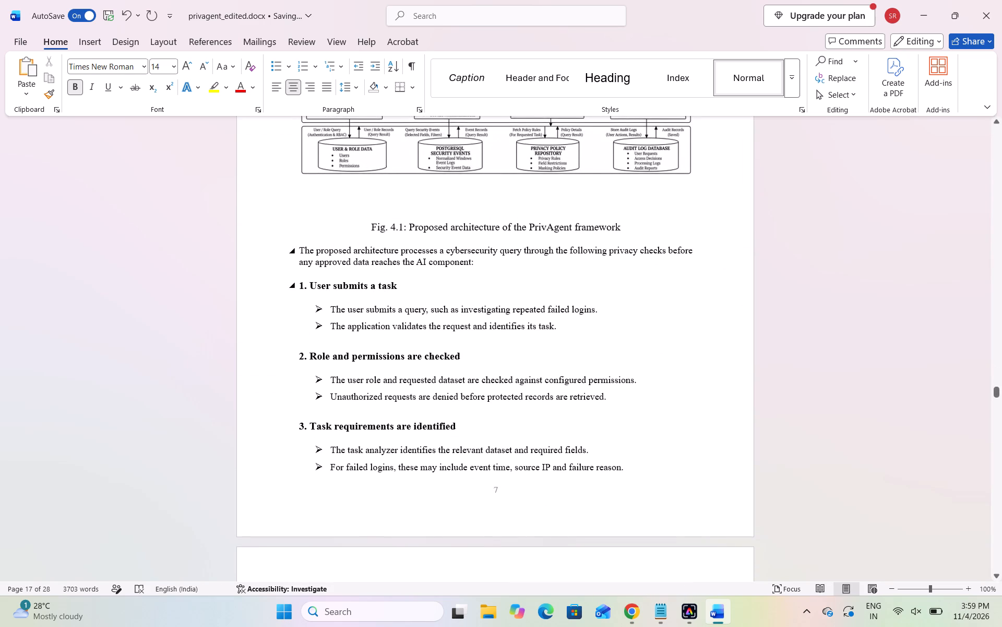
drag(297, 246, 421, 576)
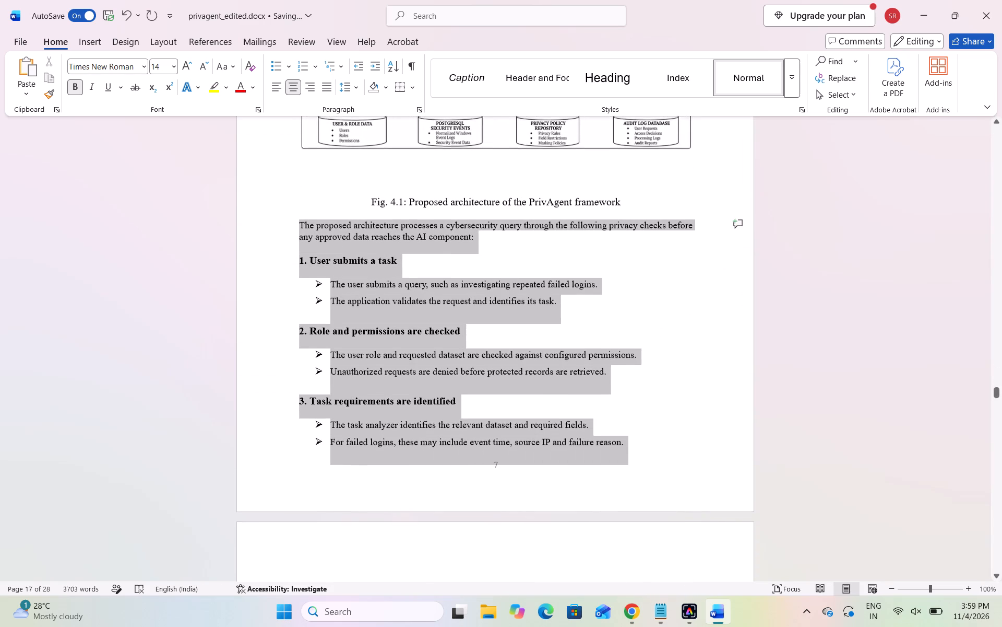
drag(421, 576, 421, 574)
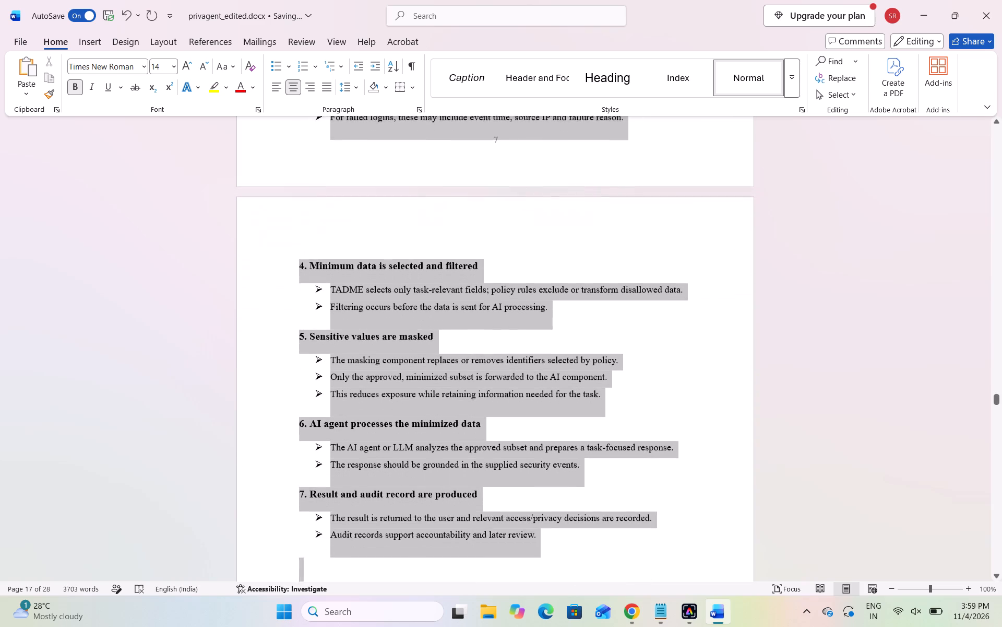
drag(421, 574, 447, 442)
click(444, 461)
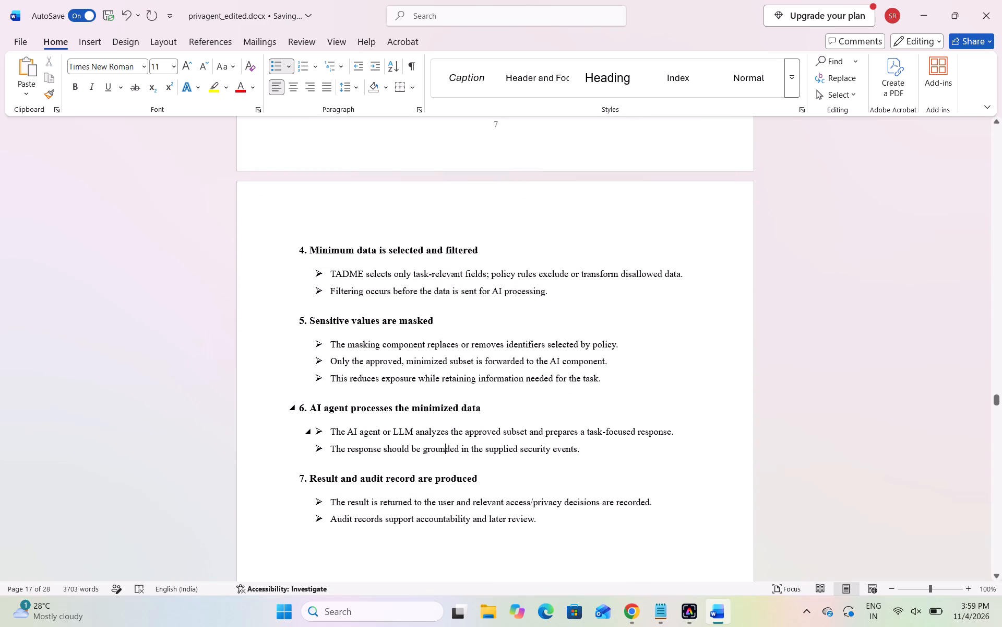
drag(485, 407, 394, 414)
click(399, 497)
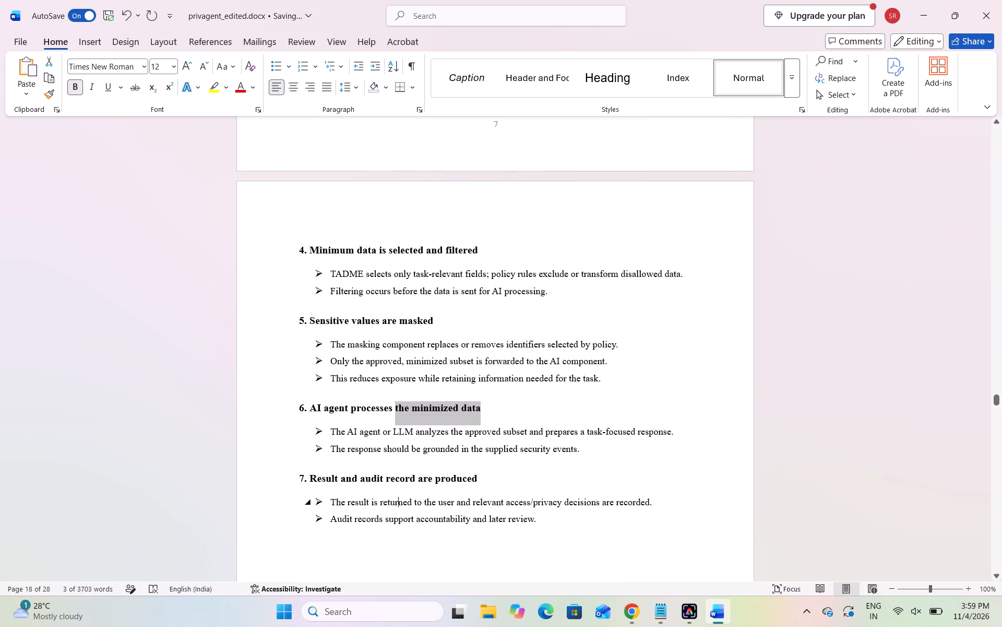
Set all text from "The proposed architecture processes" below Fig. 4.1 through item 7, "Result and audit record are produced", to size 12.
scroll(399, 497, up, 3)
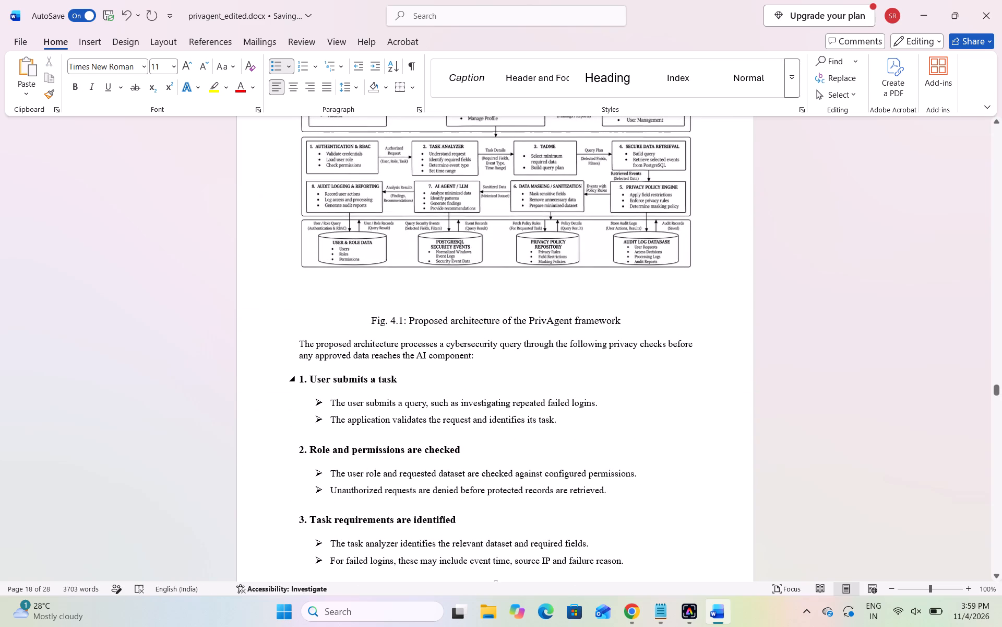
drag(298, 341, 351, 599)
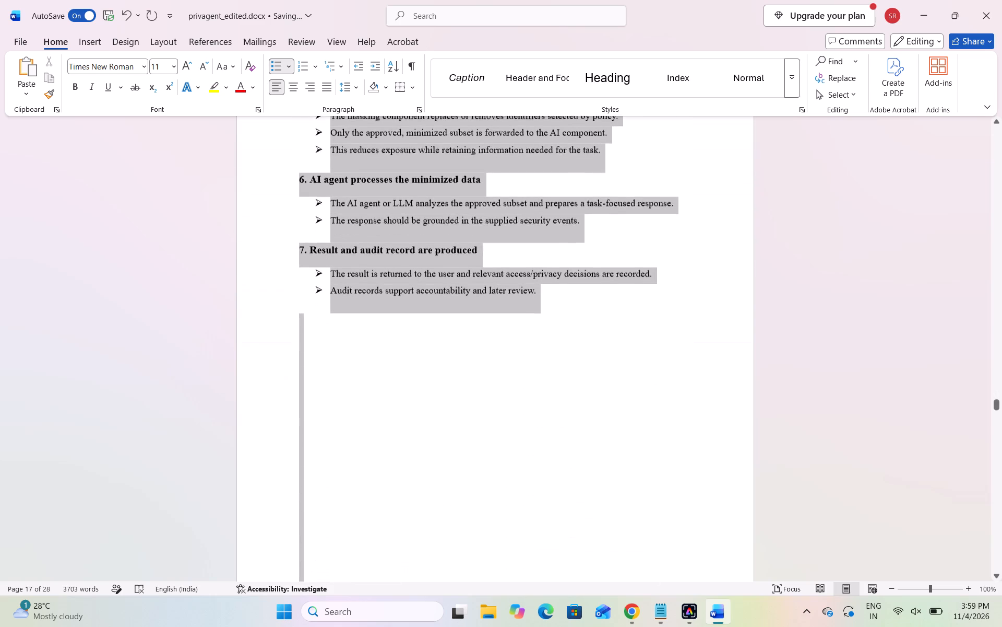
drag(351, 599, 514, 269)
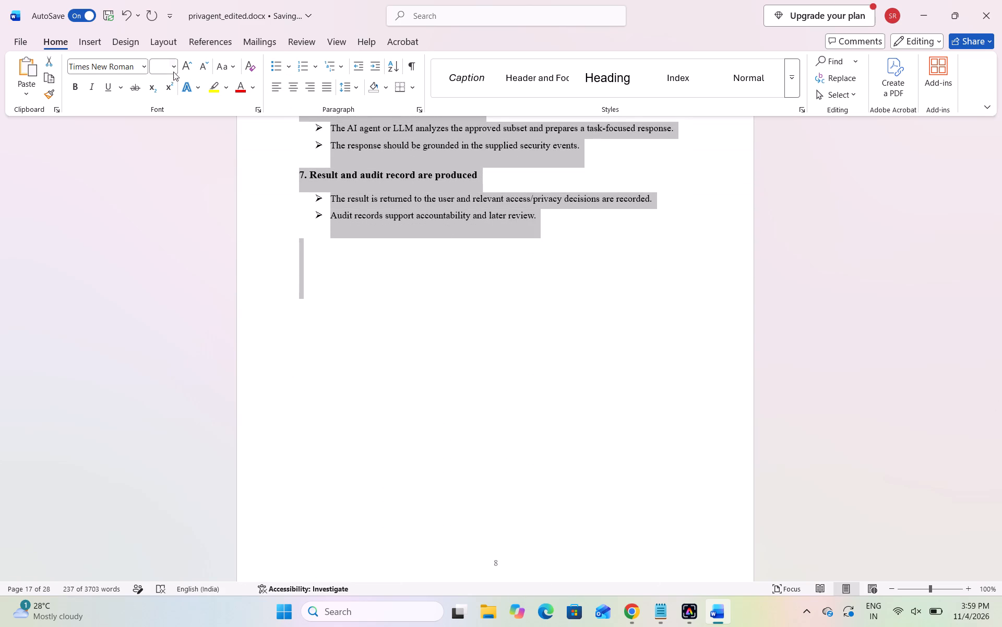
click(157, 67)
text(12)
key(Return)
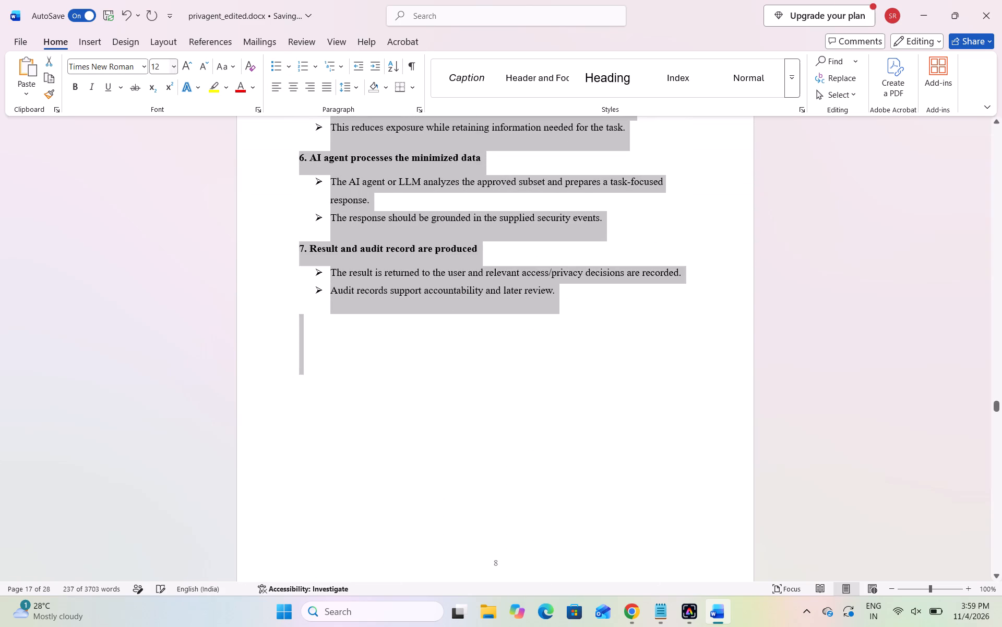
click(352, 363)
Review the layout of the numbered items below Fig. 4.1 and the formatting of their introductory paragraph.
scroll(352, 363, up, 3)
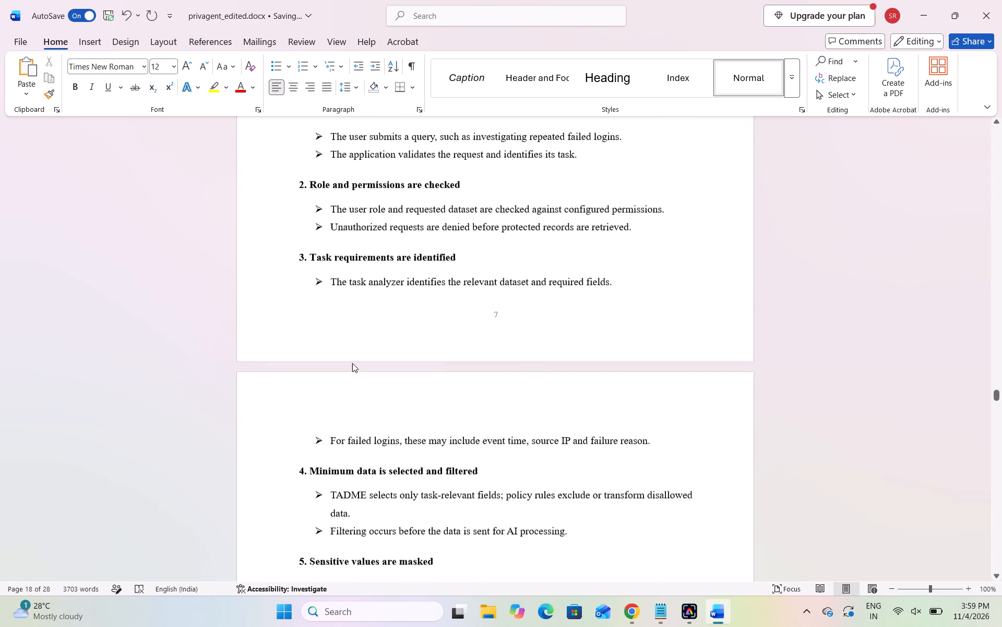
scroll(352, 363, up, 2)
scroll(352, 363, down, 3)
scroll(352, 363, up, 1)
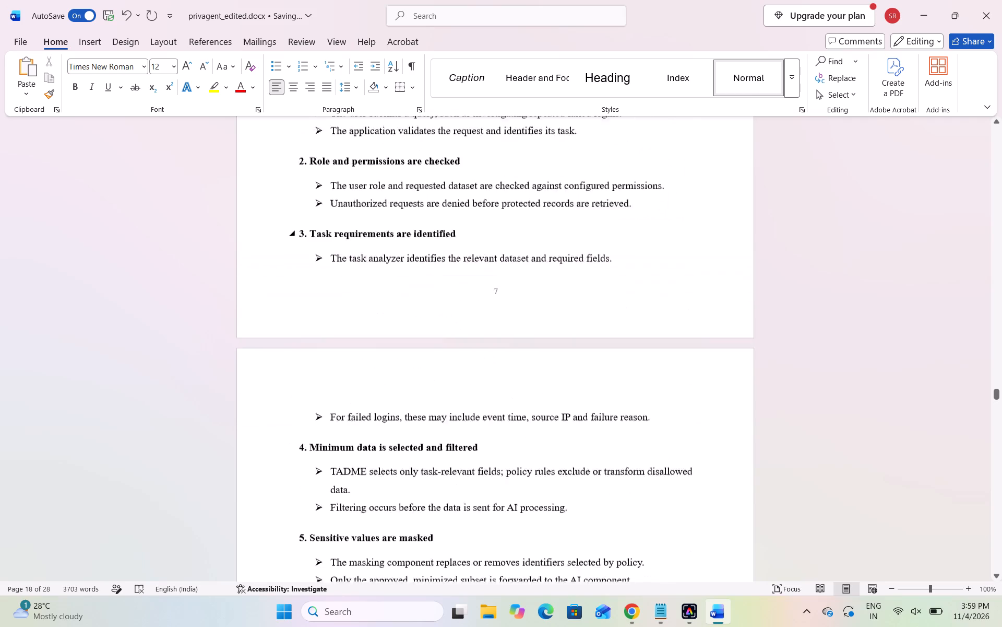
scroll(352, 363, up, 1)
scroll(462, 245, up, 1)
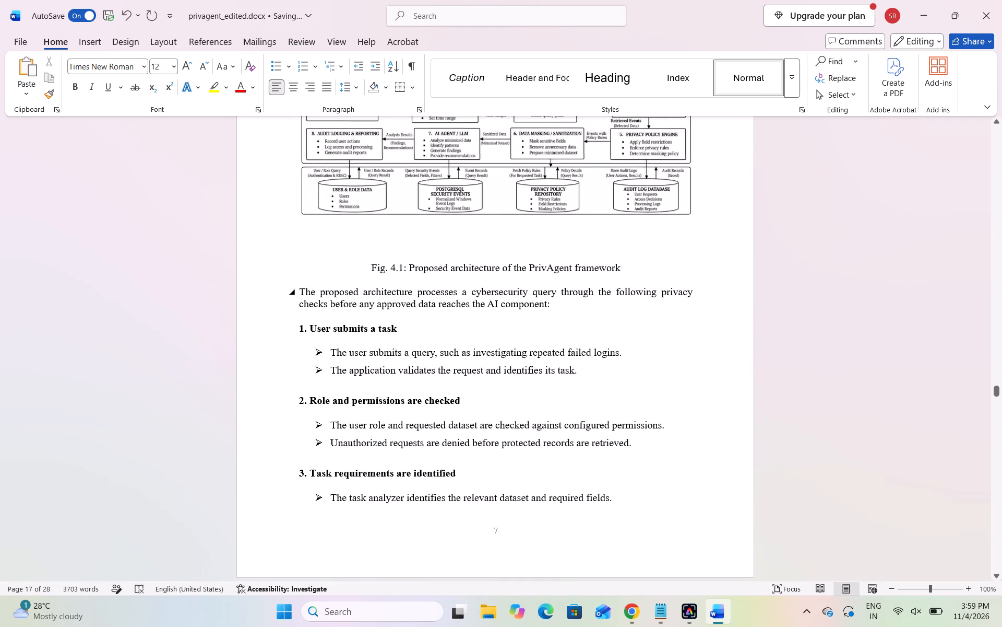
drag(557, 307, 293, 289)
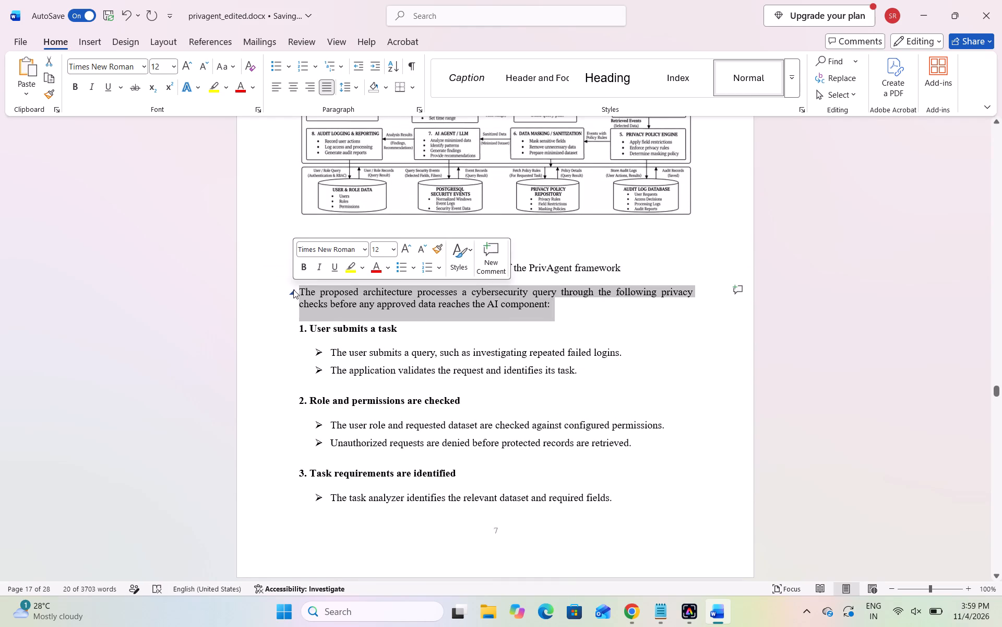
click(403, 415)
scroll(403, 415, down, 1)
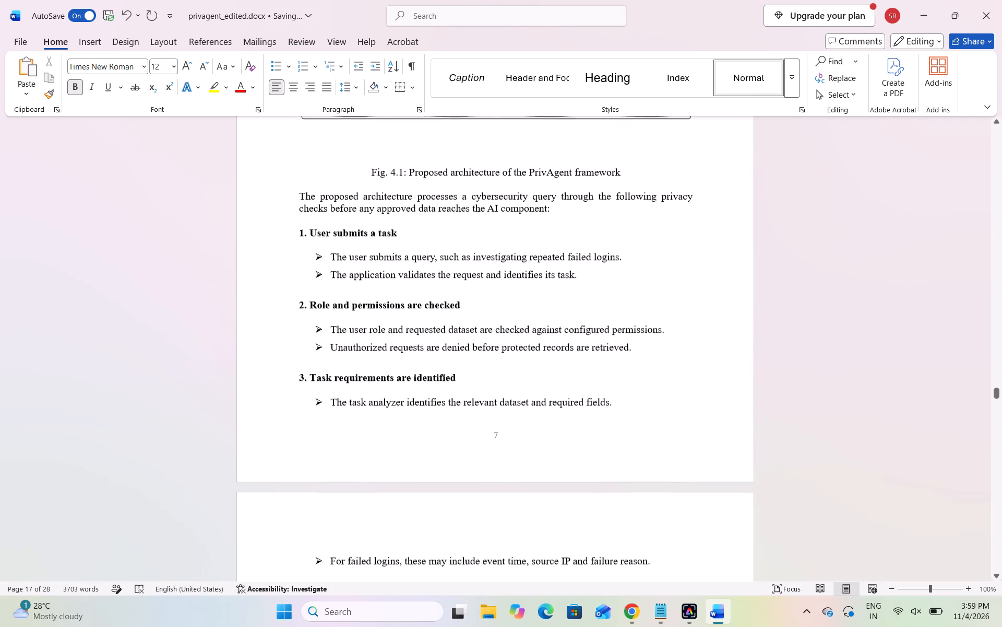
Delete the blank lines above the "4.2 Use Case Diagram" heading so it starts at the top of its page.
scroll(403, 415, down, 7)
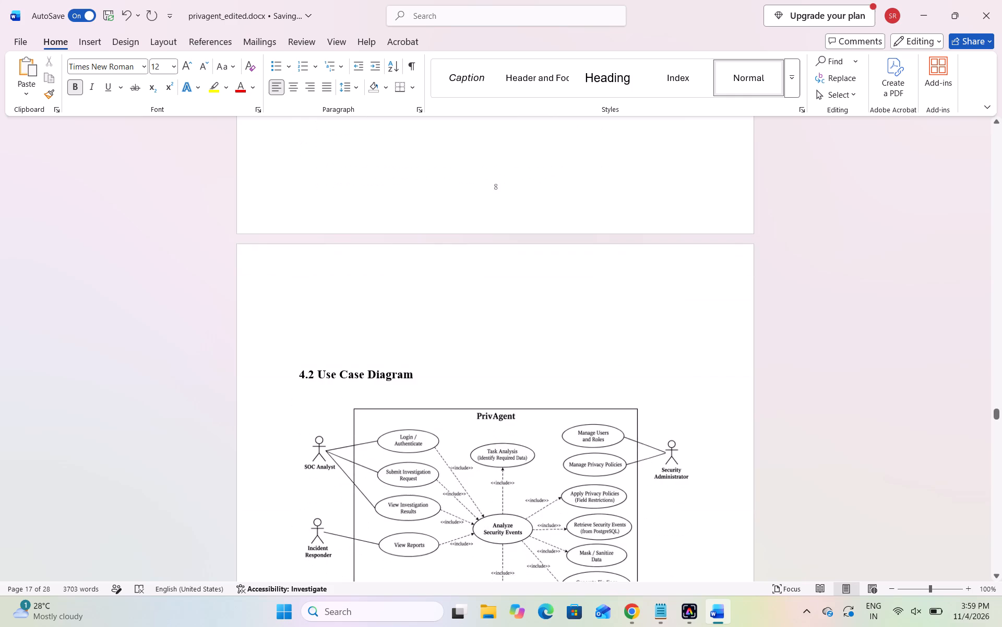
scroll(403, 415, down, 2)
scroll(400, 310, up, 1)
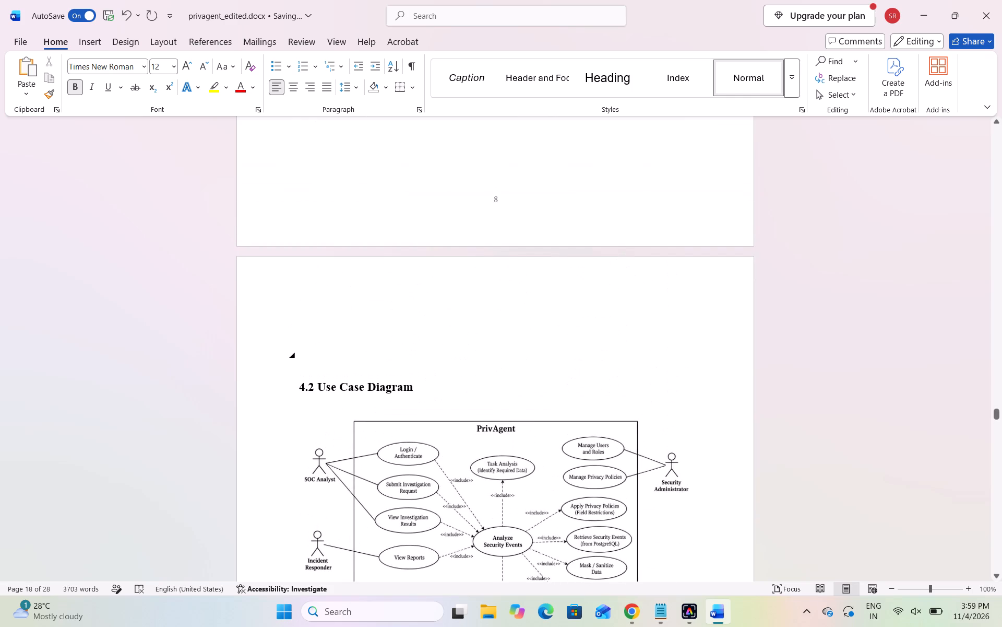
click(311, 365)
key(BackSpace)
key(BackSpace)
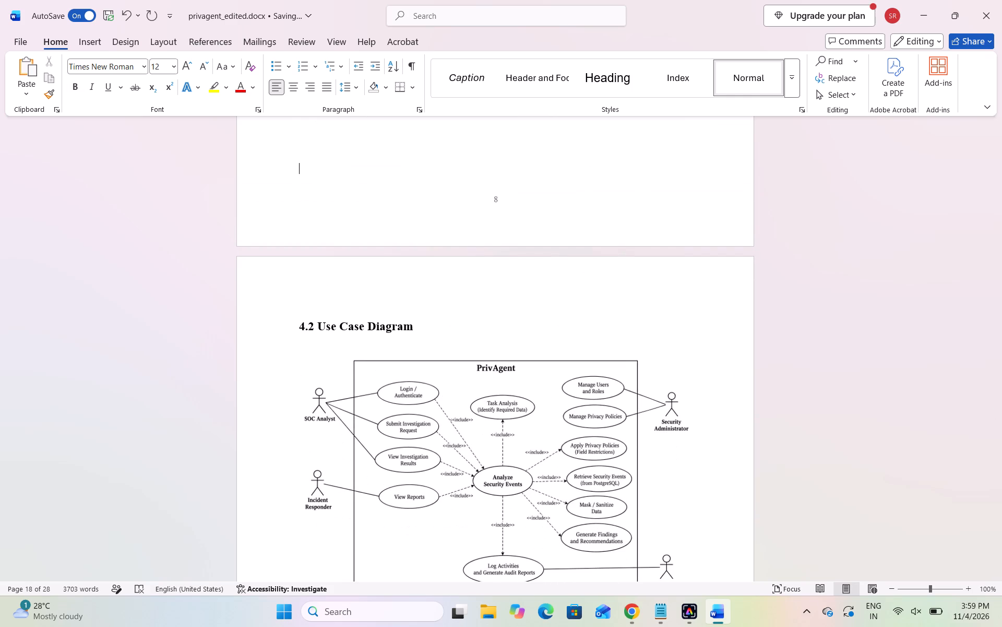
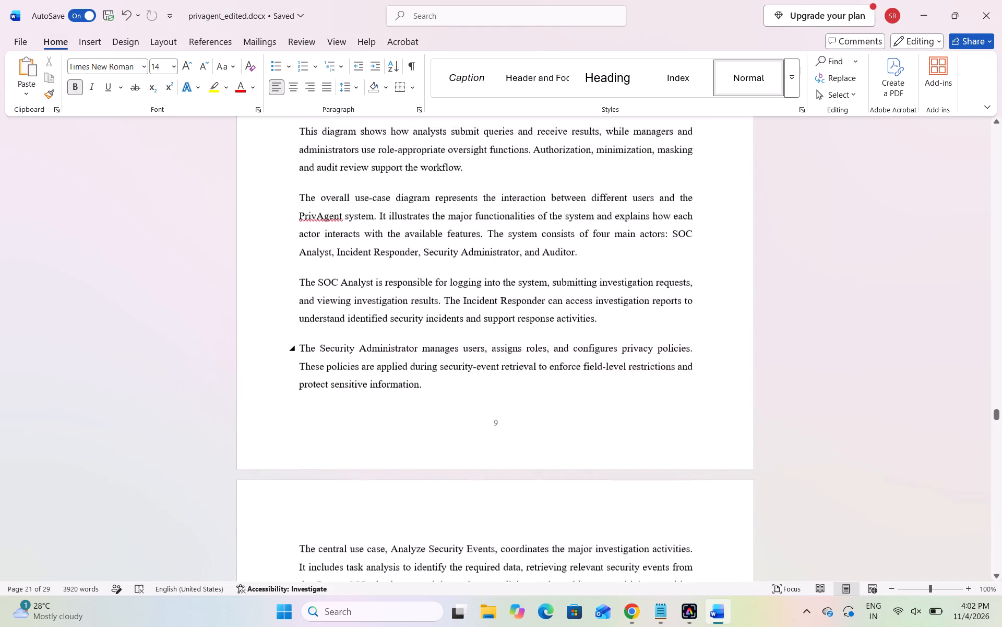
scroll(483, 434, down, 2)
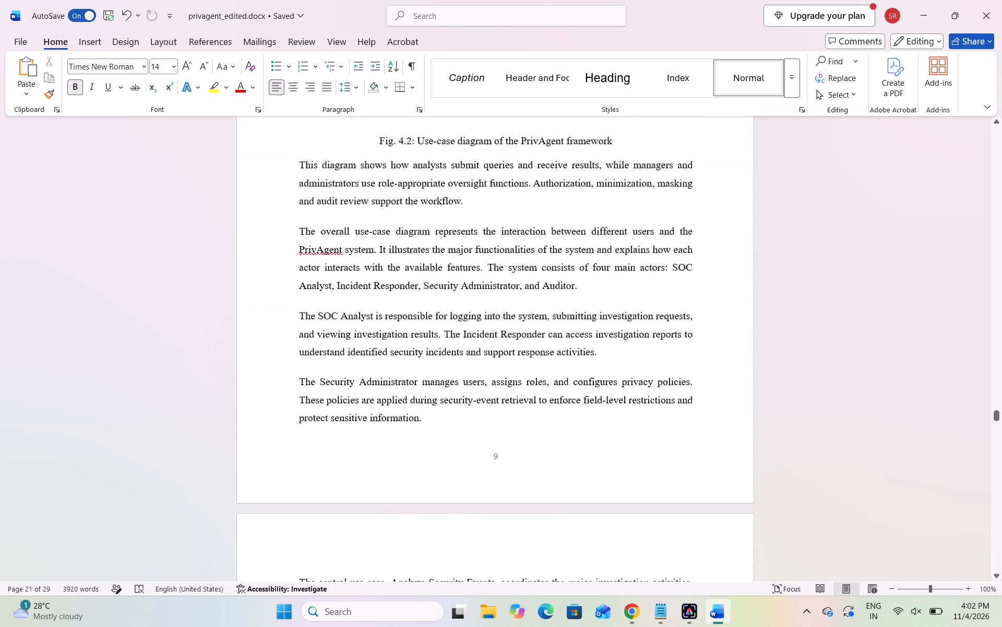
scroll(483, 434, down, 1)
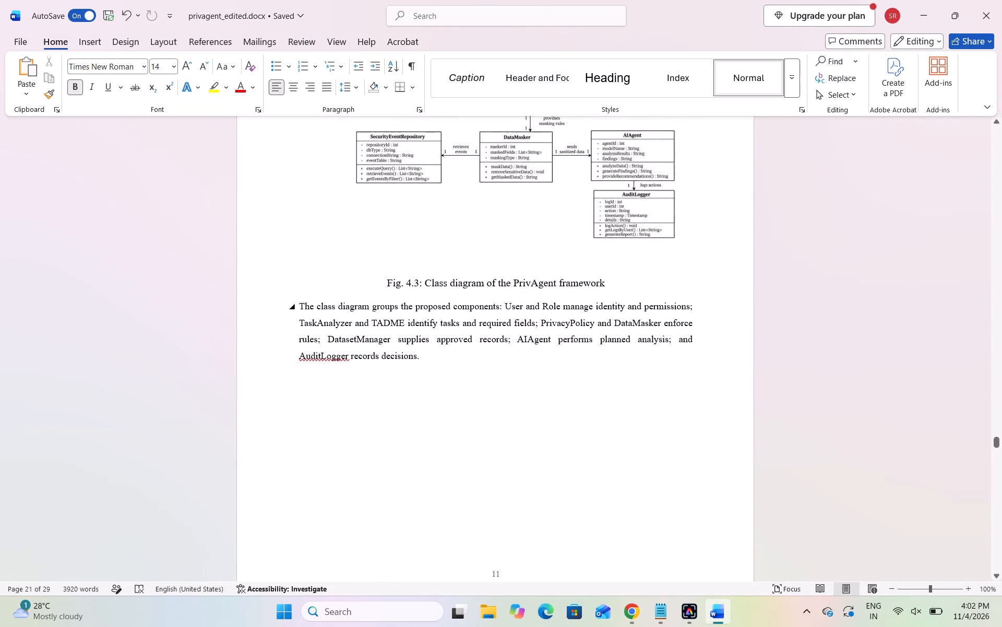
click(433, 352)
key(Return)
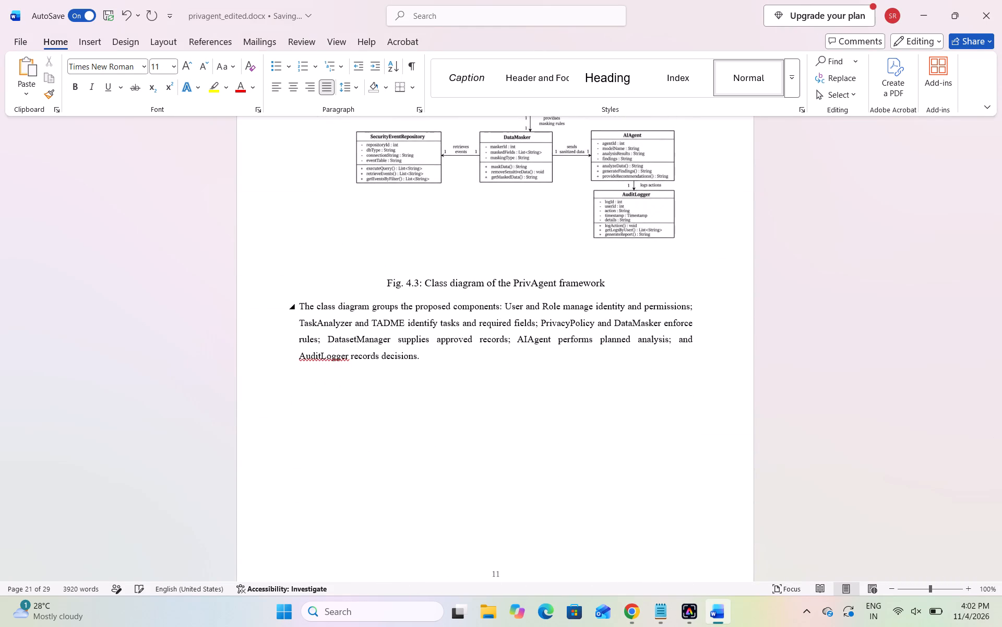
key(ctrl+v)
Check the font size of the Fig. 4.2 caption and the use-case description below it.
scroll(374, 318, up, 1)
scroll(387, 266, up, 1)
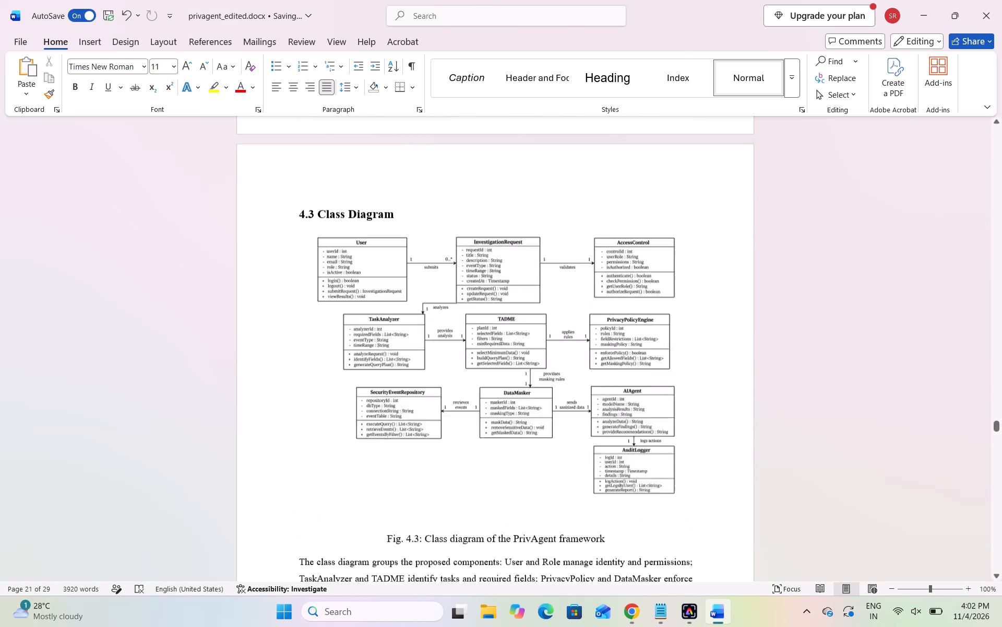
scroll(387, 266, up, 4)
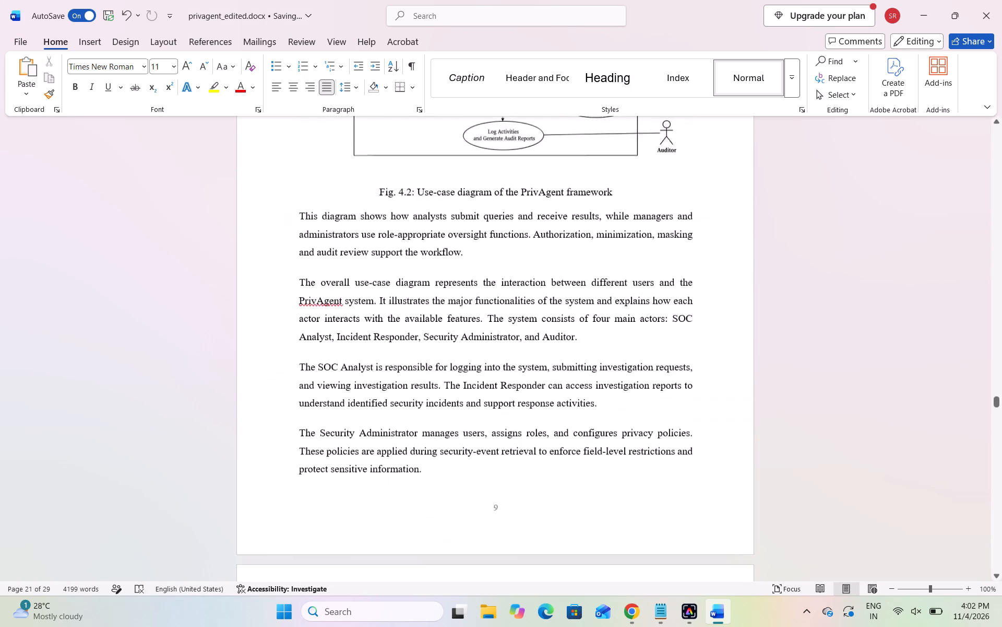
scroll(387, 266, up, 1)
drag(377, 273, 363, 533)
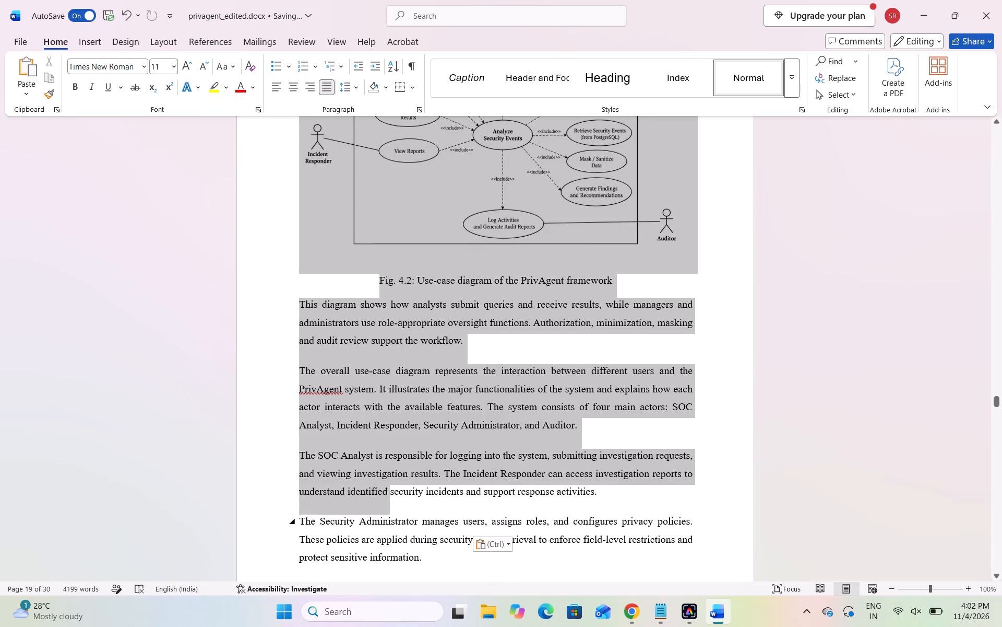
drag(363, 533, 364, 439)
click(388, 353)
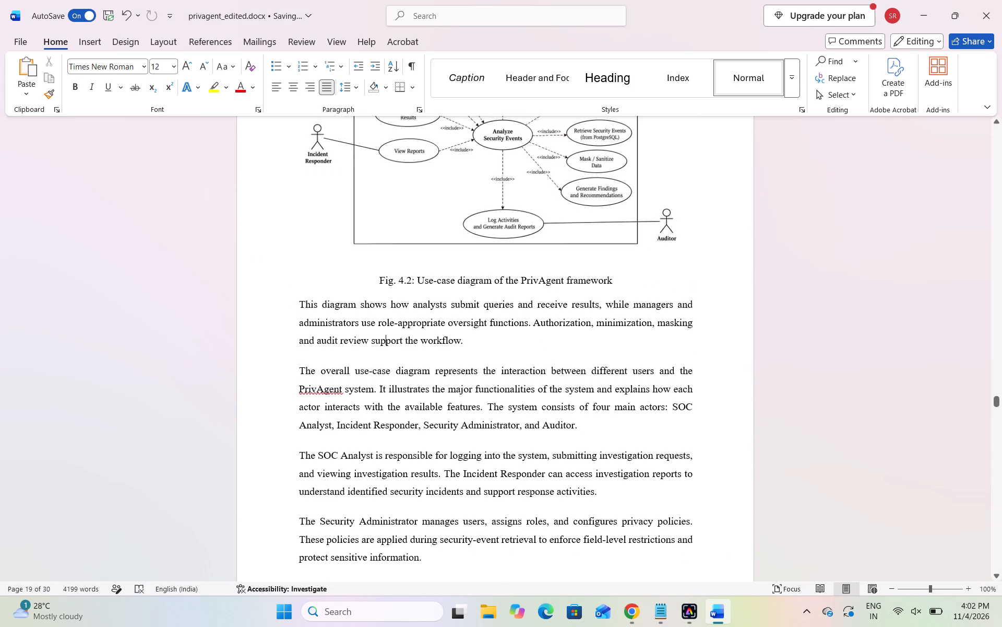
drag(378, 280, 356, 584)
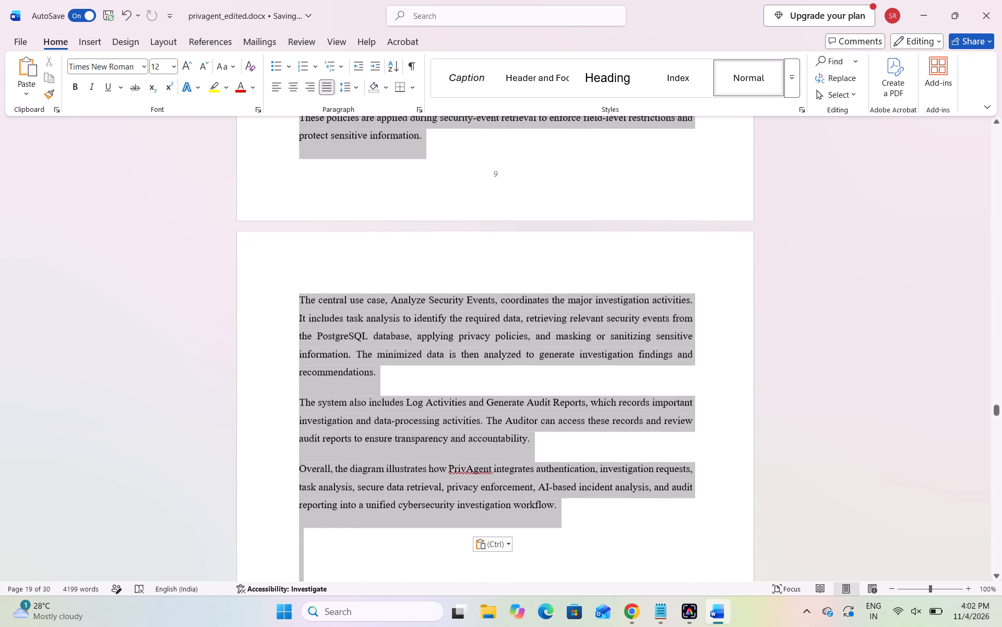
drag(356, 584, 580, 386)
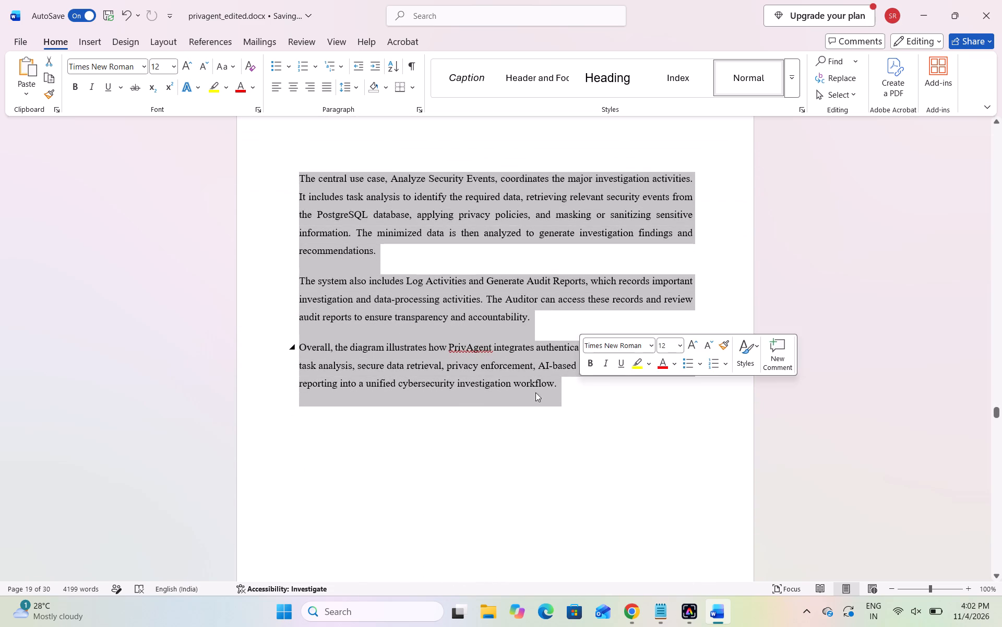
click(462, 408)
Set the font size of the Fig. 4.3 caption and the whole class diagram description below it to 12.
scroll(462, 408, down, 7)
scroll(462, 408, up, 1)
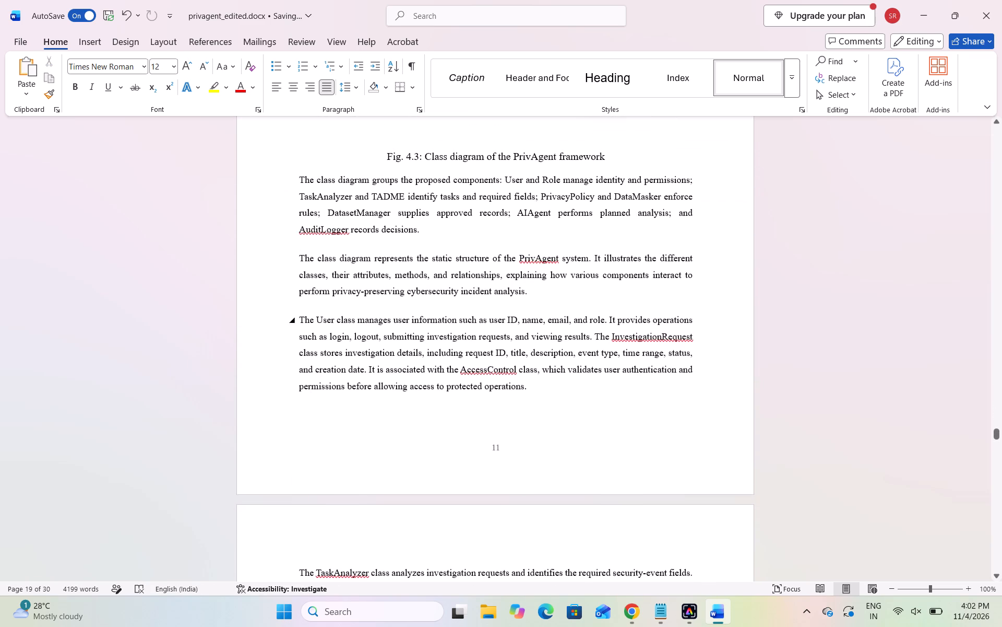
drag(381, 155, 362, 486)
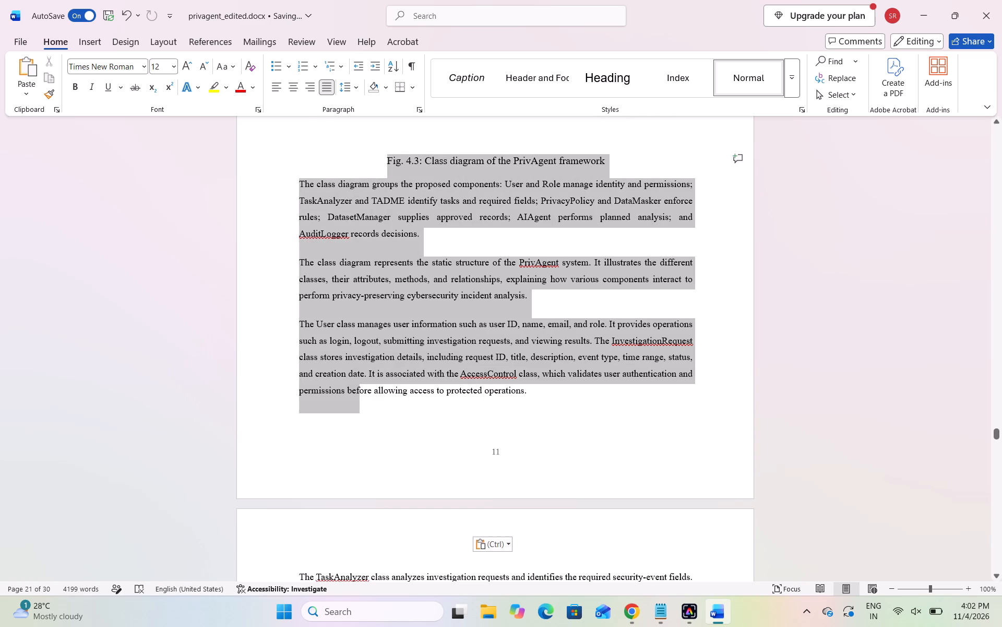
drag(362, 486, 466, 257)
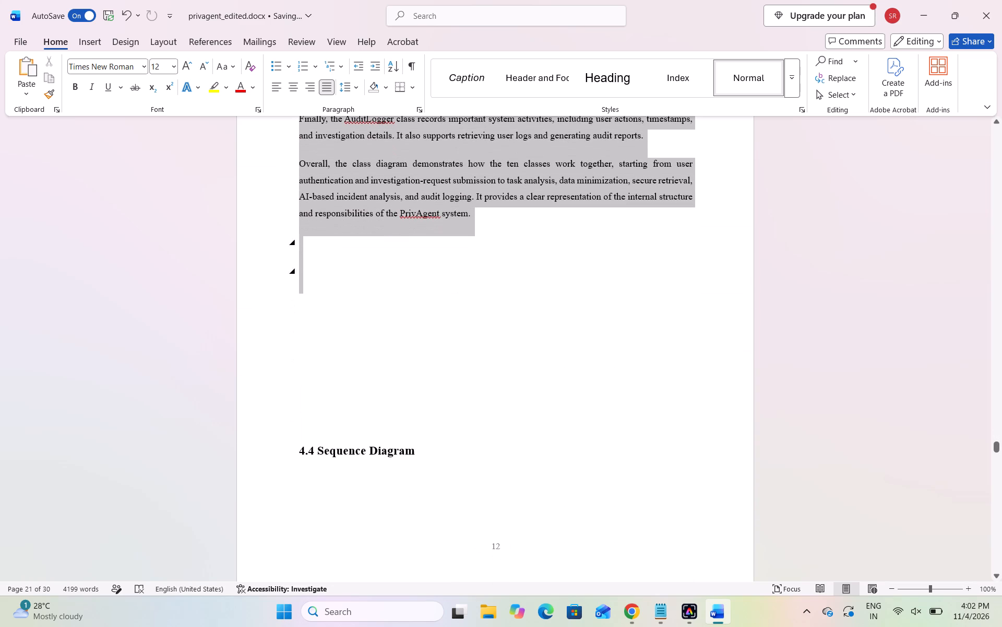
drag(466, 257, 479, 240)
click(156, 61)
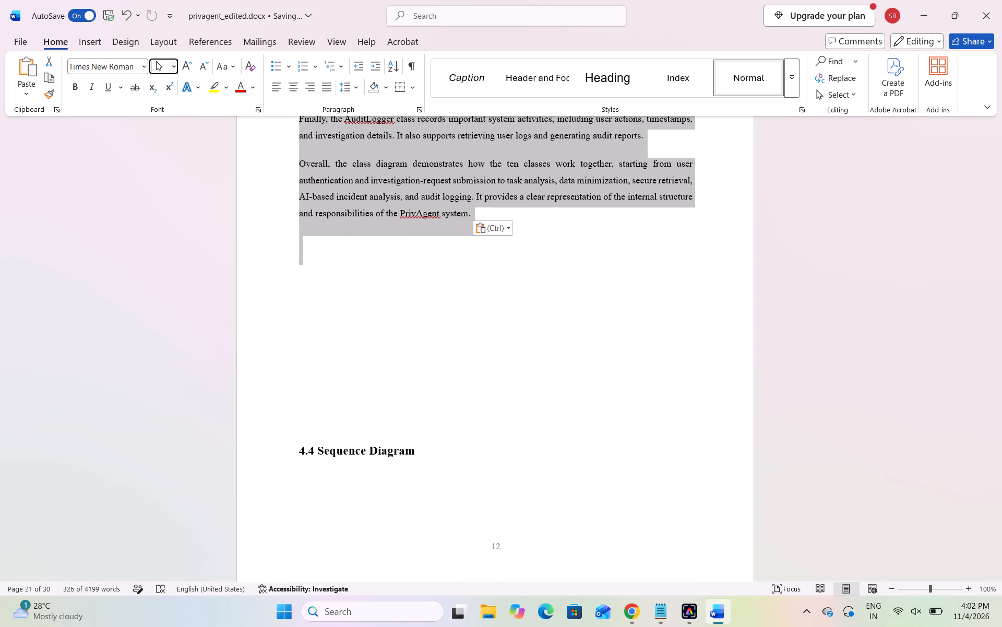
text(12)
key(Return)
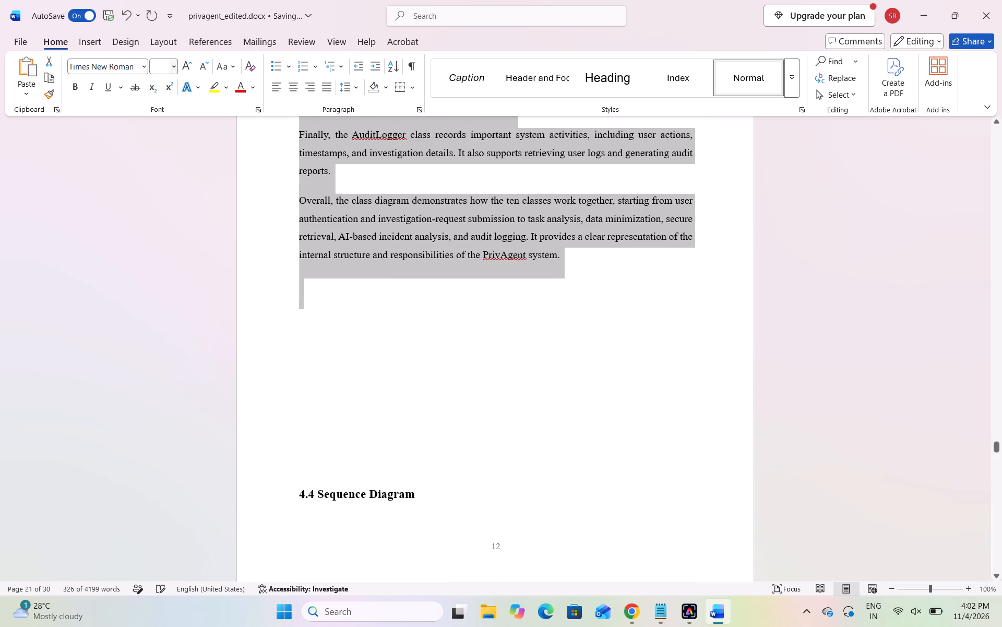
click(351, 410)
Insert two blank lines before the 4.4 Sequence Diagram heading to move it to the page with its diagram.
scroll(351, 410, down, 1)
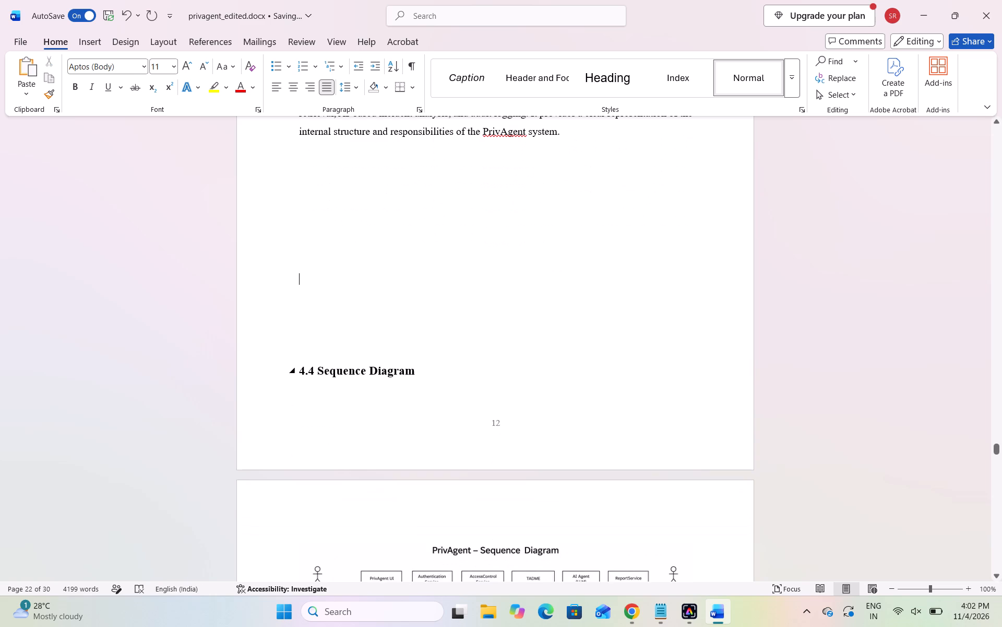
click(303, 370)
key(Left)
key(Return)
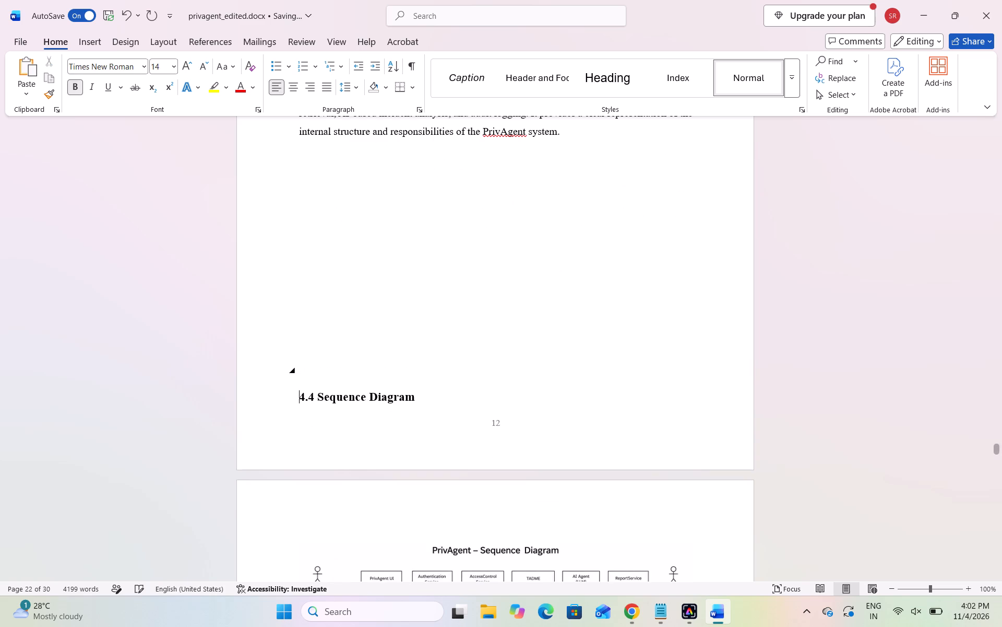
key(Return)
Switch to ChatGPT in Chrome and copy the sequence diagram description, from "The sequence diagram illustrates" to "denied access scenarios.".
scroll(303, 370, down, 2)
scroll(395, 347, down, 2)
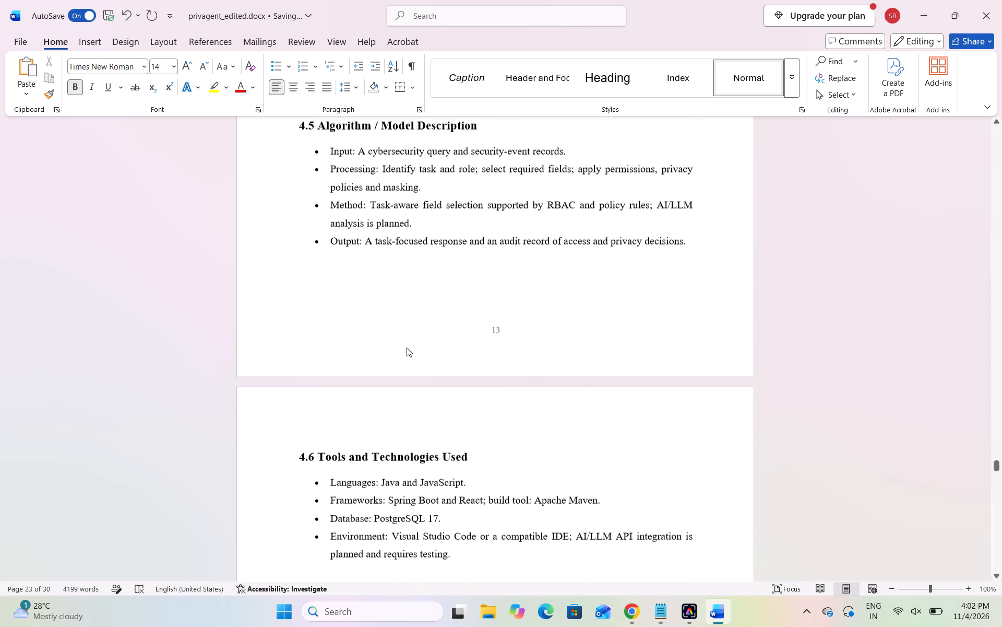
key(alt+Tab)
click(504, 354)
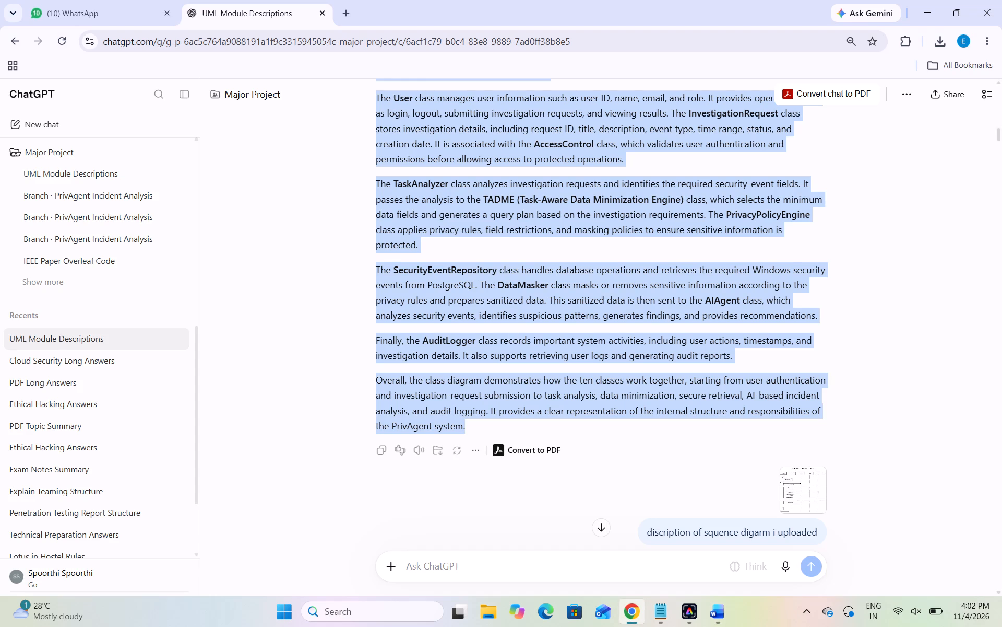
scroll(504, 354, down, 4)
drag(373, 351, 428, 540)
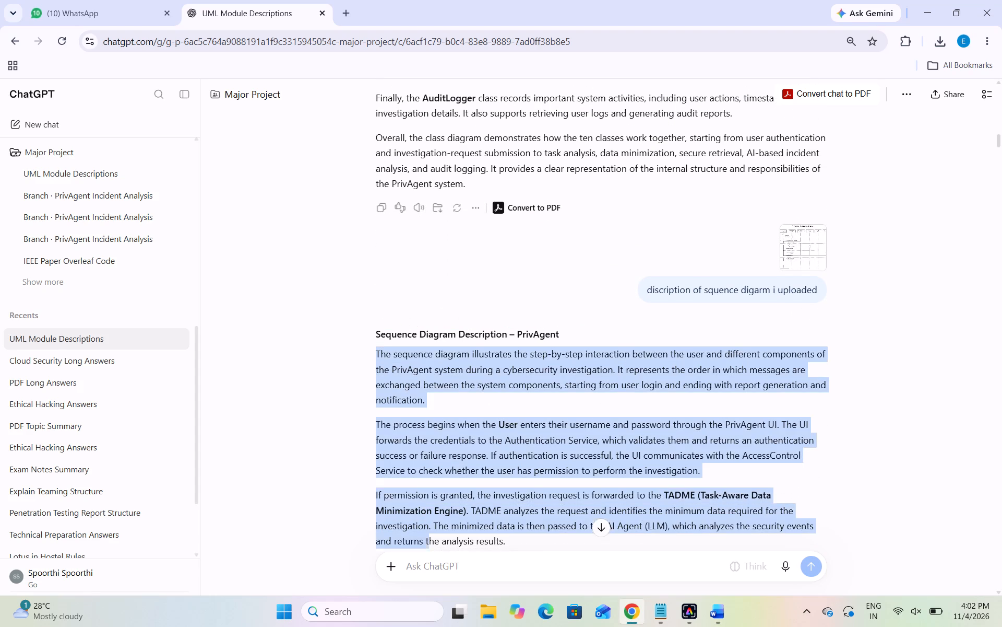
drag(428, 540, 518, 400)
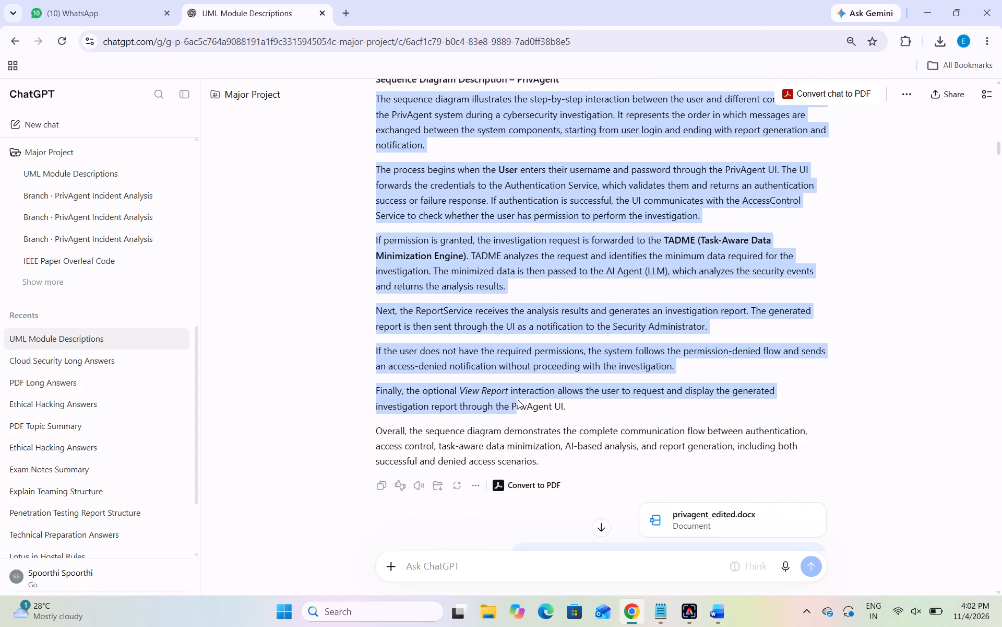
drag(518, 400, 553, 465)
key(ctrl+c)
Switch to Word and paste the sequence diagram description as new paragraphs after "planned for Stage II." below Fig. 4.4.
key(alt+Tab)
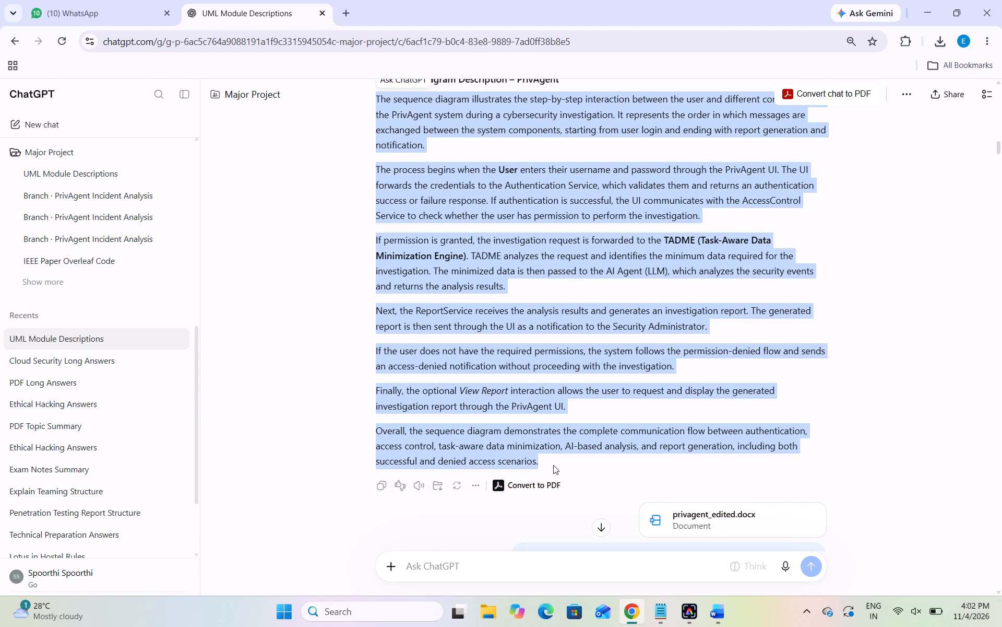
scroll(479, 320, up, 5)
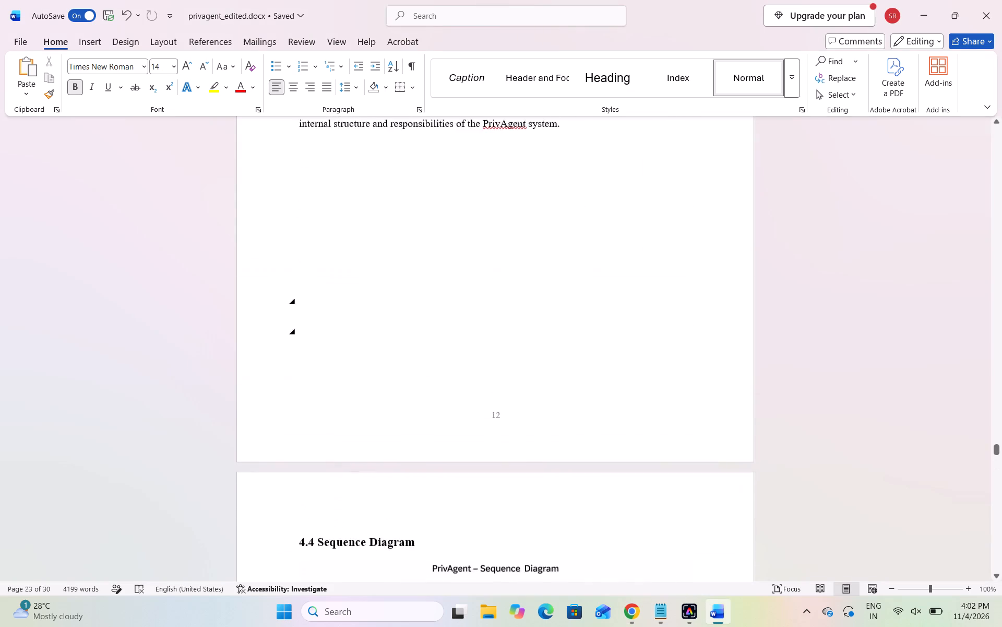
scroll(535, 329, down, 3)
scroll(482, 443, down, 1)
click(465, 373)
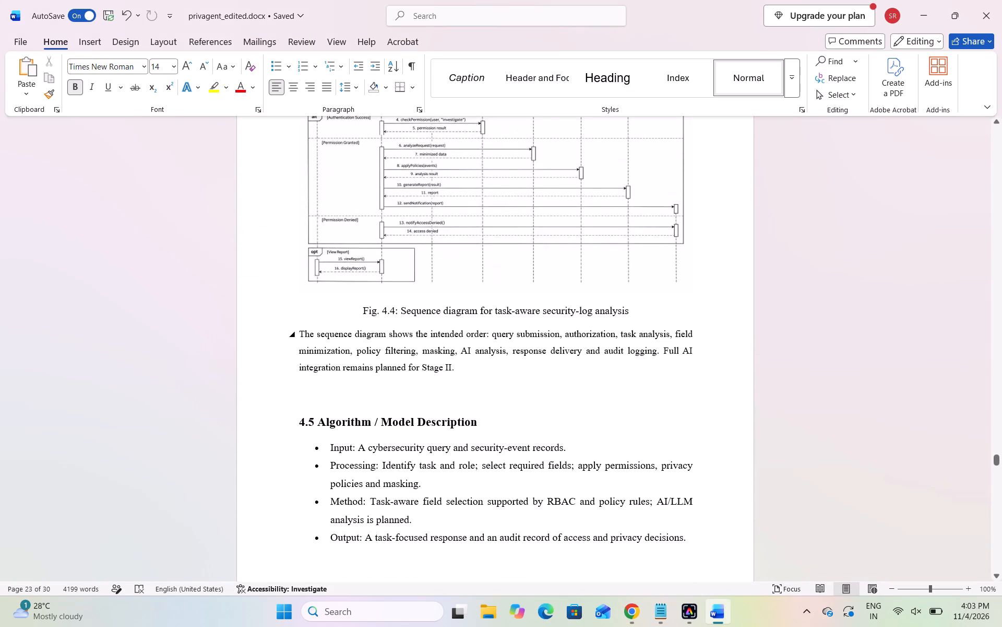
key(Return)
key(ctrl+v)
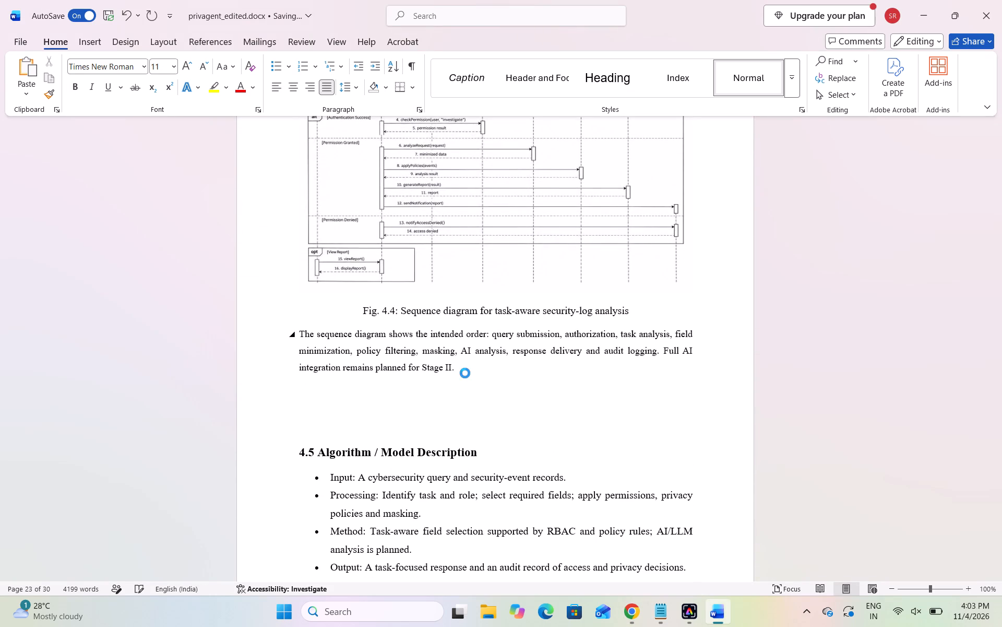
Set the font size of the Fig. 4.4 caption and the whole sequence diagram description below it to 12.
scroll(438, 332, up, 2)
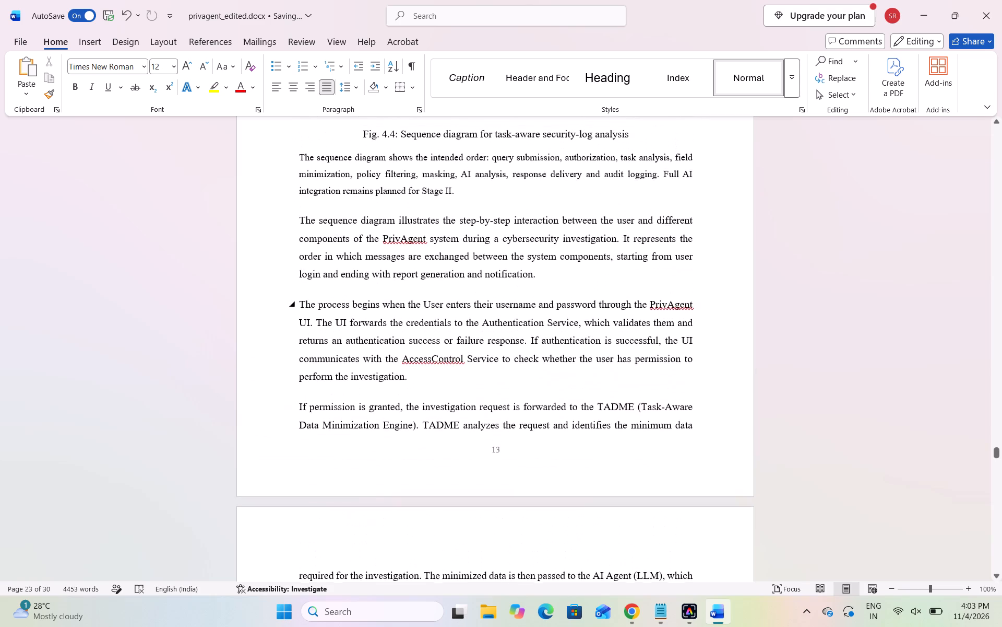
scroll(400, 315, up, 1)
drag(359, 231, 344, 577)
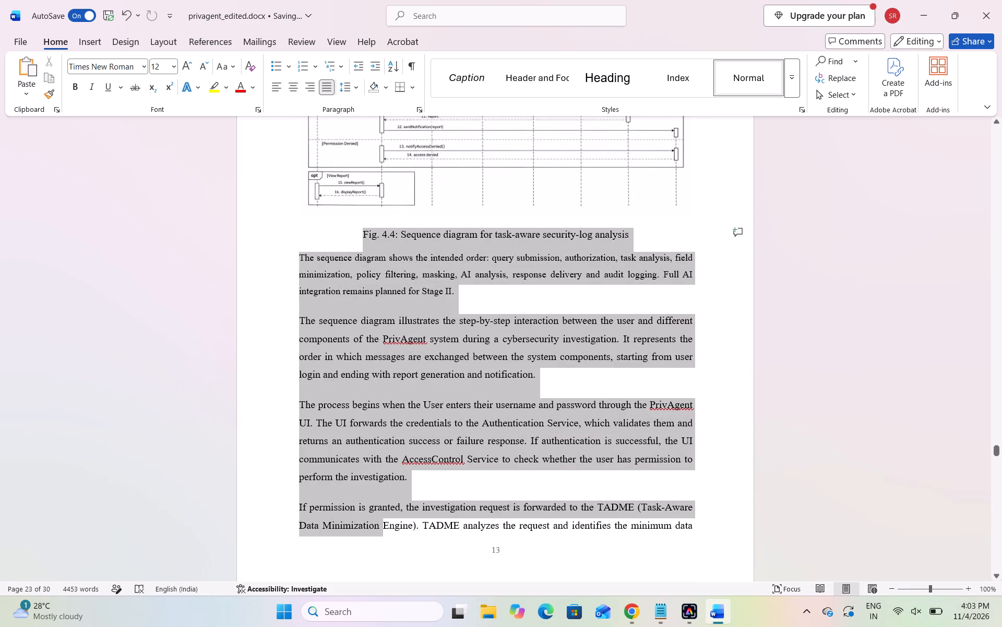
drag(344, 577, 540, 175)
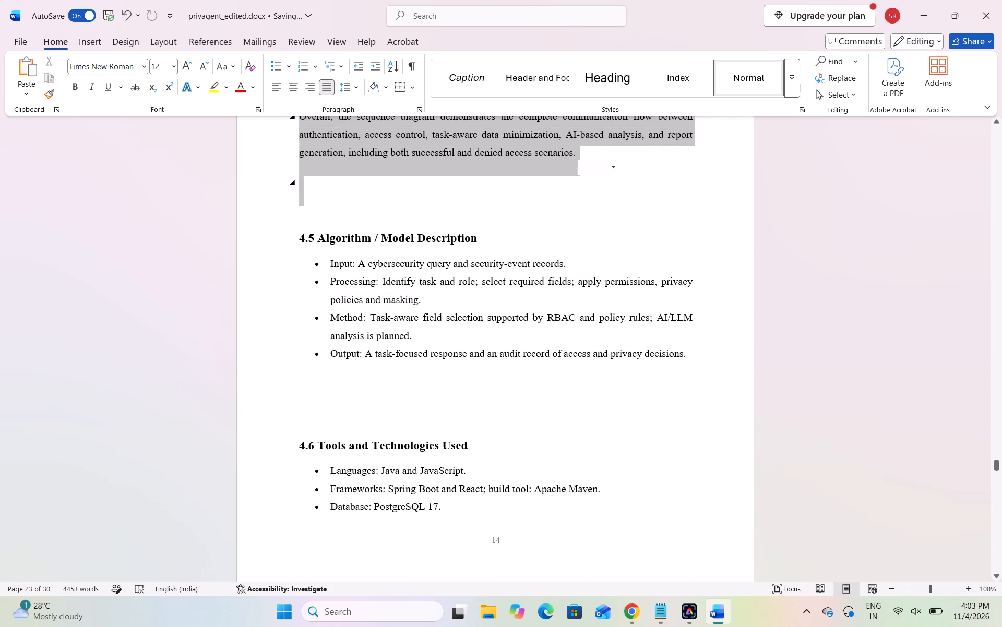
drag(540, 175, 557, 162)
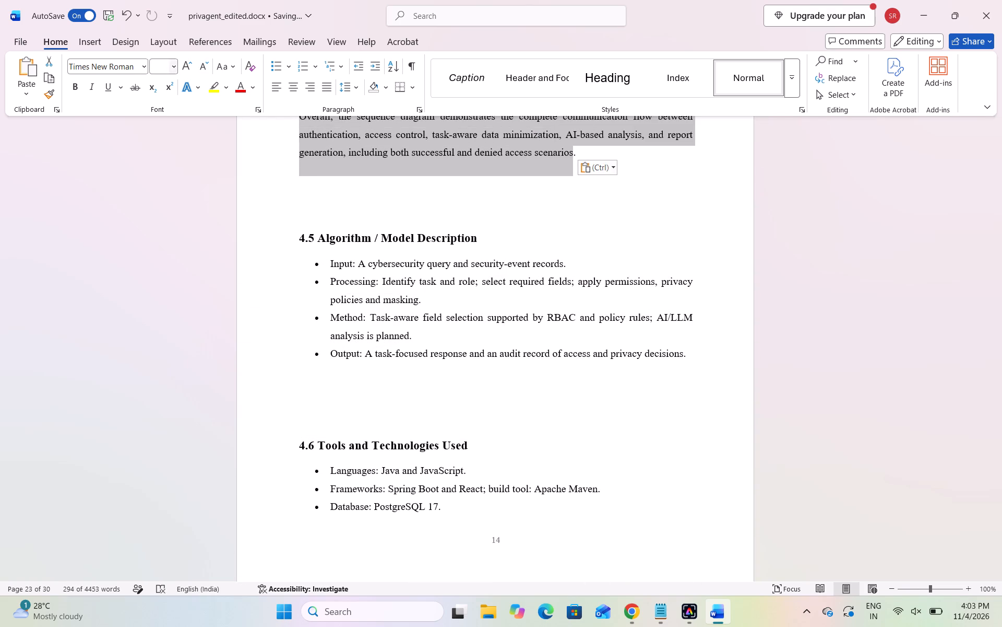
click(164, 68)
text(12)
key(Return)
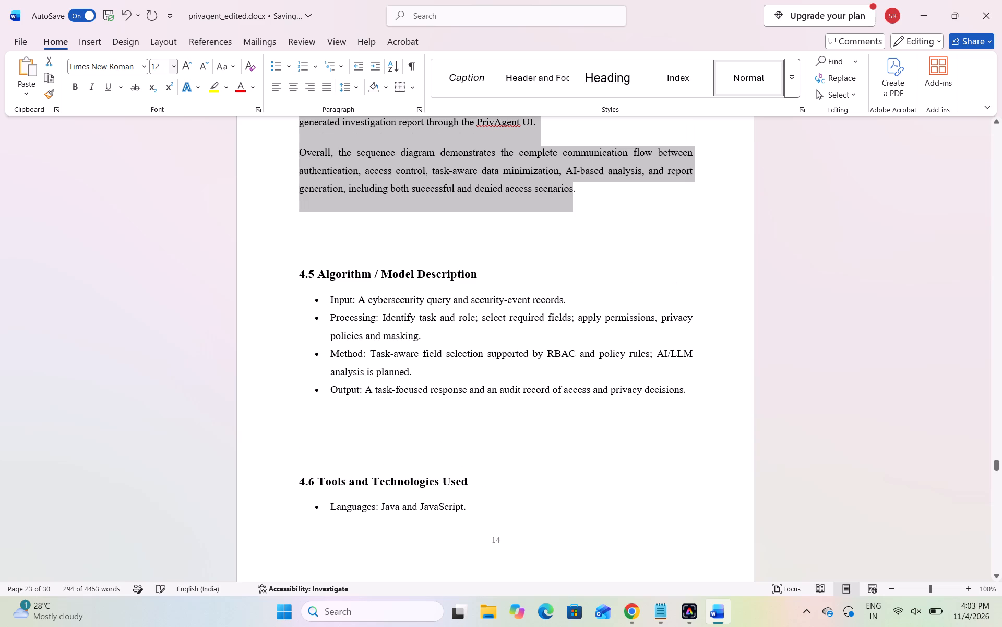
click(330, 344)
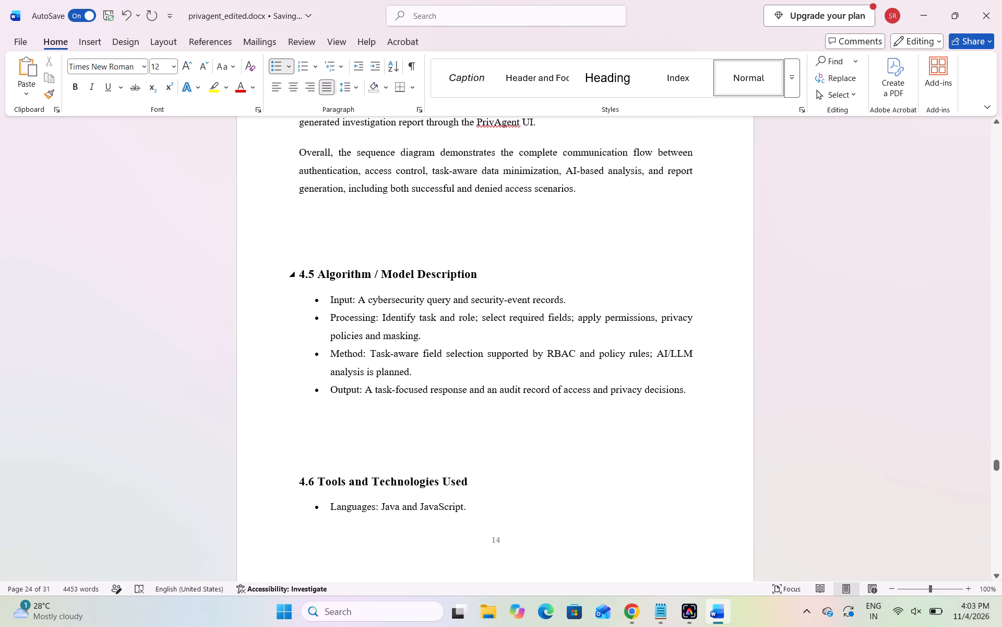
Insert ten blank lines before the 4.5 Algorithm / Model Description heading to move it to the top of the next page.
click(294, 267)
key(Return)
key(Return)
key(Return)
key(Return)
key(Return)
key(Return)
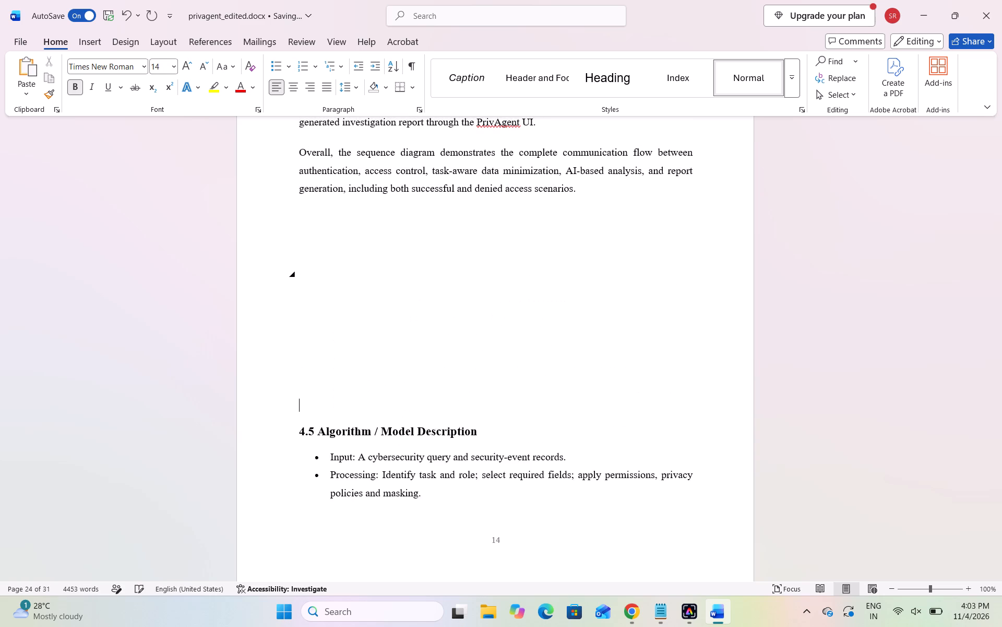
key(Return)
key(Return)
key(Return)
key(Return)
Insert fifteen blank lines before the 4.6 Tools and Technologies Used heading to move it to the top of the next page.
scroll(294, 267, down, 4)
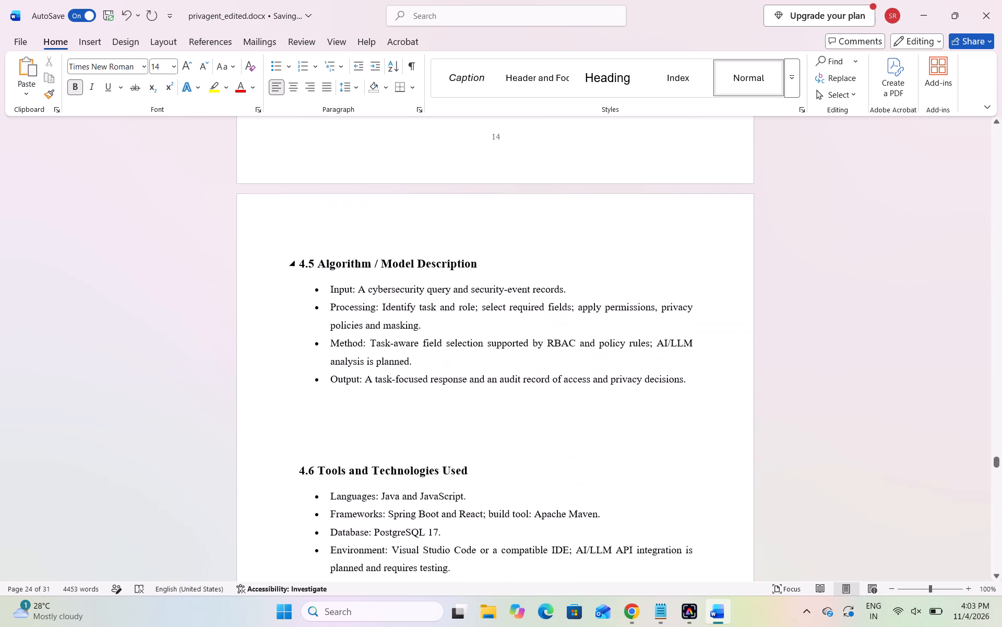
click(297, 467)
key(Return)
key(Return)
key(Return)
key(Return)
key(Return)
key(Return)
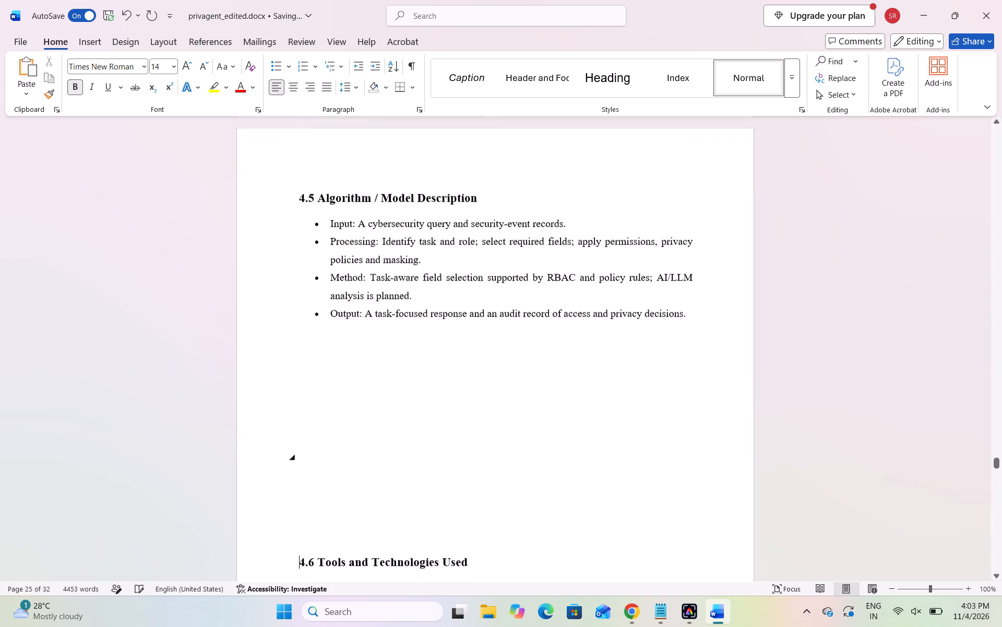
key(Return)
key(Return)
key(Return)
key(Return)
key(Return)
key(Return)
key(Return)
key(Return)
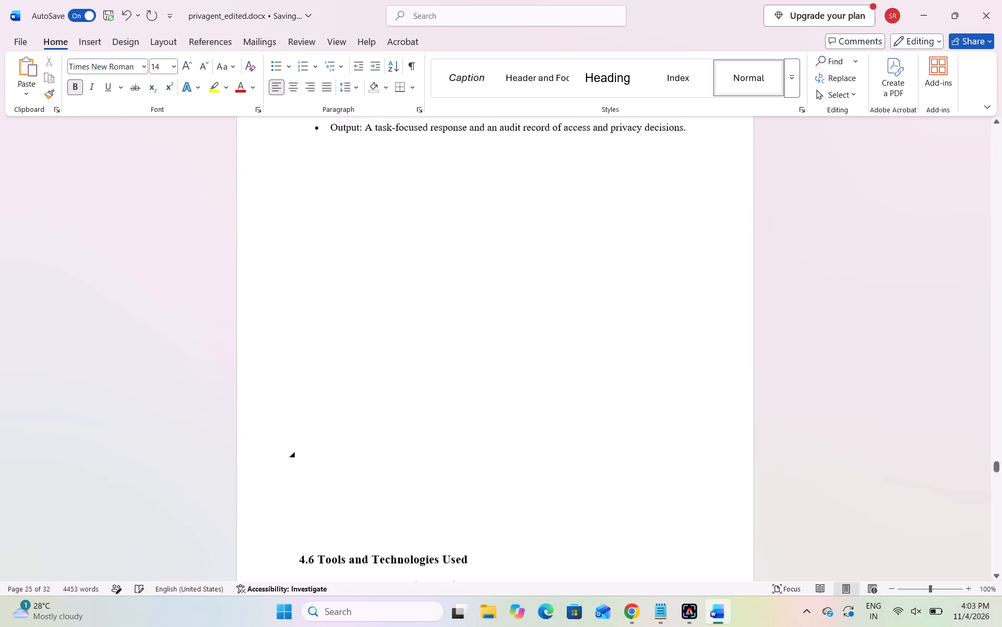
key(Return)
key(Return)
key(BackSpace)
Review the layout of the remaining pages, from section 4.6 through Chapters 5 and 6 and the conclusion to the references.
scroll(297, 467, down, 1)
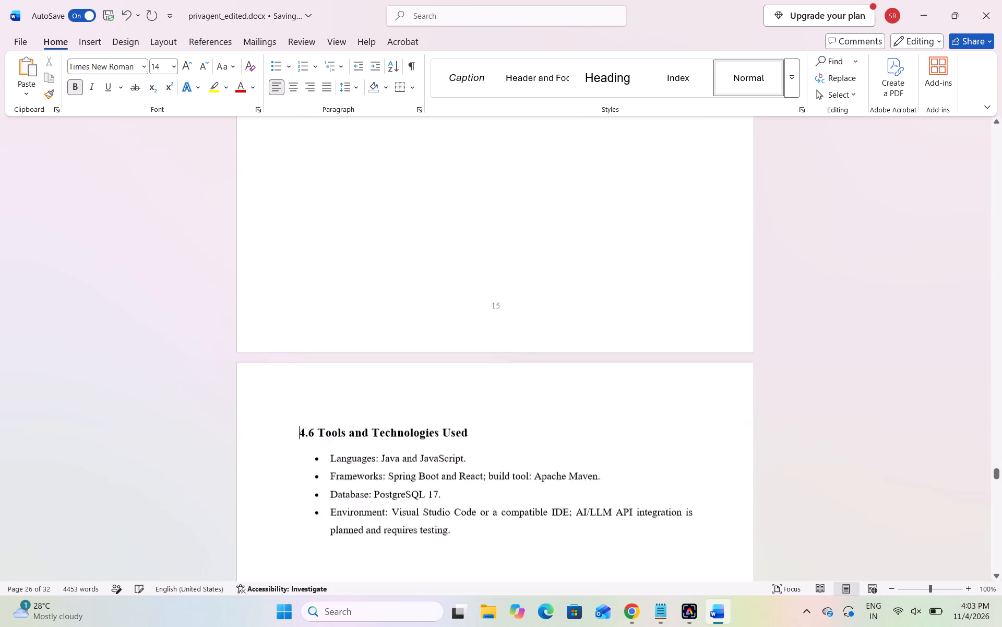
scroll(297, 467, down, 3)
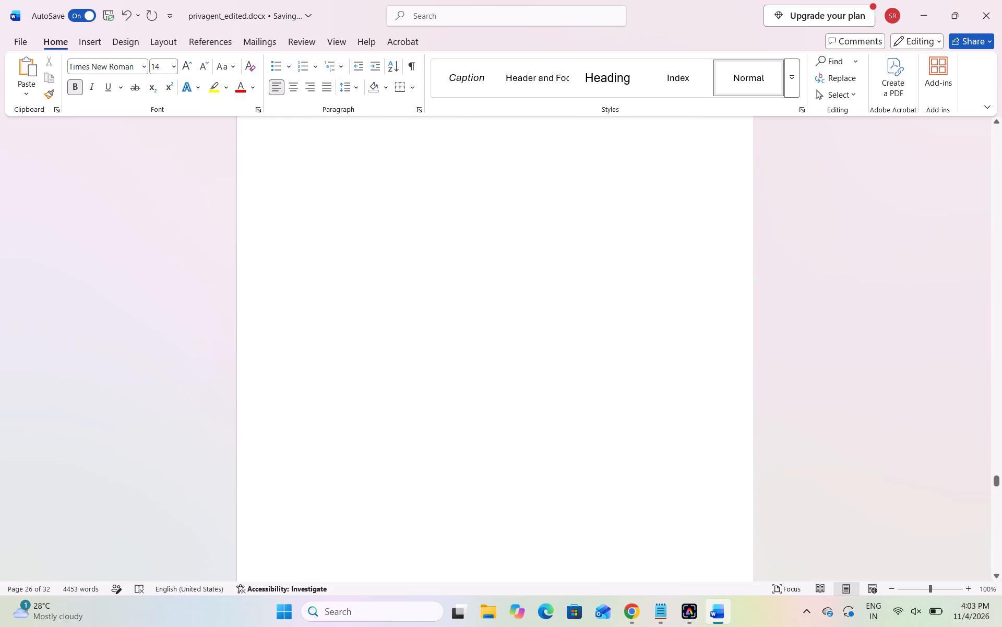
scroll(323, 474, down, 4)
scroll(323, 474, up, 5)
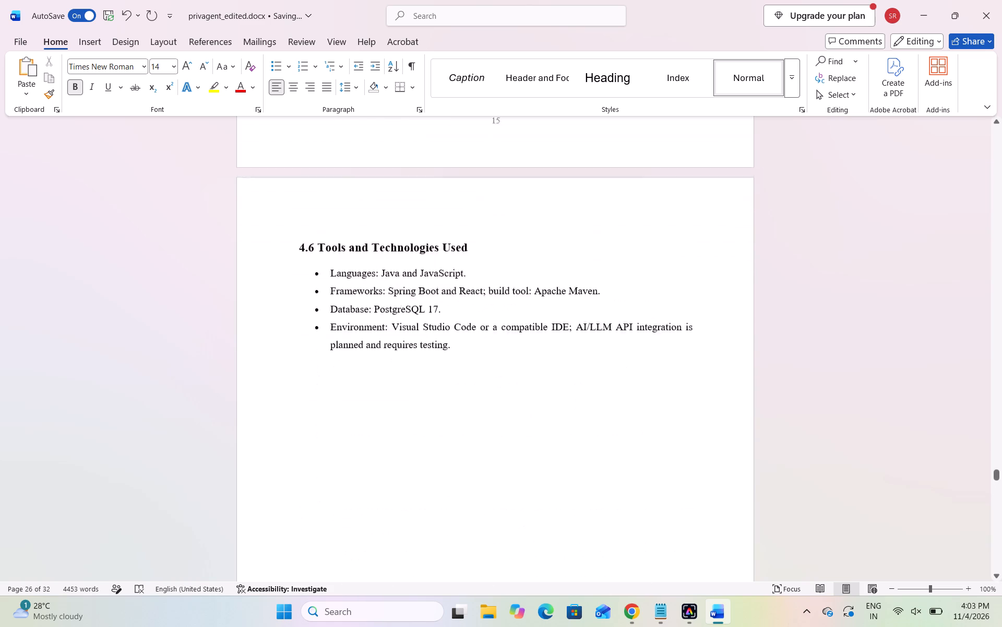
scroll(323, 474, up, 1)
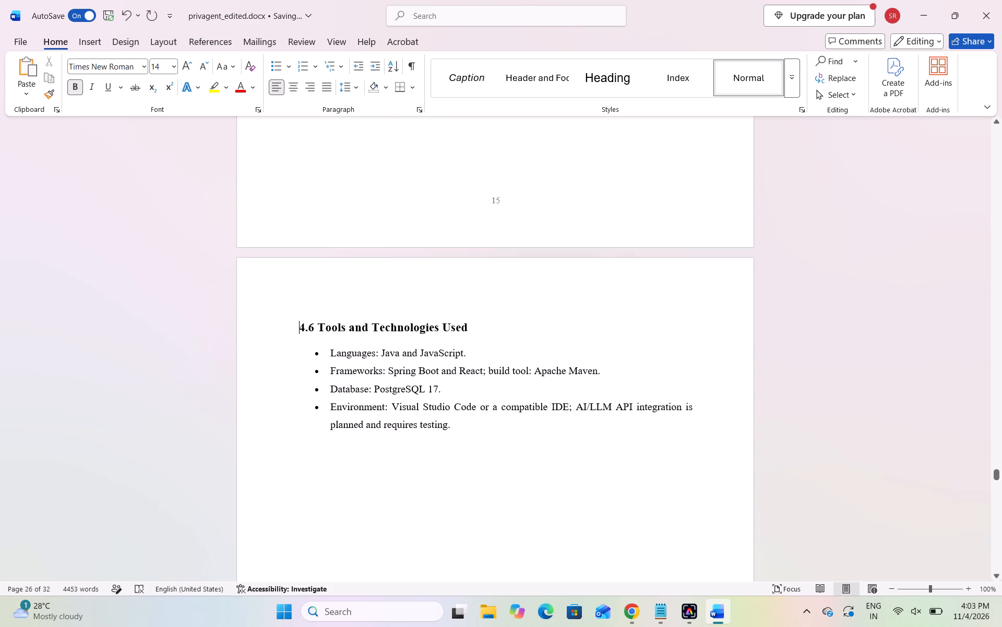
scroll(451, 365, down, 2)
scroll(423, 418, down, 4)
scroll(423, 418, up, 1)
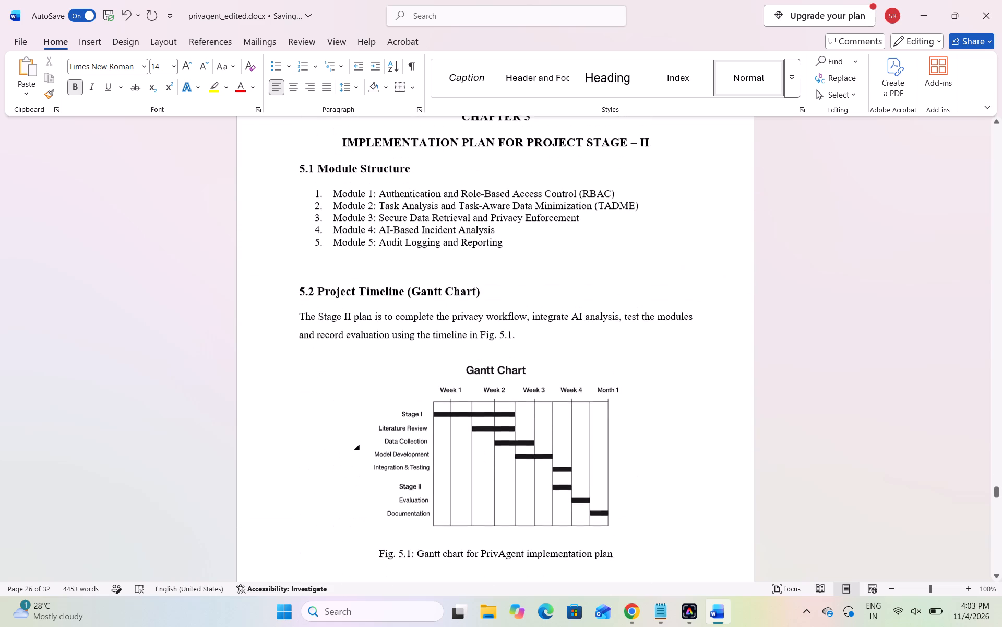
scroll(423, 418, up, 1)
scroll(423, 418, down, 3)
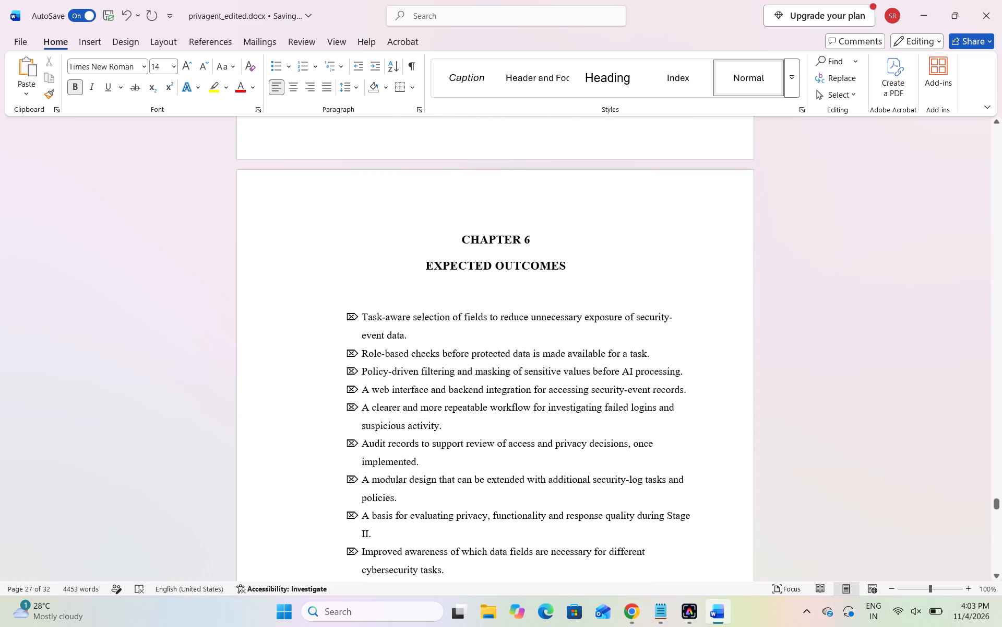
scroll(423, 418, down, 7)
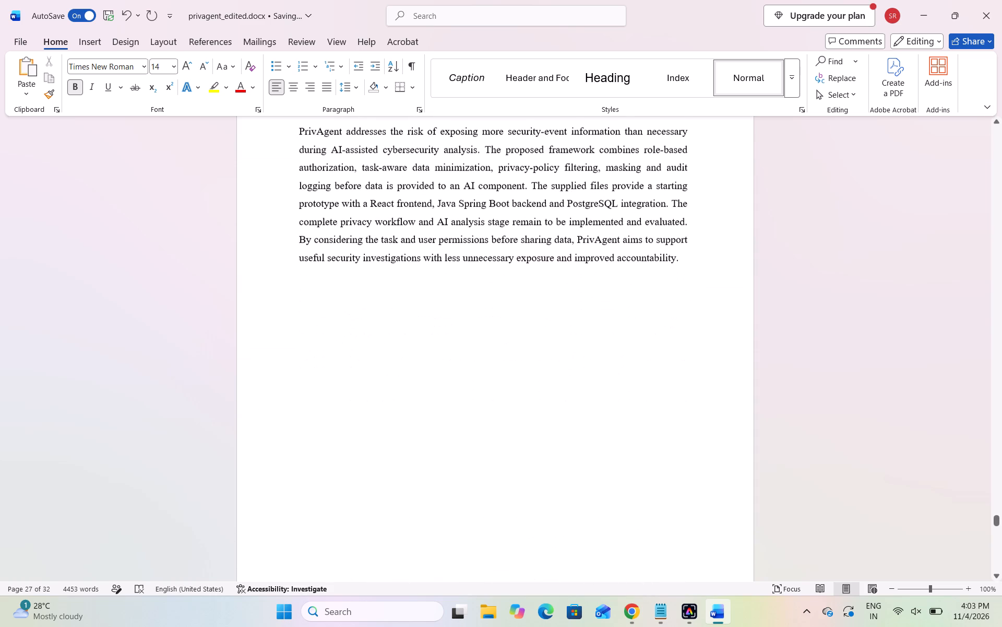
scroll(454, 372, down, 6)
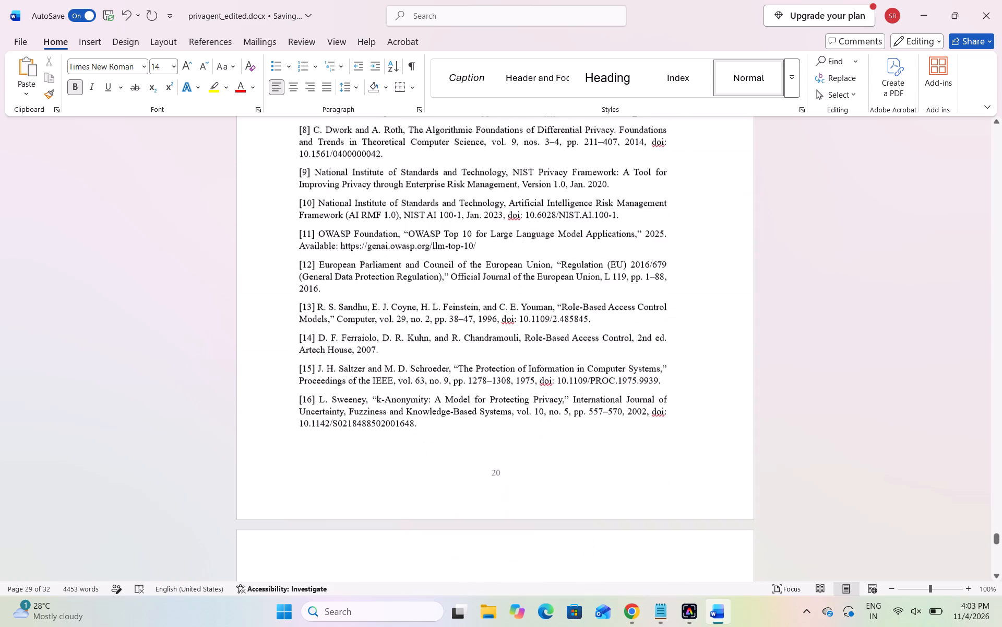
scroll(454, 372, down, 3)
scroll(454, 372, up, 2)
scroll(475, 301, up, 2)
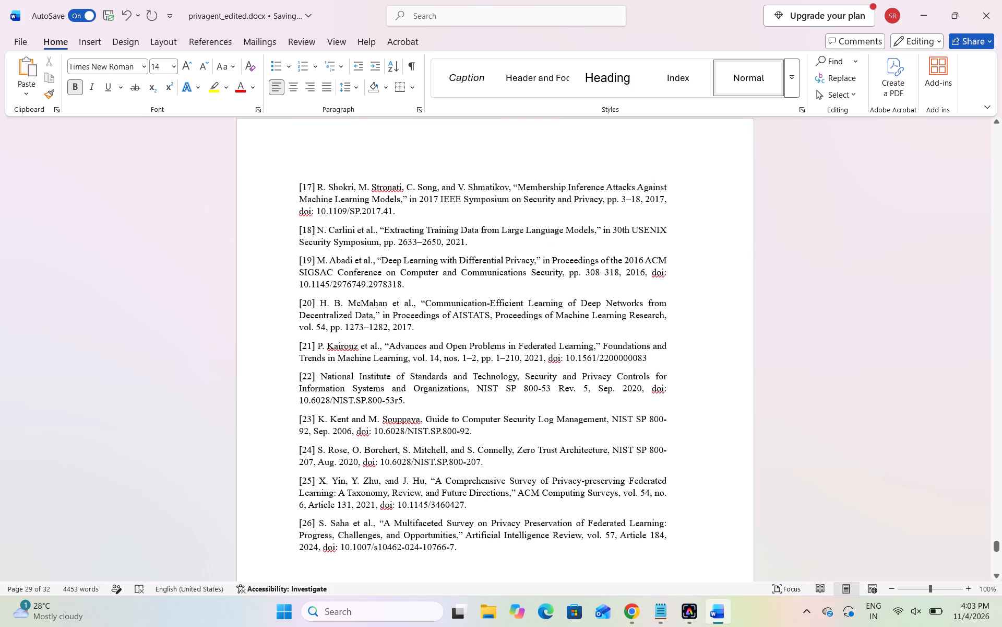
Set the font size of all entries in the REFERENCES list, [1] to [26], to 12.
drag(472, 547, 378, 309)
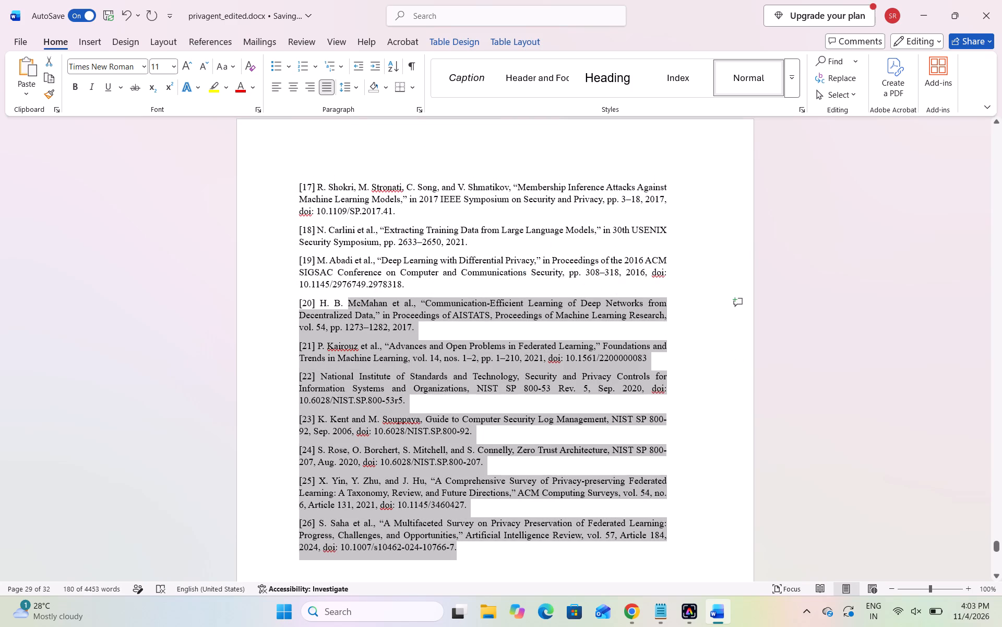
click(399, 296)
scroll(399, 296, up, 5)
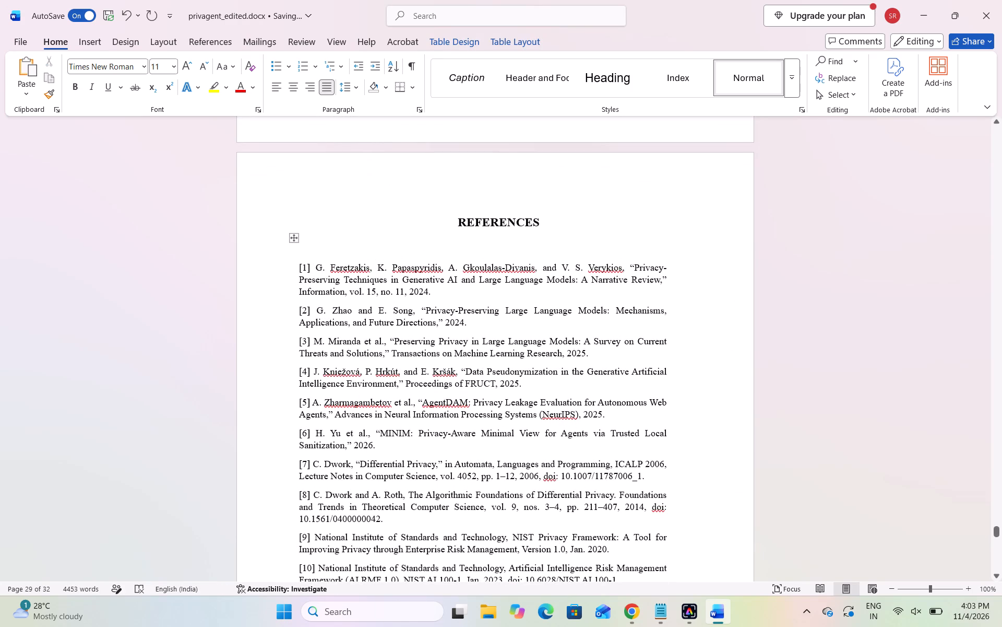
click(298, 263)
drag(301, 267, 420, 535)
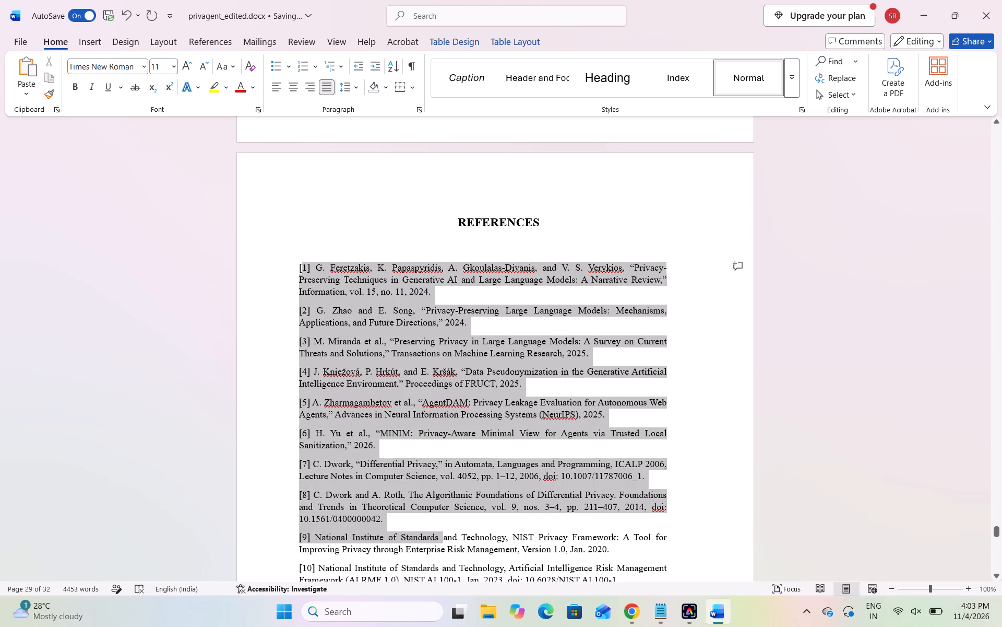
drag(420, 535, 451, 576)
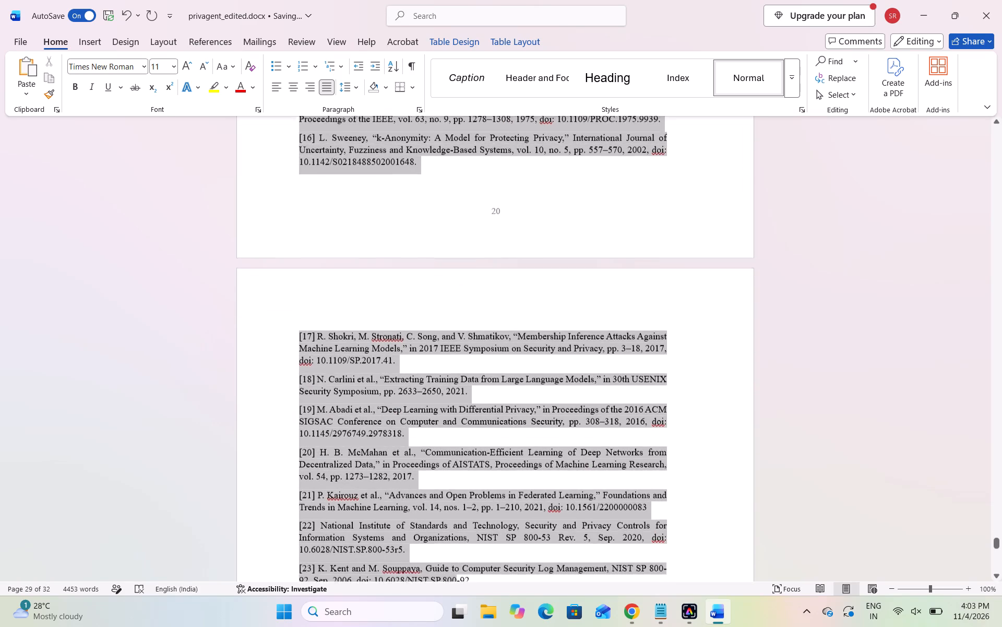
drag(451, 576, 648, 181)
click(162, 68)
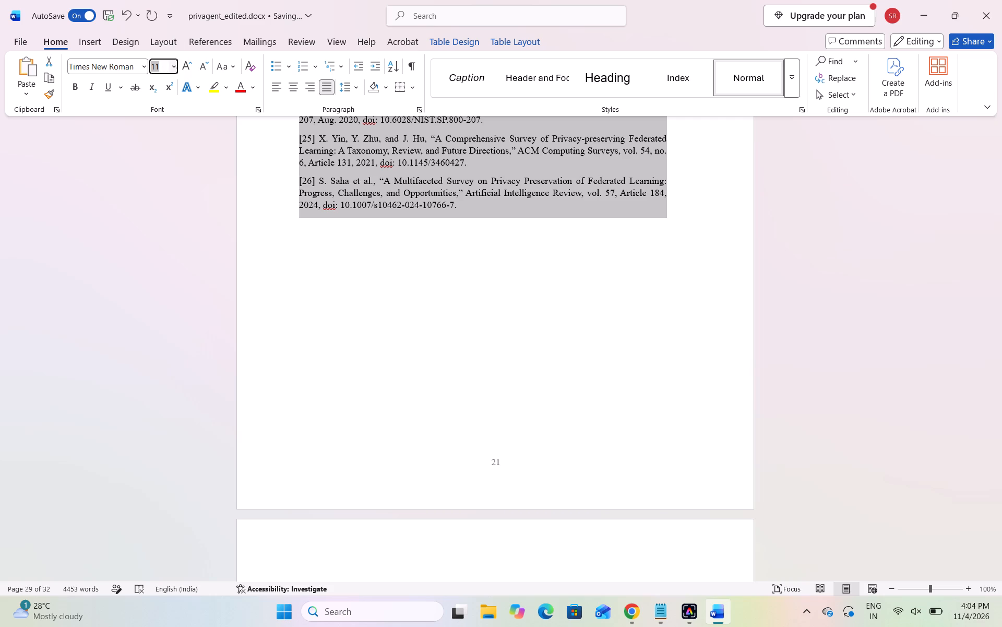
text(12)
key(Return)
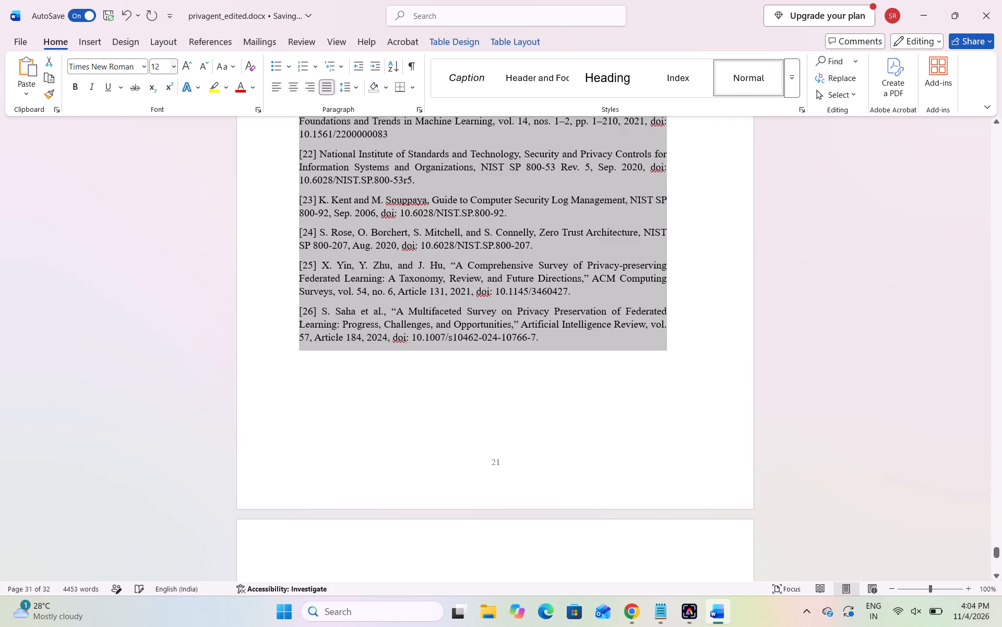
click(358, 421)
scroll(454, 368, up, 4)
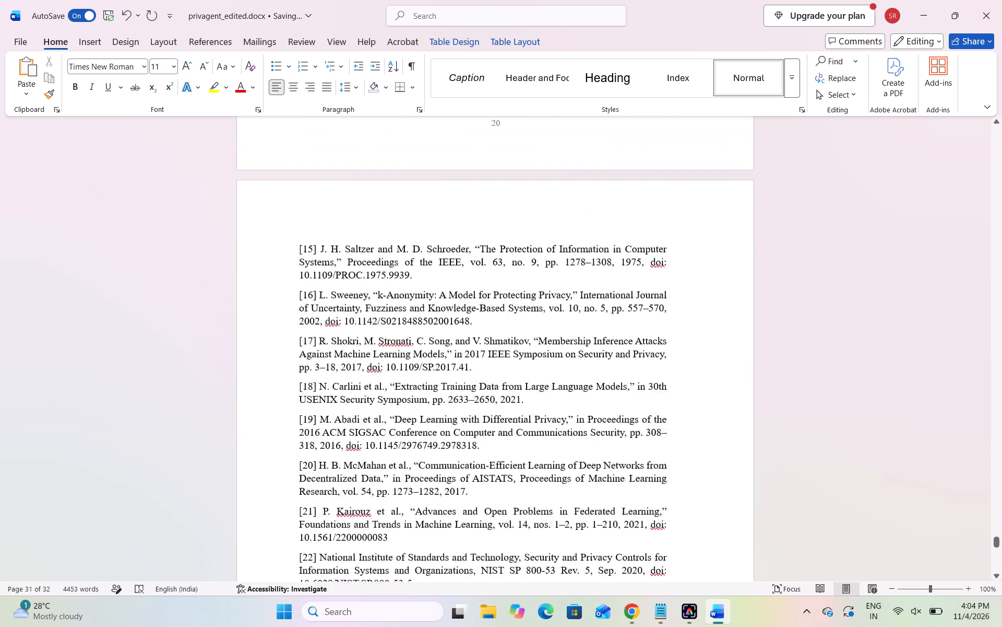
Check the font and size of the CONCLUSION body paragraph in Chapter 7.
scroll(454, 368, up, 4)
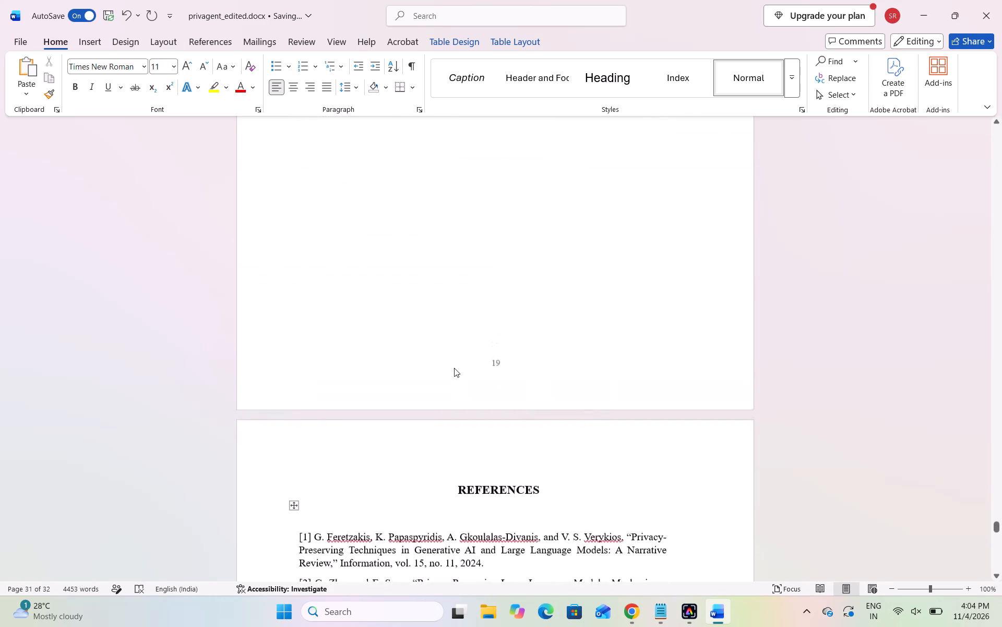
scroll(454, 368, up, 3)
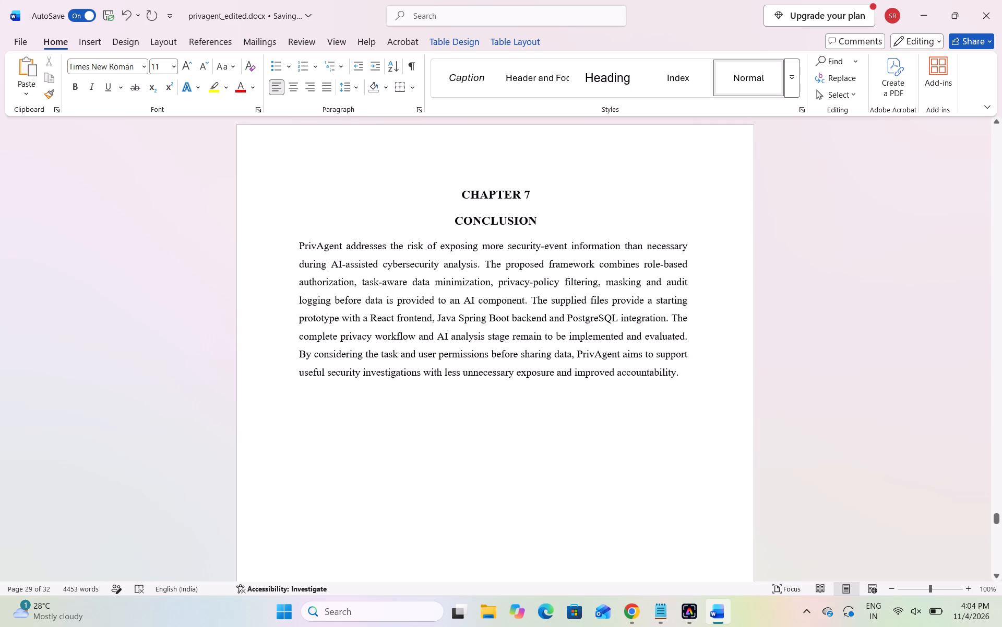
drag(685, 369, 362, 237)
click(372, 310)
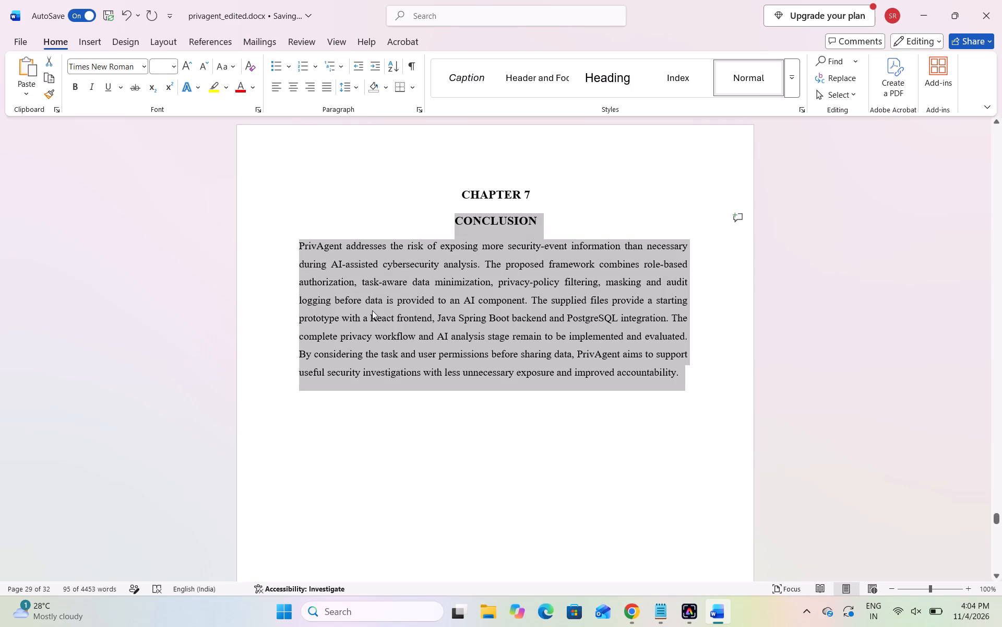
drag(682, 374, 314, 246)
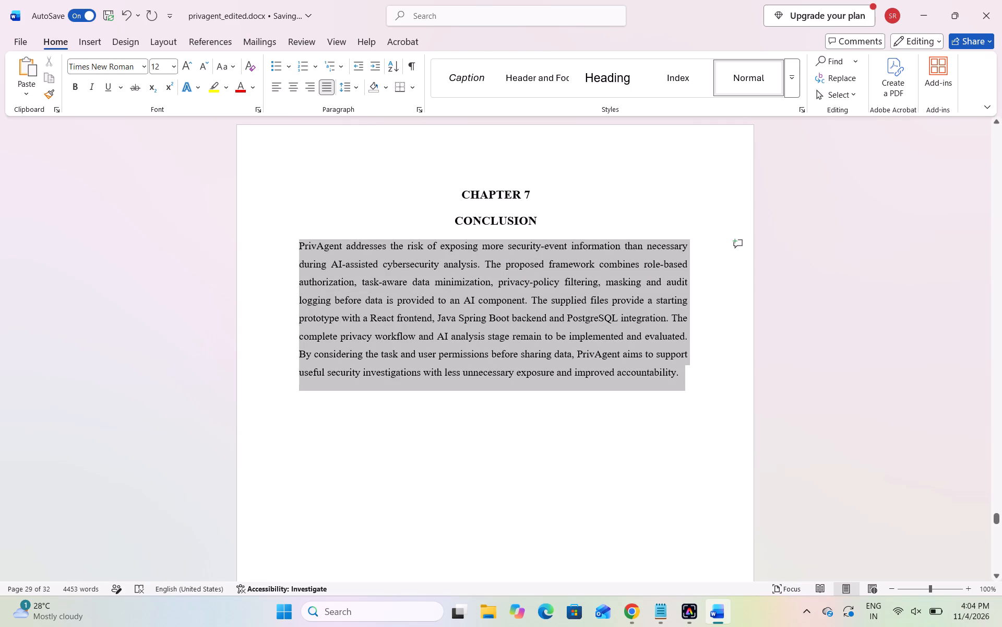
drag(314, 246, 310, 245)
click(480, 331)
Review the page layout and heading placement from Chapter 6 back through Chapter 5 and sections 4.6 to 4.2.
scroll(480, 331, up, 2)
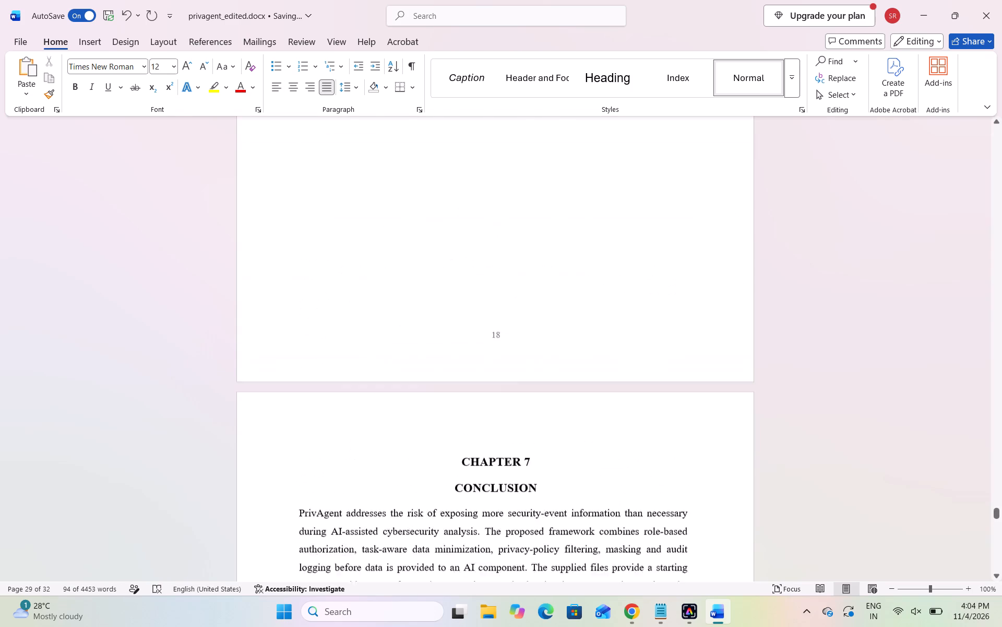
scroll(480, 331, up, 2)
scroll(468, 420, up, 1)
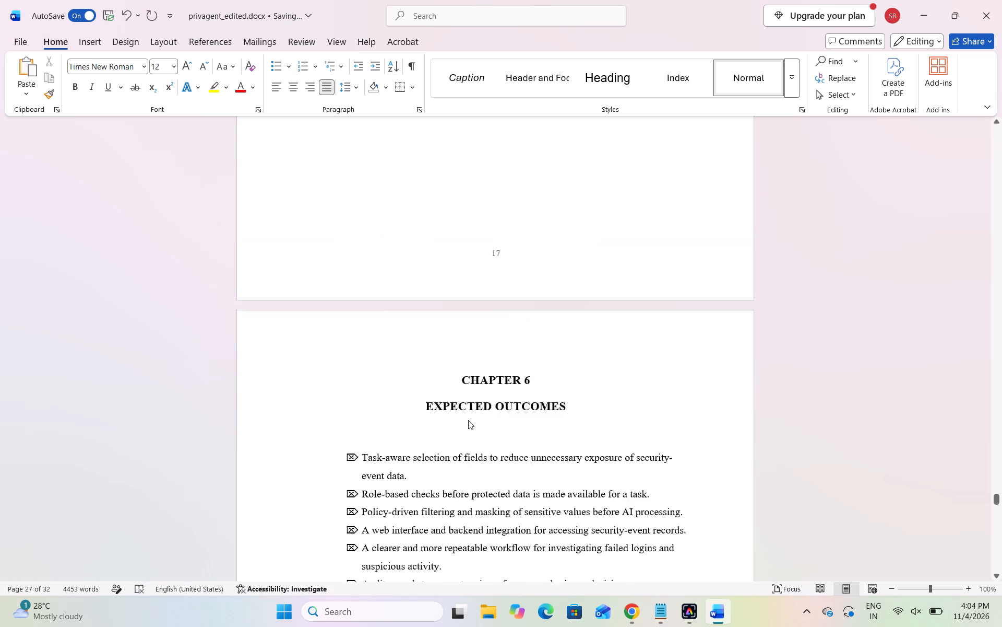
scroll(468, 420, up, 4)
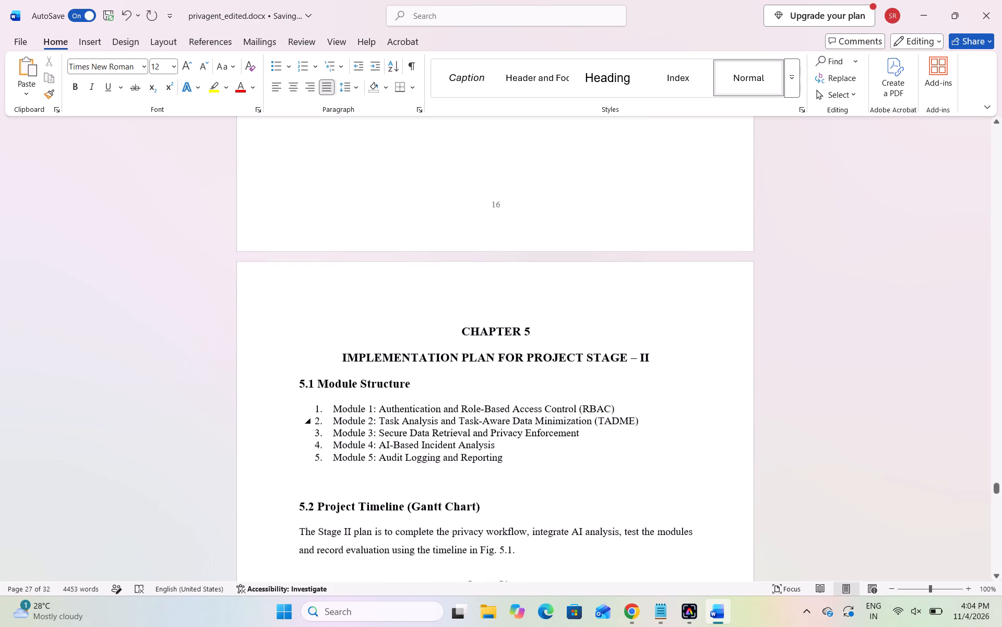
scroll(468, 420, up, 5)
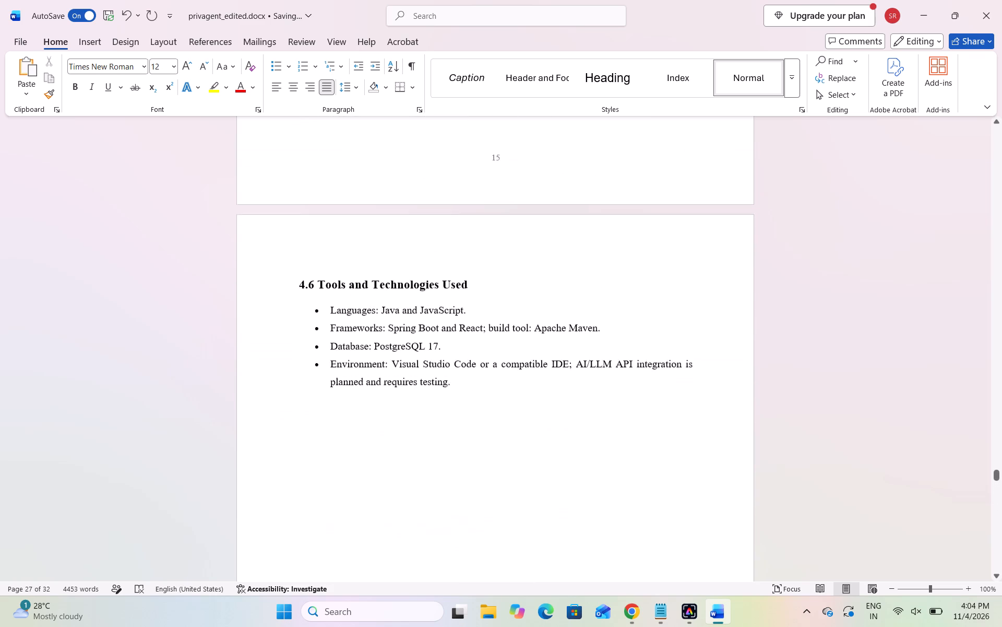
scroll(468, 420, up, 6)
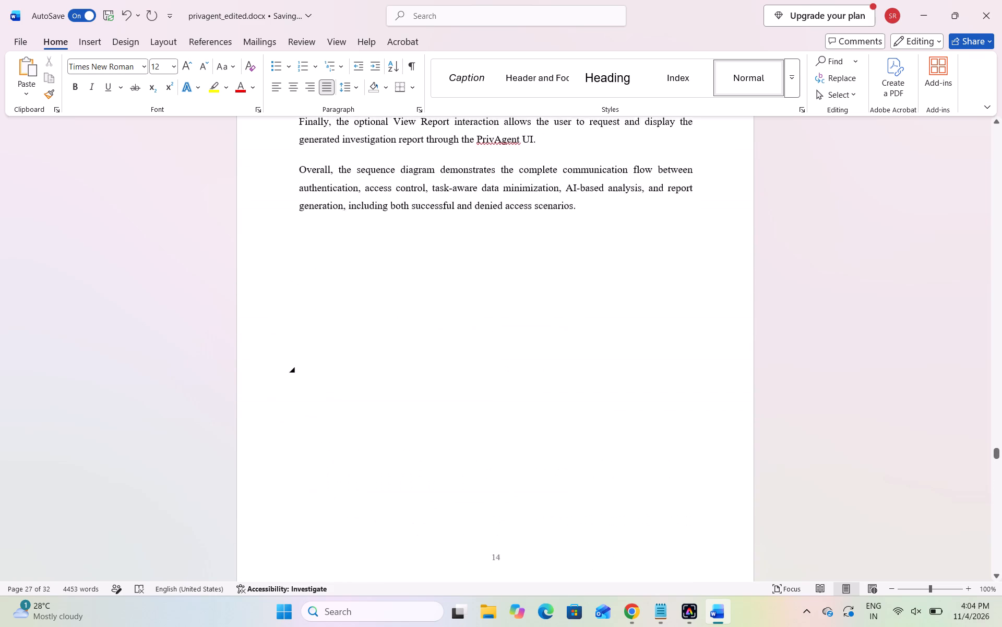
scroll(468, 420, up, 6)
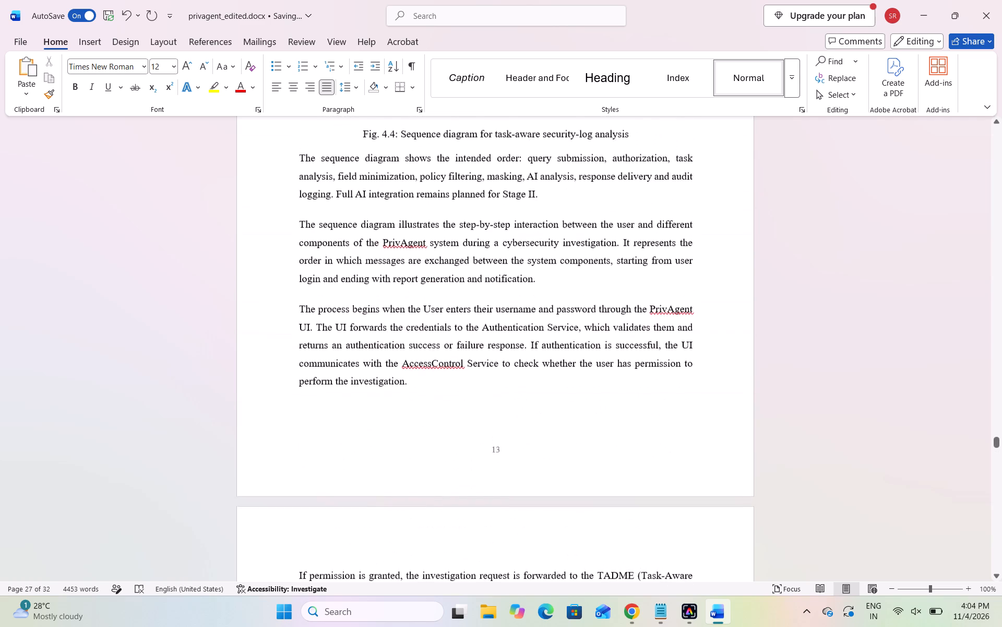
scroll(468, 420, up, 5)
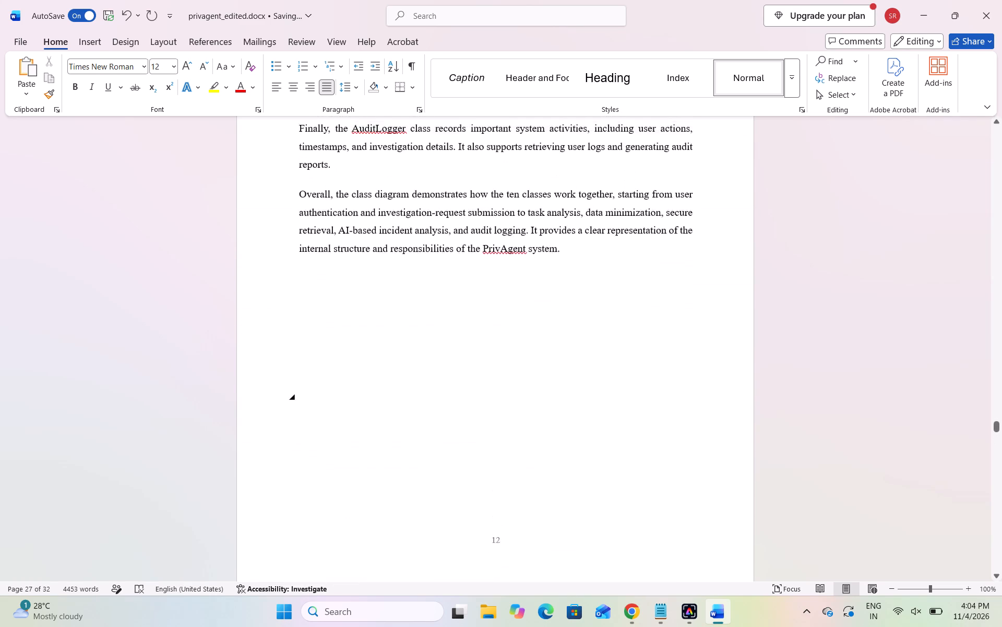
scroll(468, 420, up, 4)
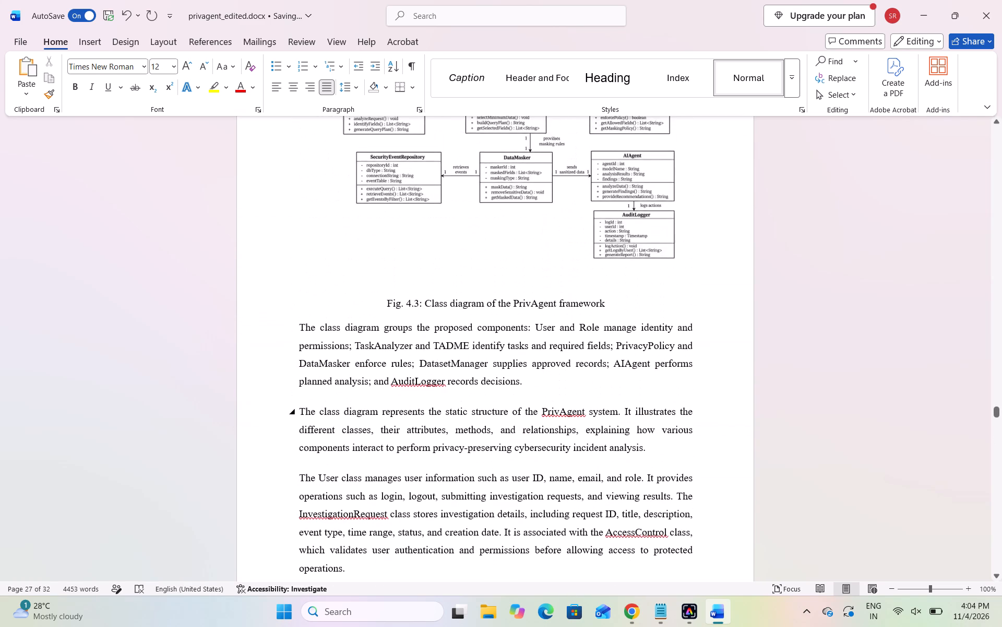
scroll(468, 420, up, 6)
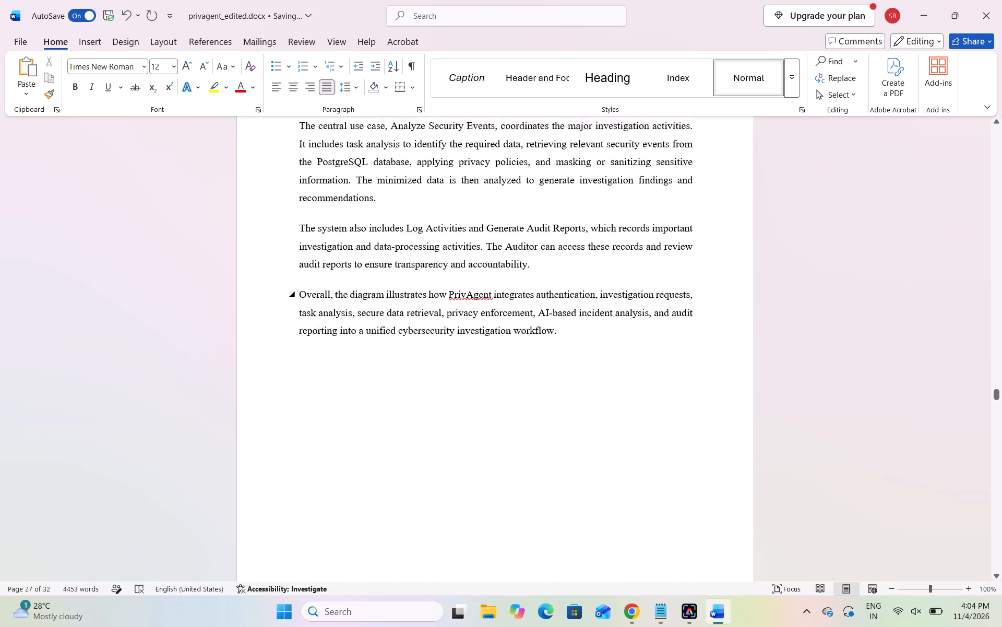
scroll(468, 420, up, 5)
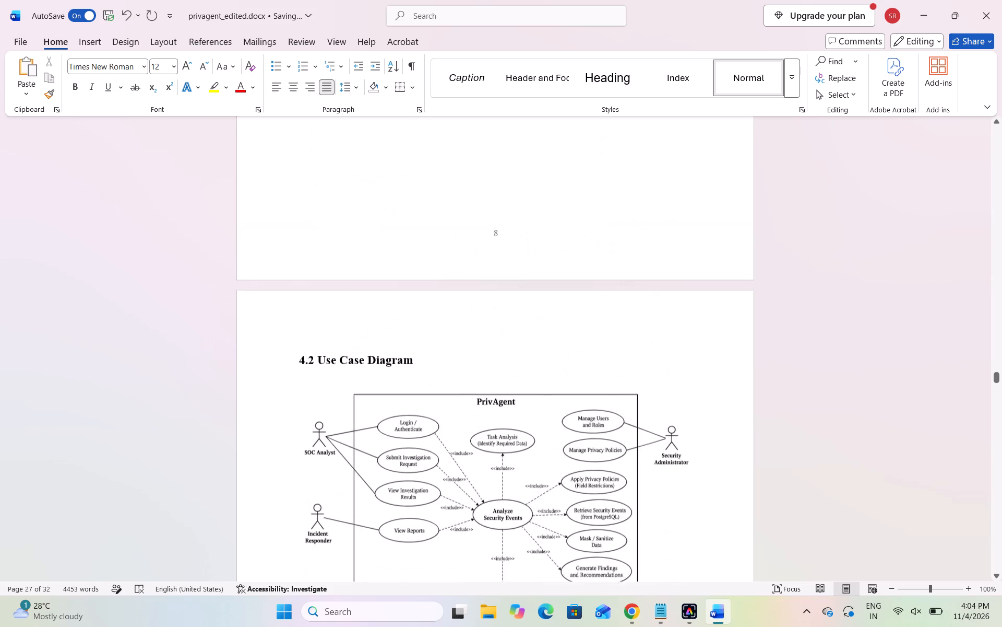
scroll(468, 420, up, 6)
scroll(468, 420, down, 8)
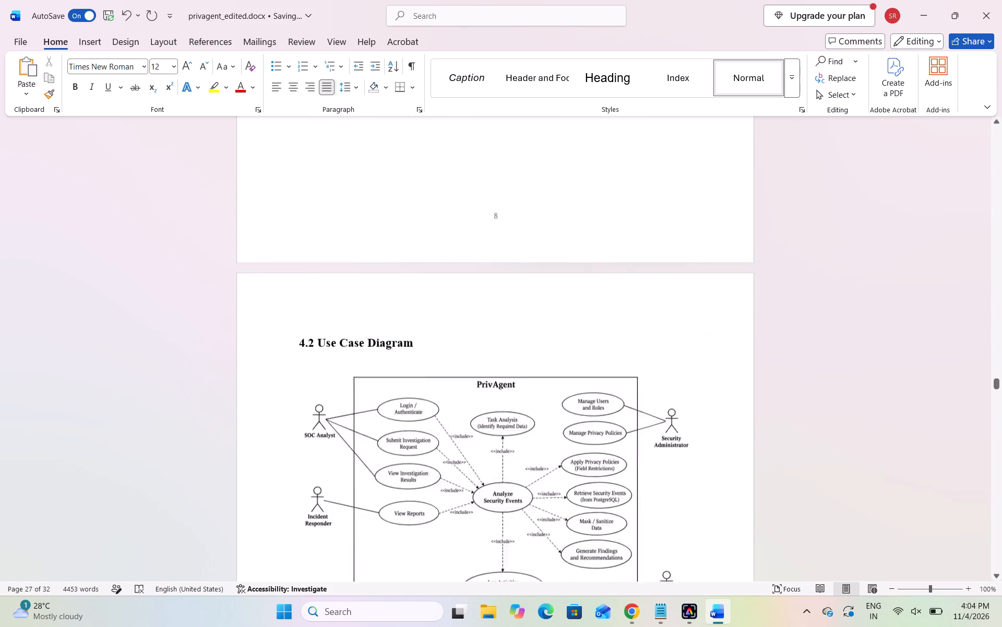
Examine the PLAGIARISM REPORT page at the end of the document, including its table and source link.
scroll(468, 420, down, 20)
scroll(468, 420, down, 18)
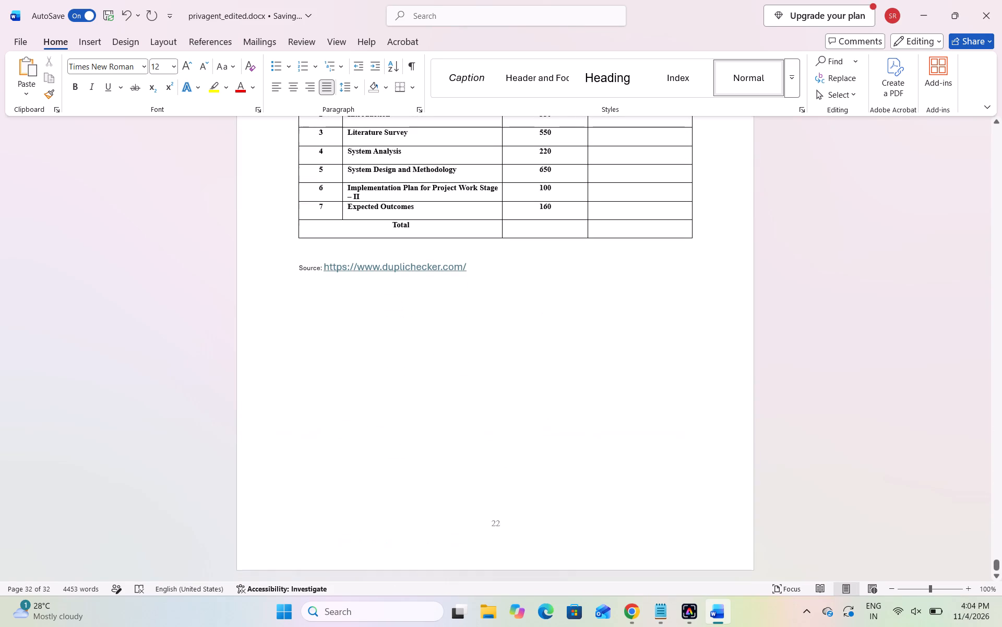
scroll(413, 374, up, 1)
click(413, 374)
scroll(413, 374, up, 1)
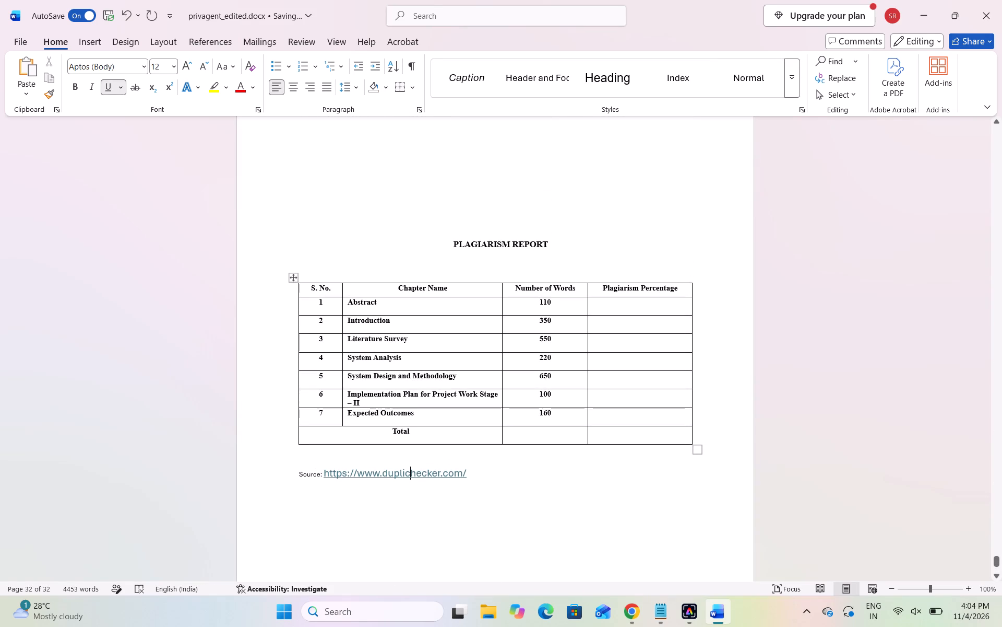
scroll(485, 380, up, 1)
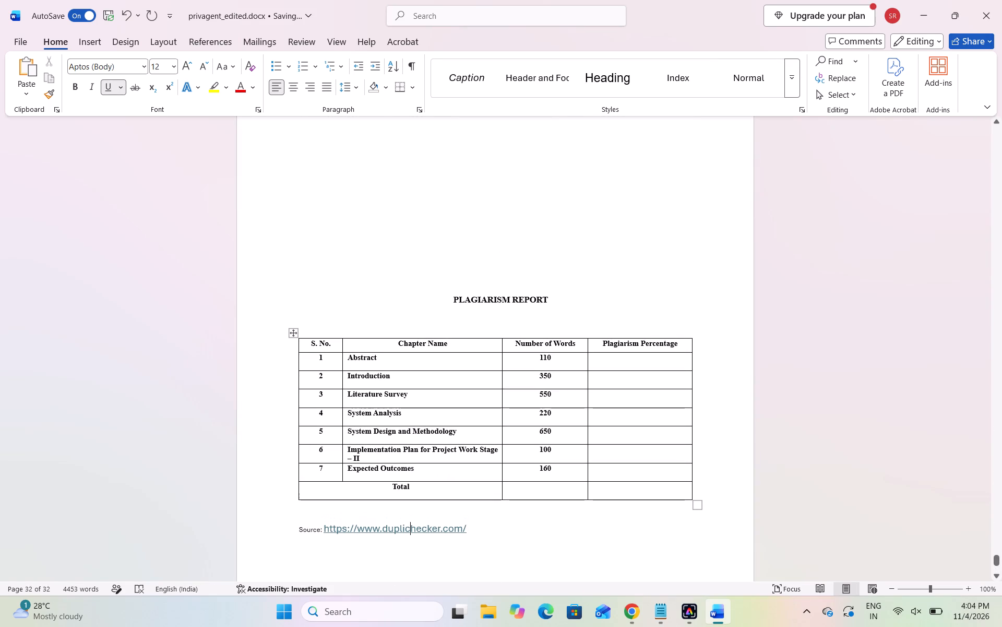
scroll(485, 380, up, 2)
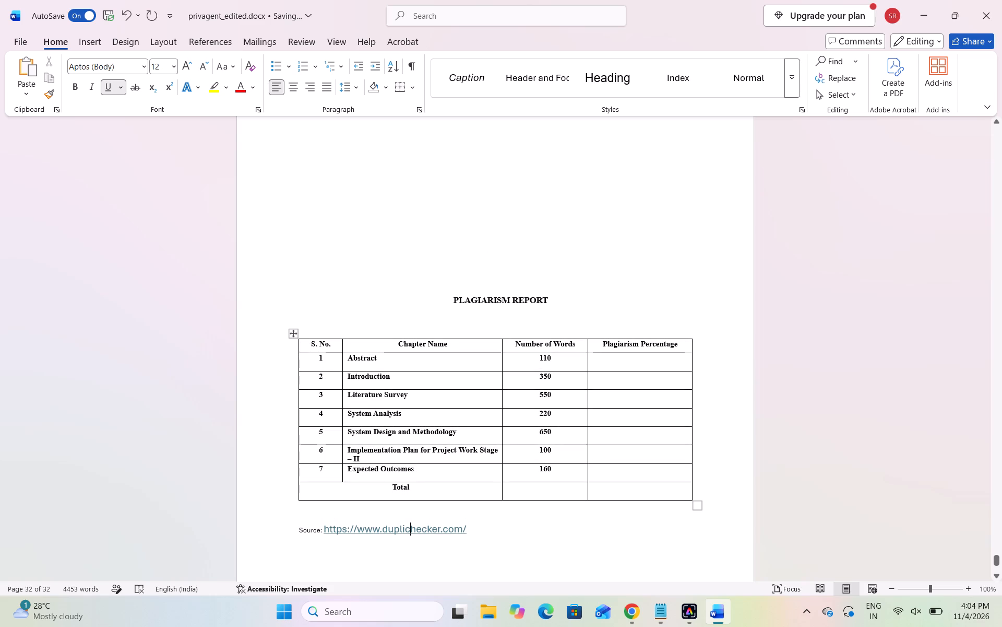
scroll(485, 380, up, 1)
scroll(587, 264, up, 1)
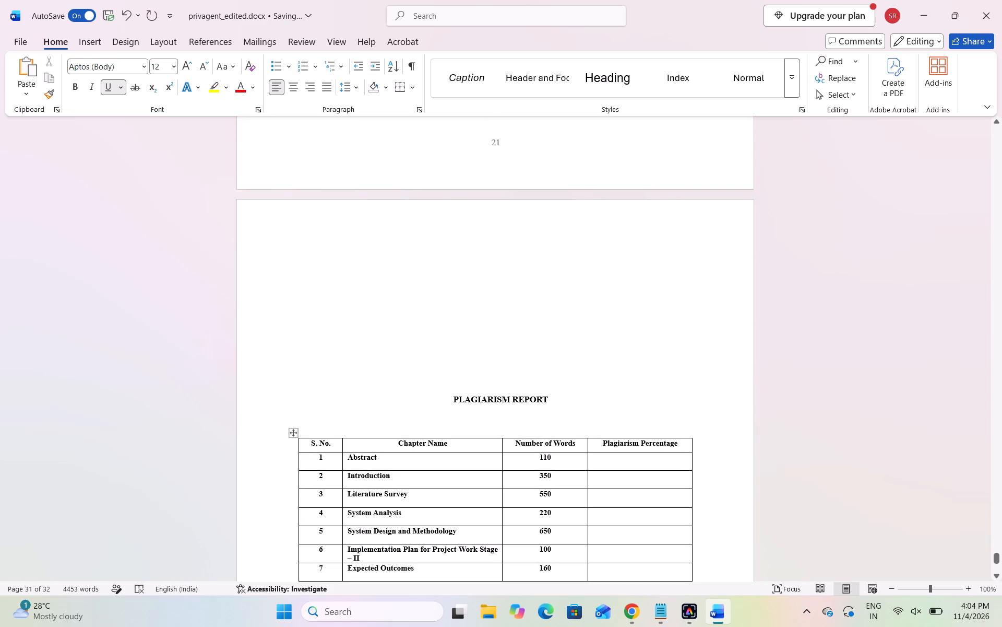
scroll(587, 264, right, 2)
Review the pages from the references back through Chapter 5 and the Chapter 4 diagrams to the end of section 4.1.
scroll(587, 264, up, 1)
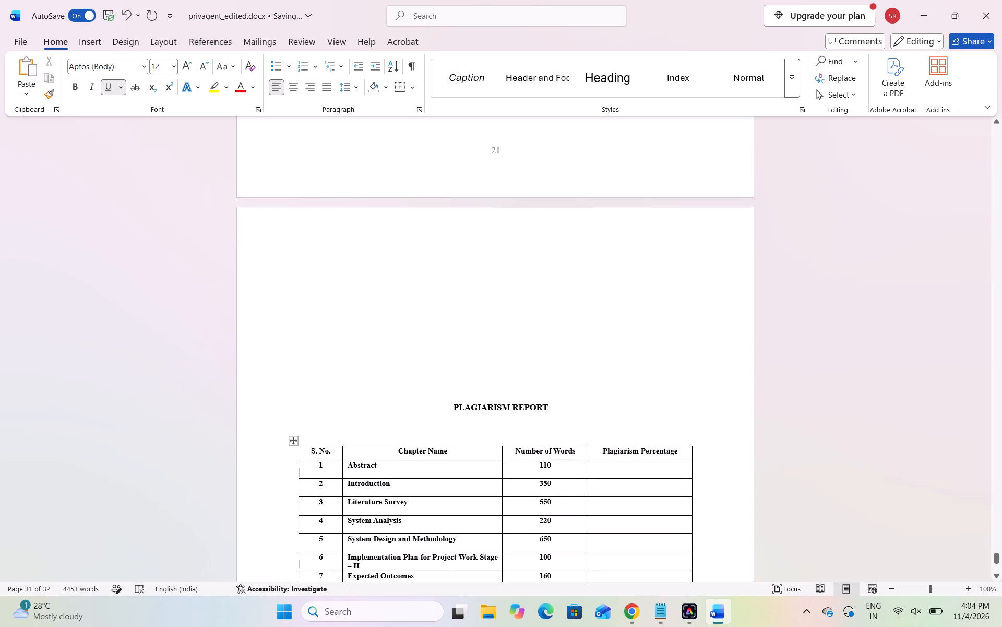
scroll(587, 270, up, 5)
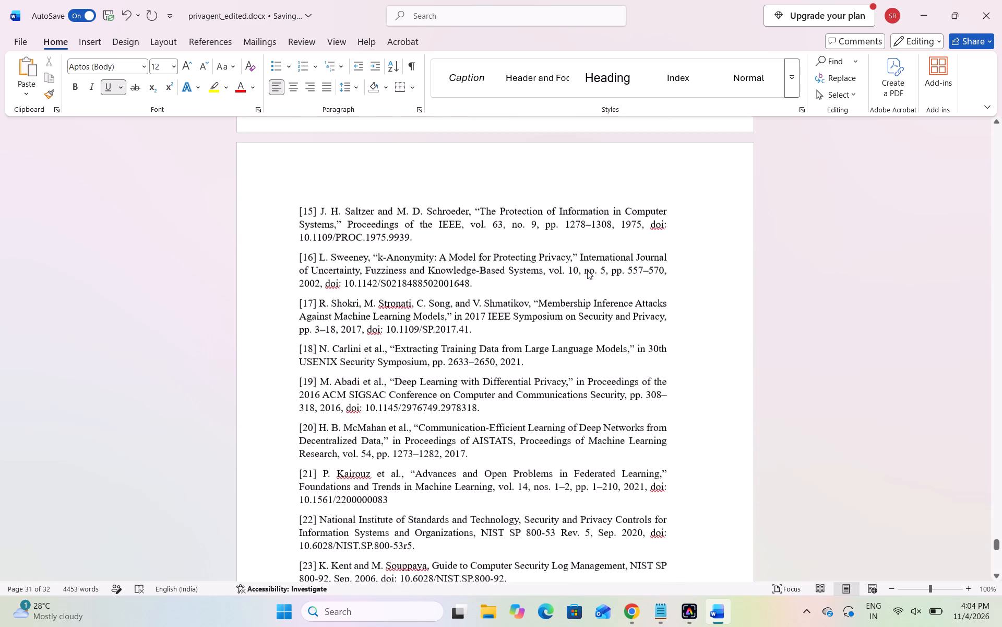
scroll(587, 270, up, 8)
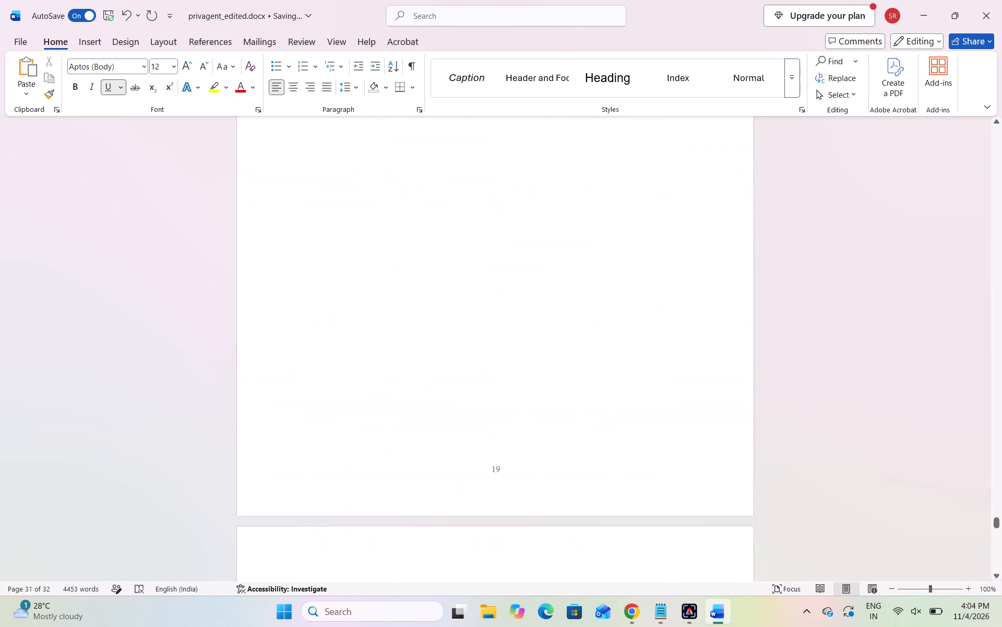
scroll(587, 270, up, 7)
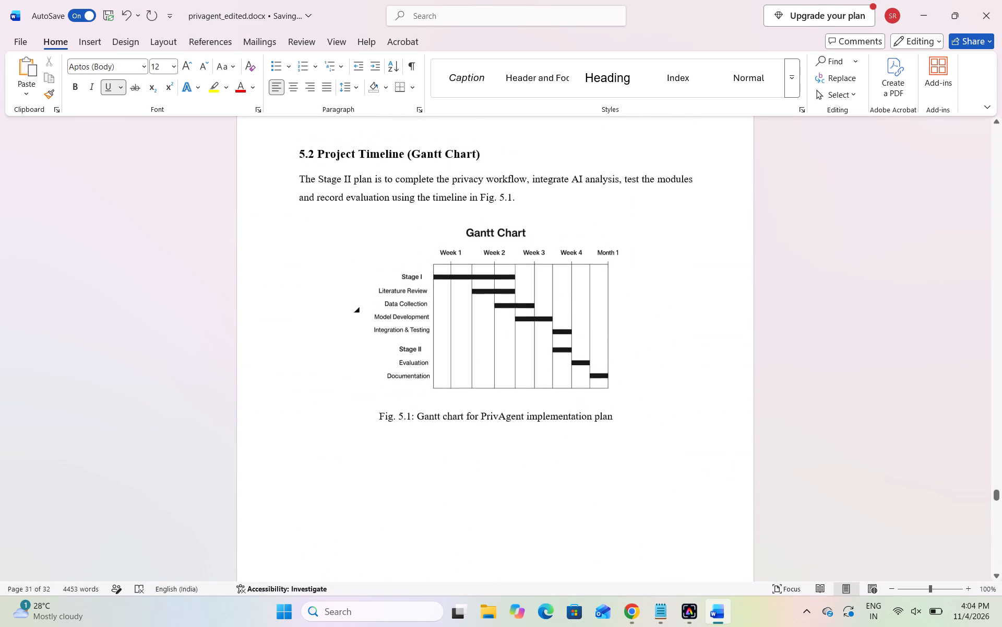
scroll(587, 270, up, 5)
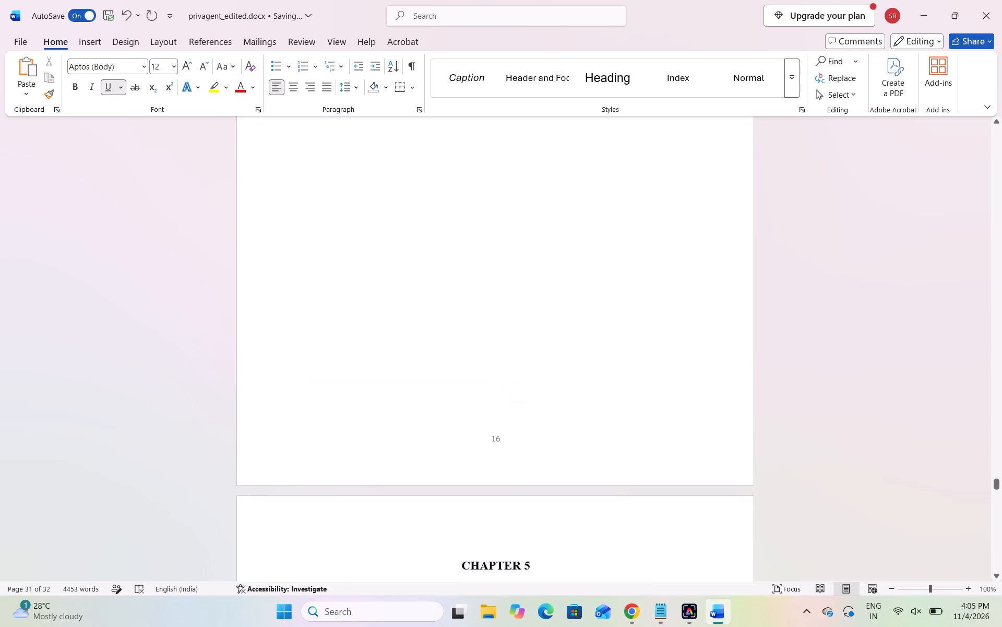
scroll(587, 270, up, 8)
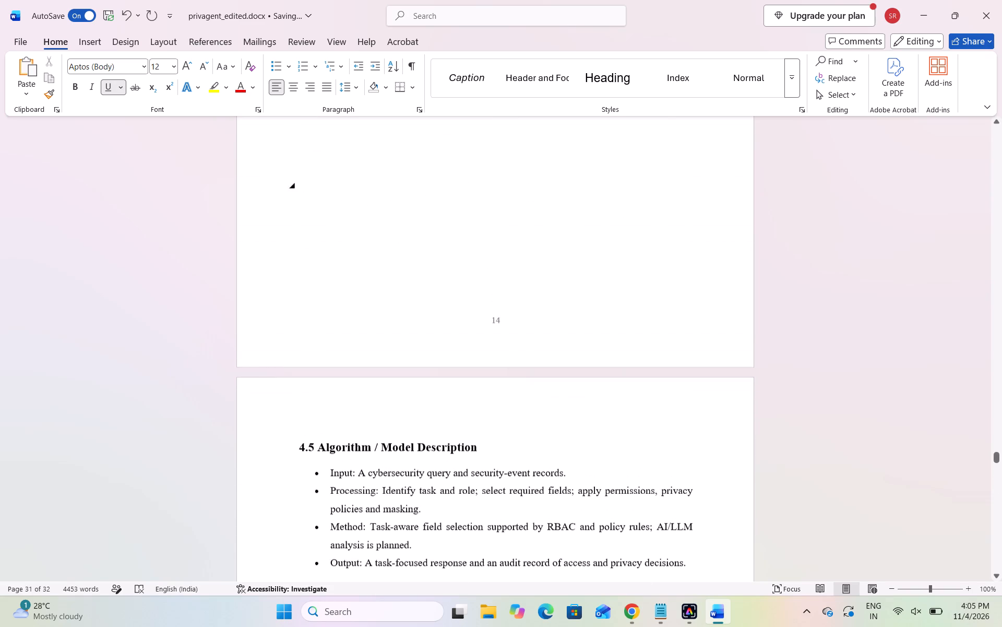
scroll(587, 270, up, 8)
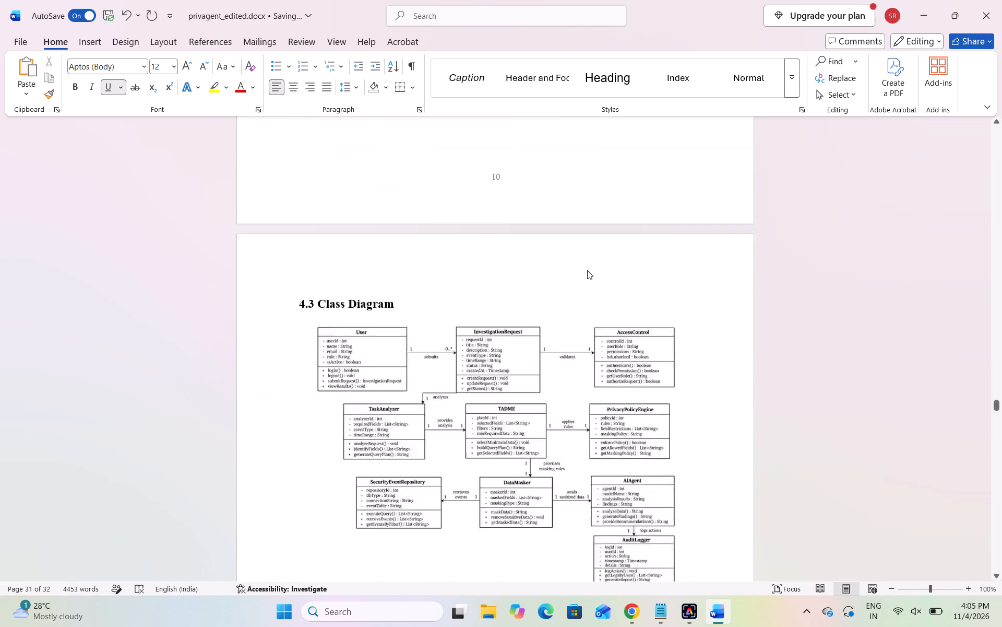
scroll(587, 270, up, 7)
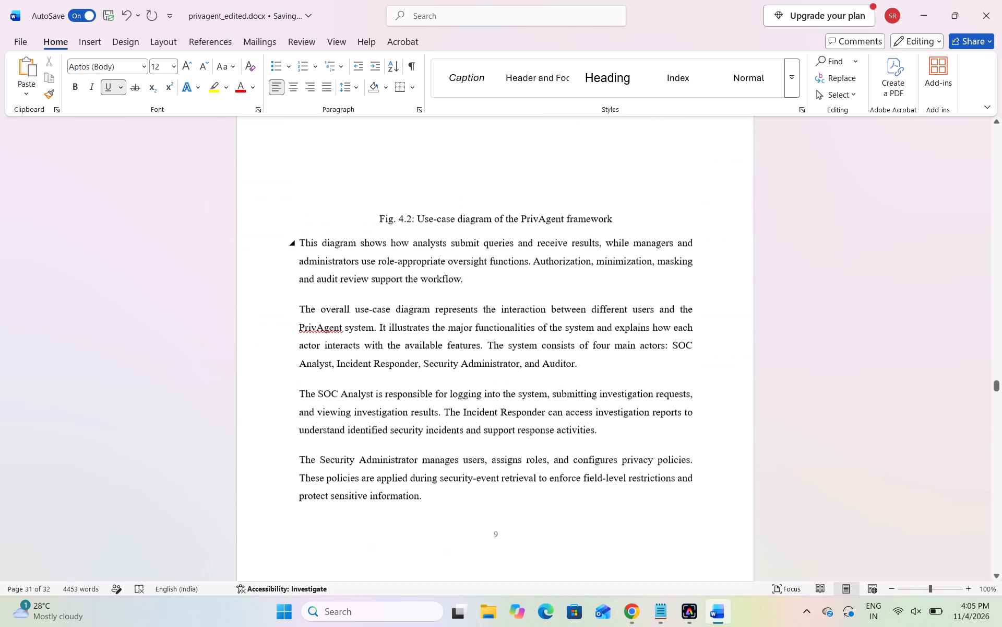
scroll(587, 270, up, 3)
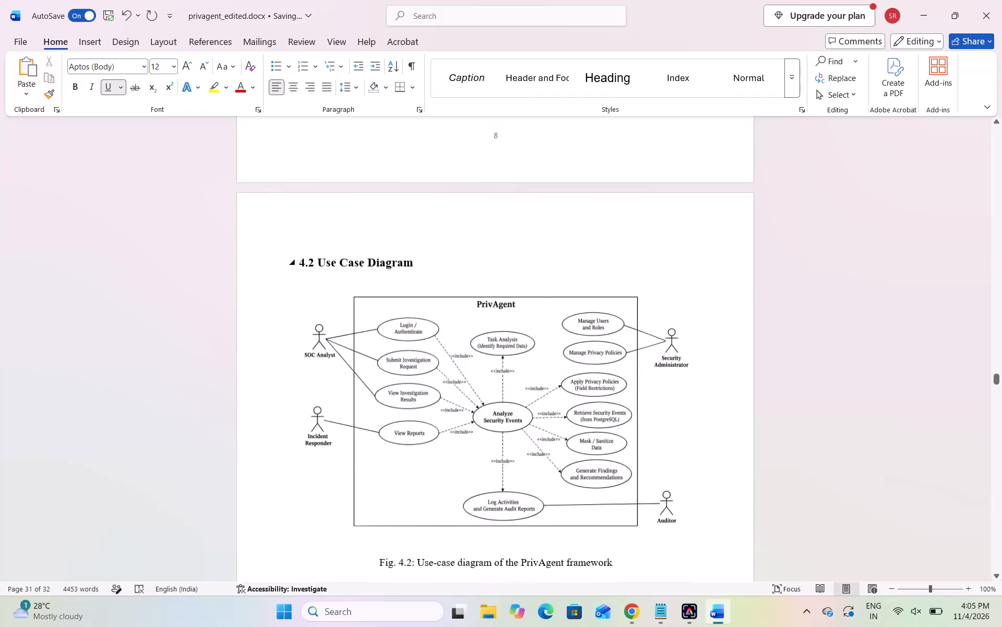
scroll(587, 270, up, 2)
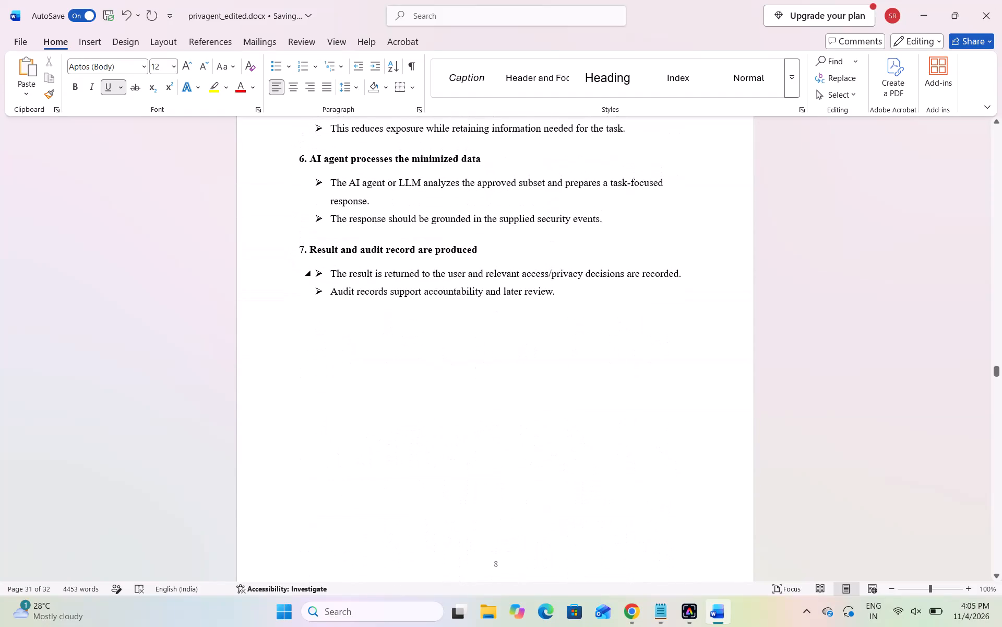
Stretch the Fig. 4.1 PrivAgent architecture diagram in section 4.1 slightly taller from its bottom edge.
scroll(587, 270, up, 1)
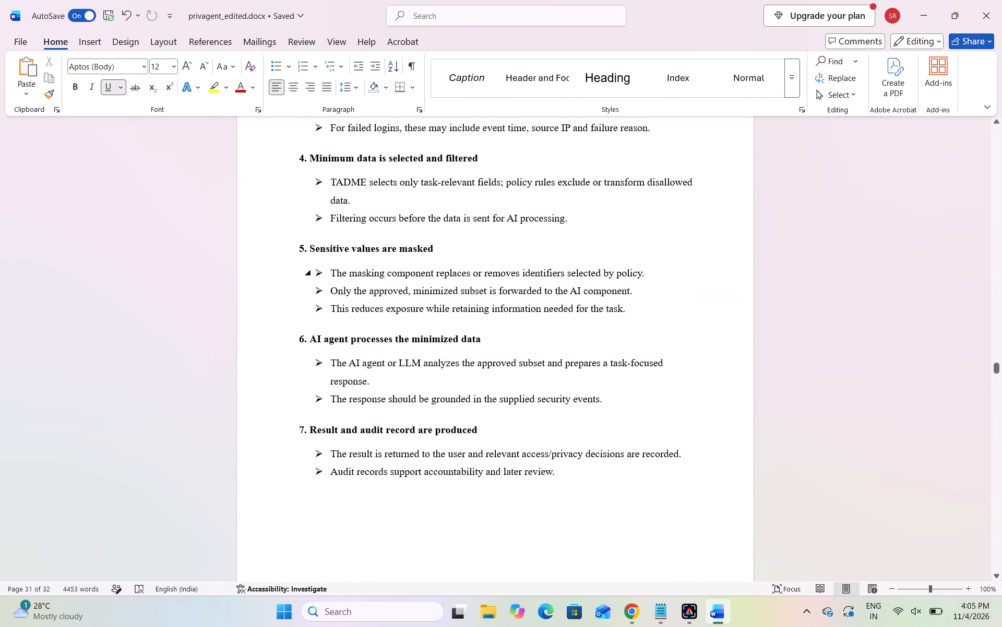
scroll(587, 270, up, 1)
scroll(579, 218, up, 2)
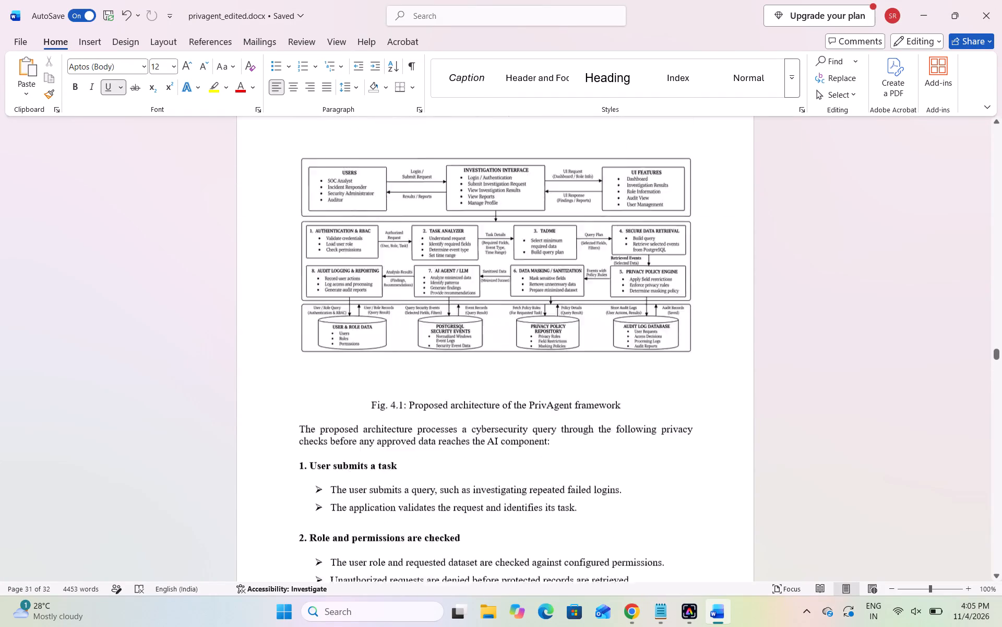
scroll(579, 218, up, 2)
click(494, 393)
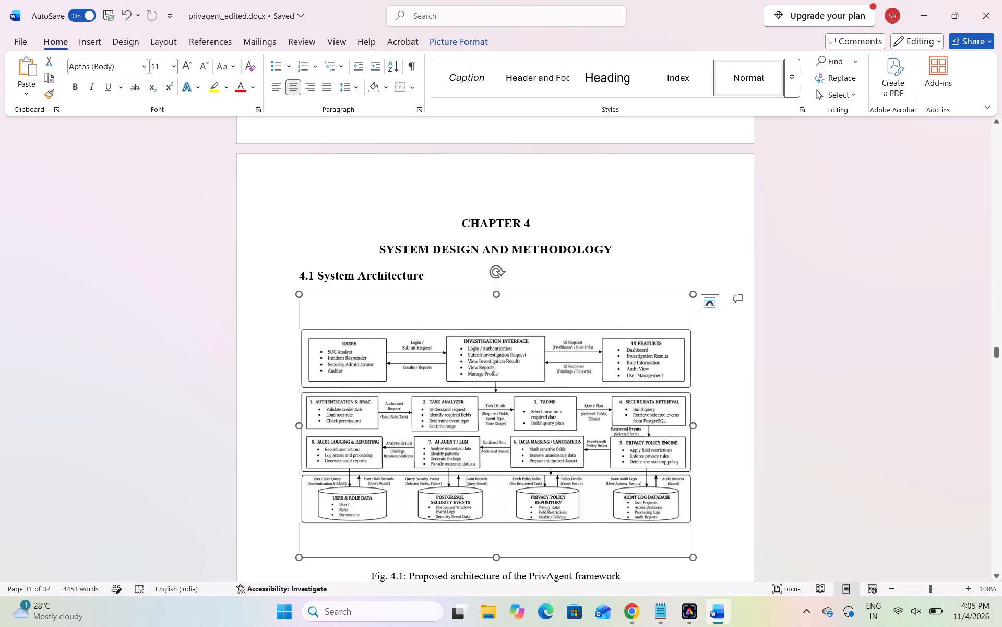
scroll(564, 438, down, 1)
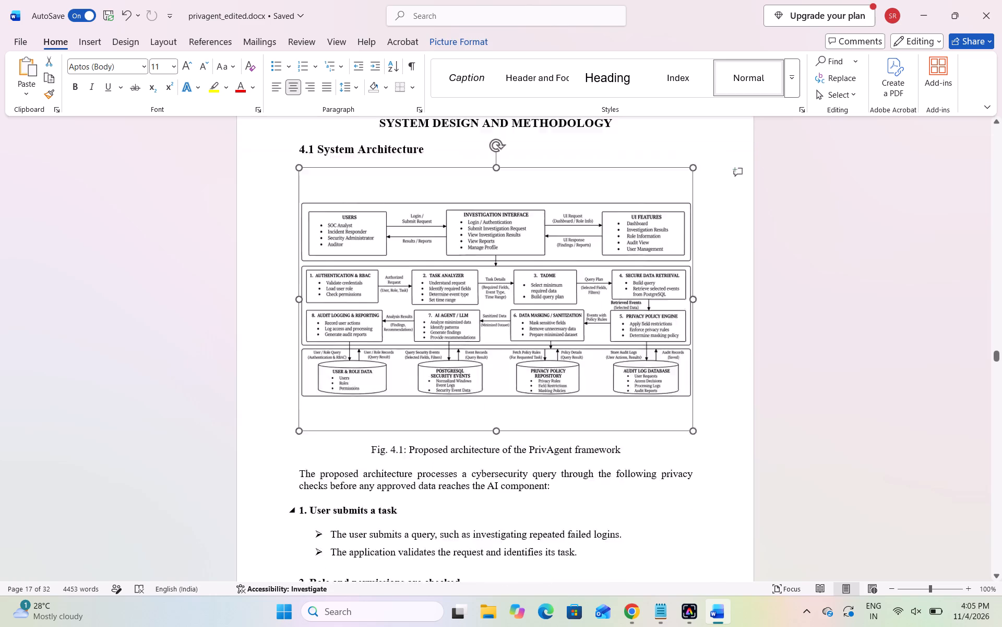
scroll(564, 438, down, 1)
drag(495, 349, 494, 356)
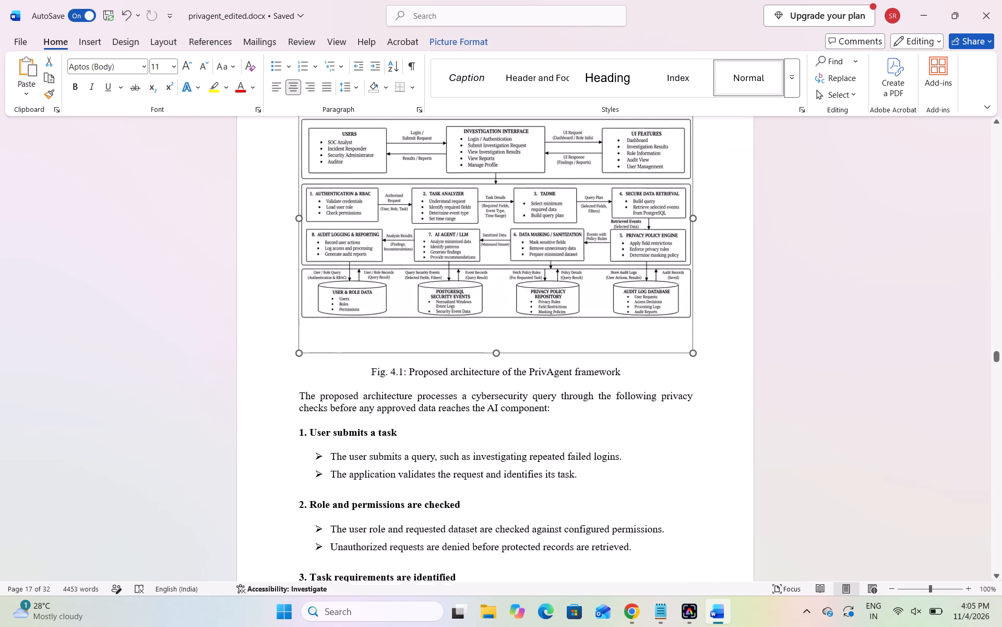
drag(494, 356, 499, 362)
click(578, 454)
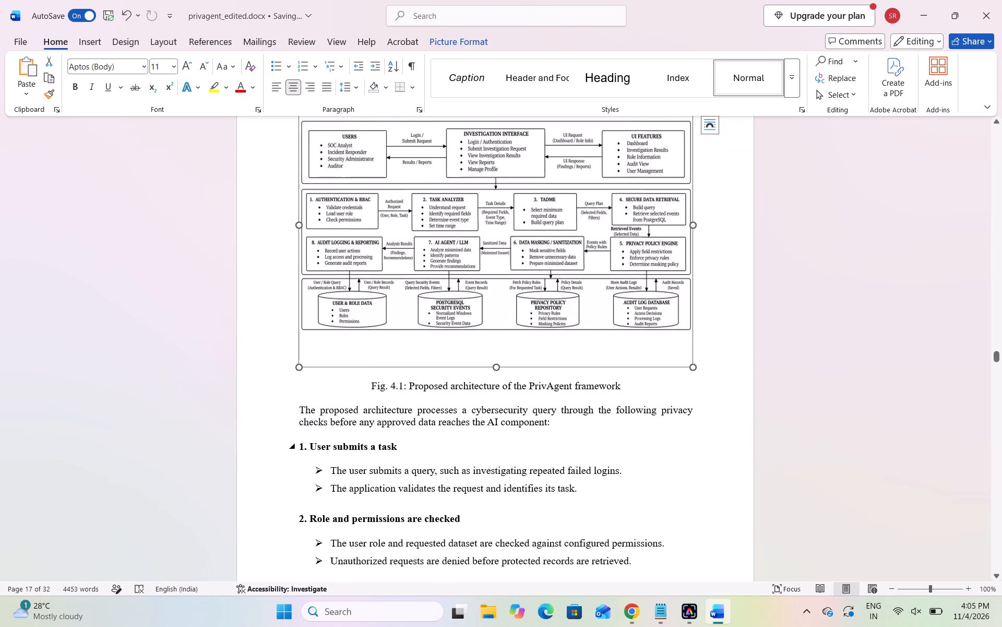
Review the page layout from the Fig. 4.1 diagram through the Chapter 4 diagram sections to section 4.6.
scroll(578, 454, up, 2)
scroll(578, 454, down, 1)
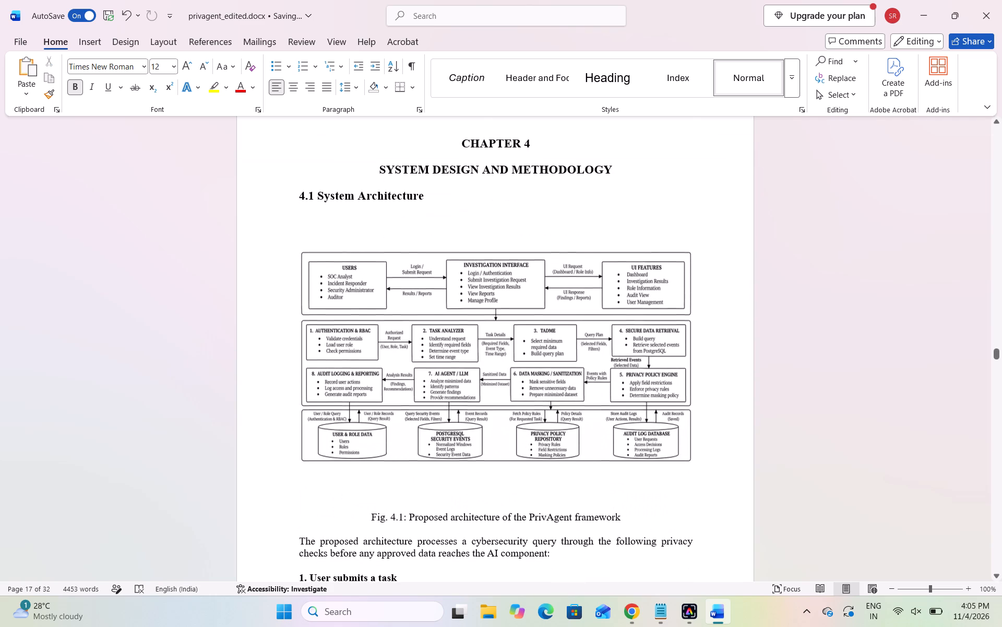
click(535, 400)
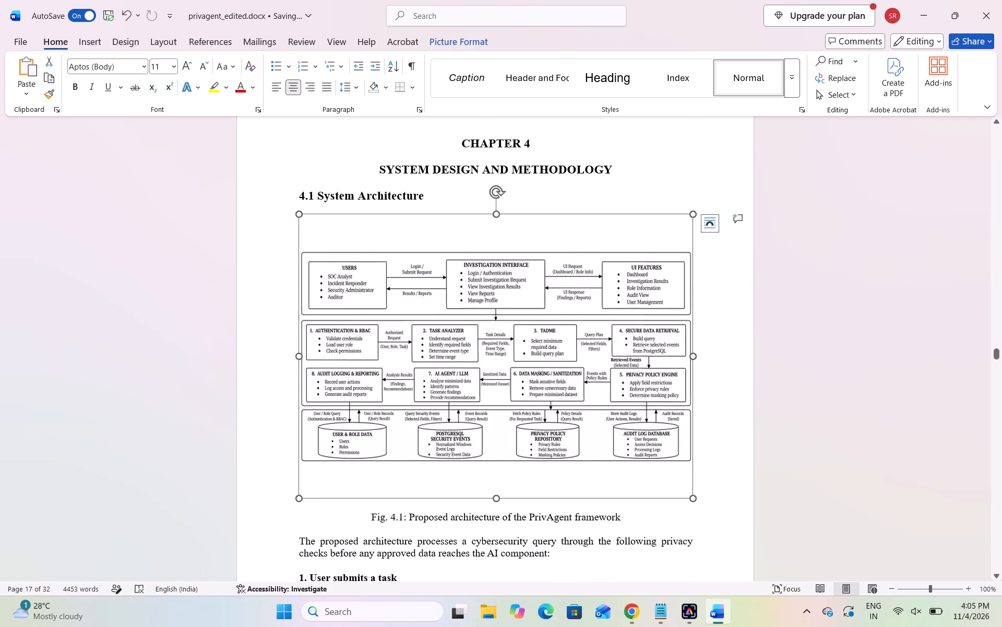
scroll(505, 326, down, 2)
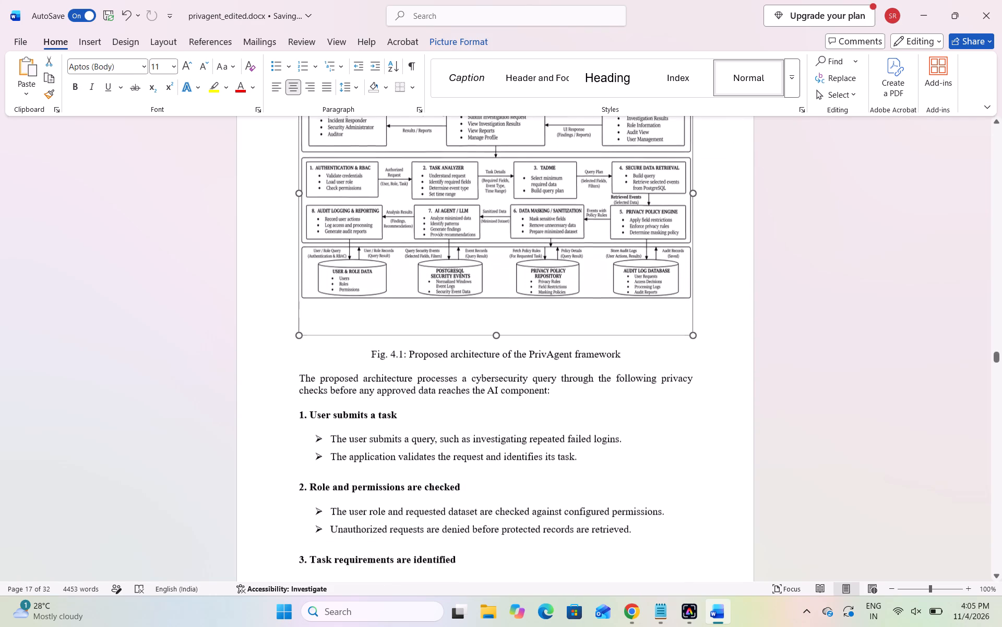
scroll(527, 295, down, 5)
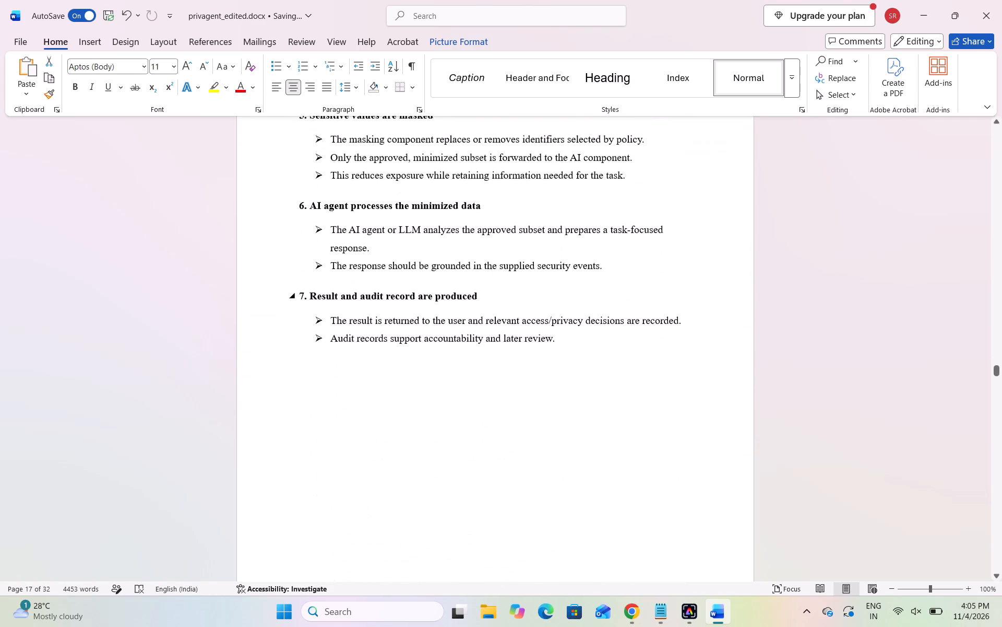
scroll(527, 295, down, 3)
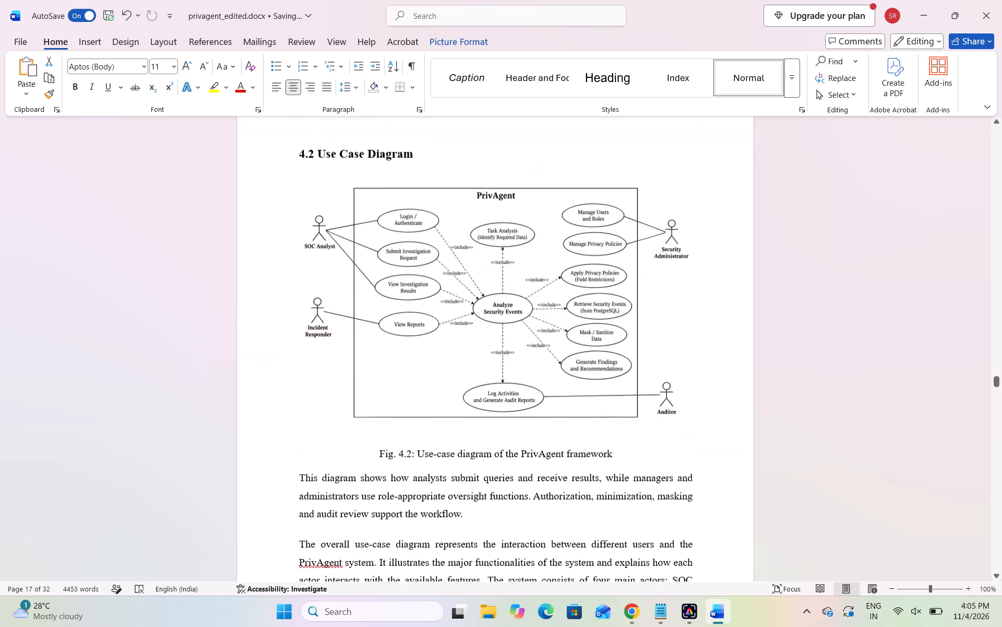
scroll(510, 335, down, 3)
scroll(475, 361, down, 2)
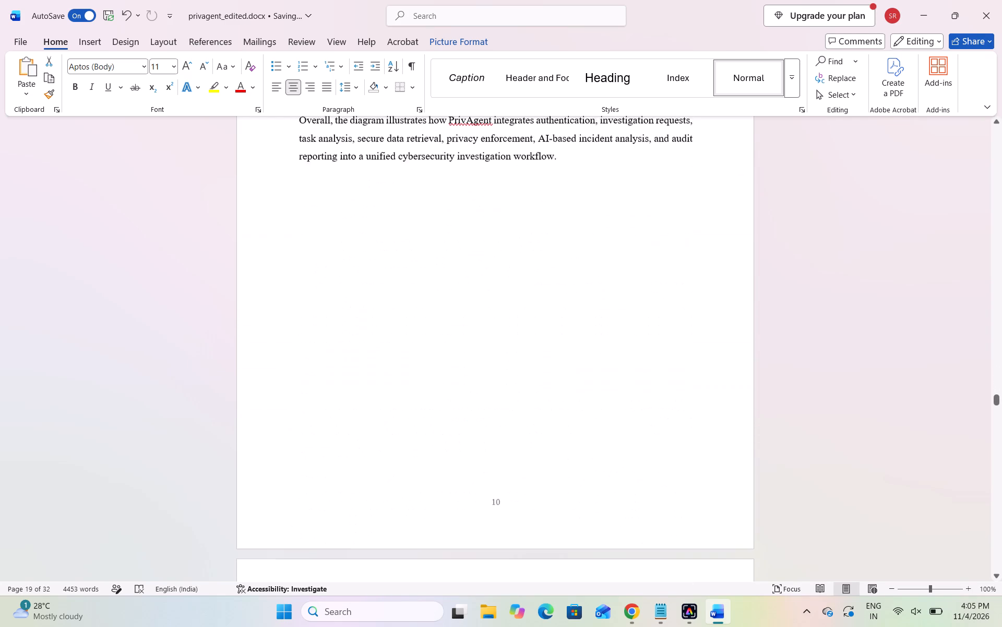
scroll(475, 361, down, 5)
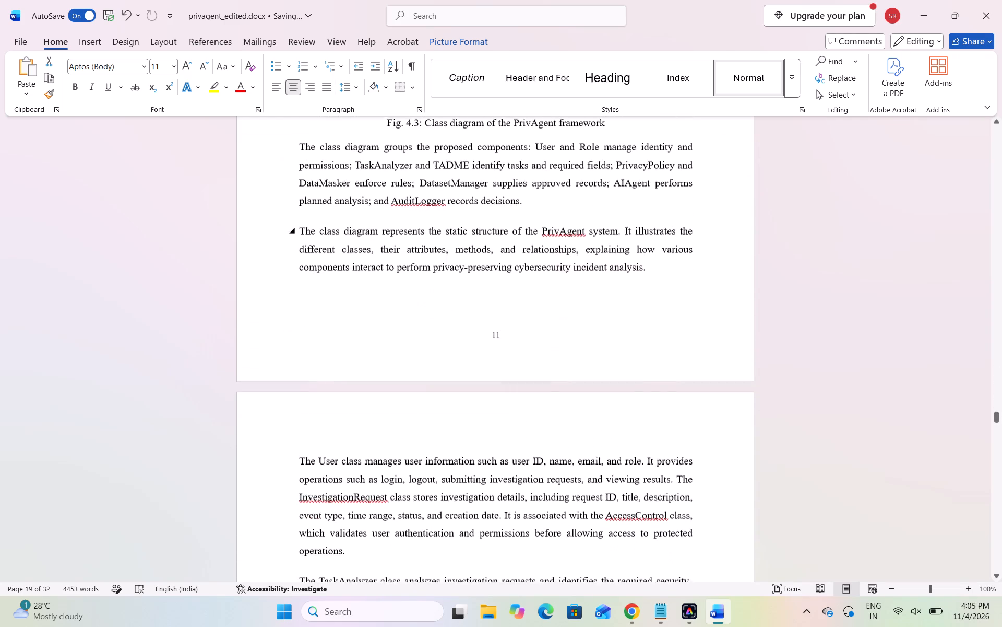
scroll(475, 251, down, 3)
scroll(477, 319, down, 7)
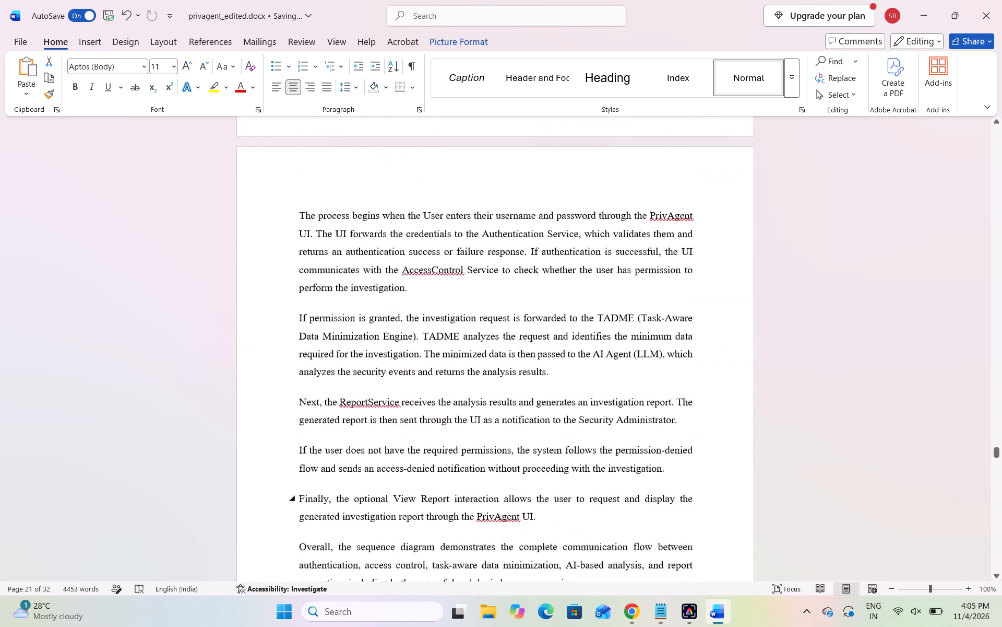
scroll(477, 319, down, 8)
scroll(477, 319, up, 1)
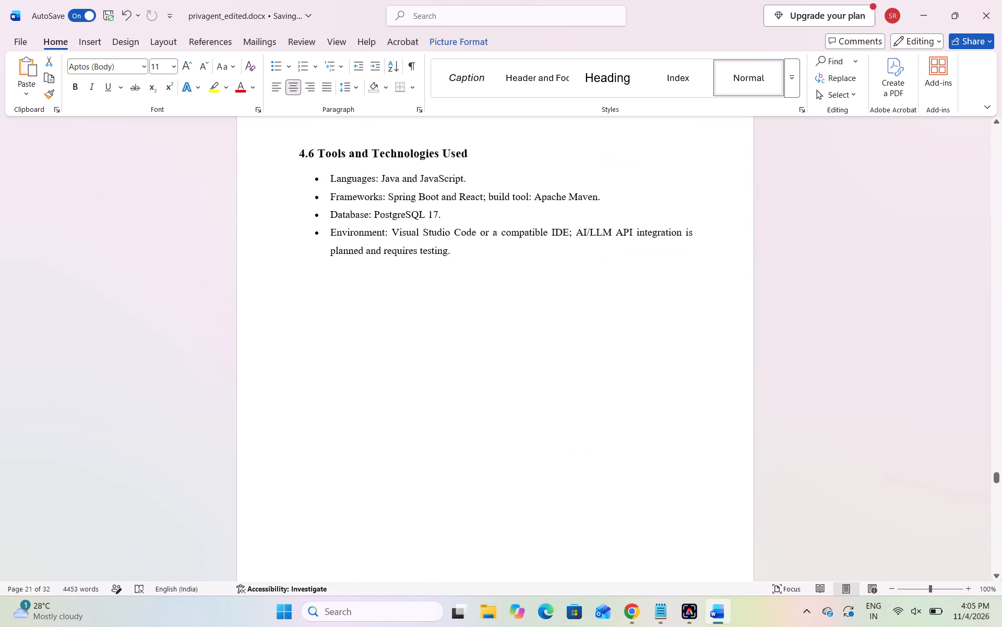
scroll(477, 319, up, 1)
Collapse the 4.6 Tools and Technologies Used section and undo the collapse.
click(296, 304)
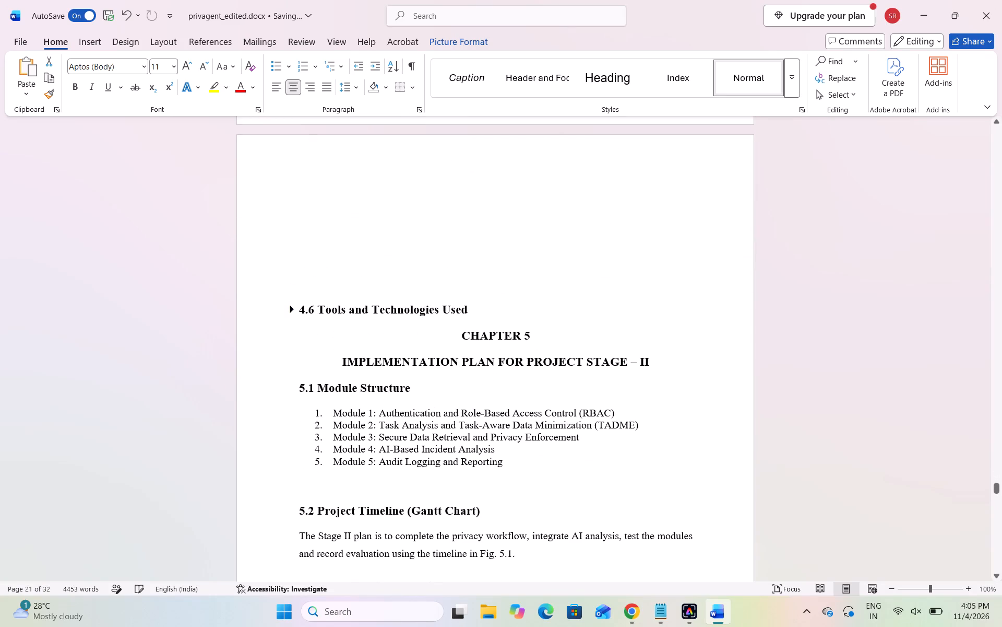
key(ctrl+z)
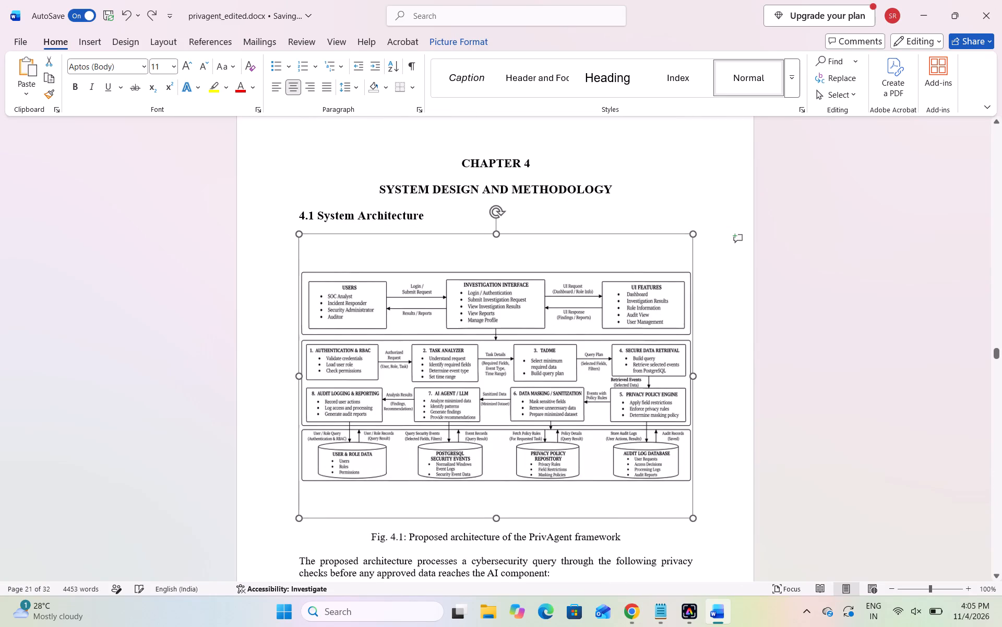
Remove the extra blank line above the 4.2 Use Case Diagram heading, keeping the heading at the top of its own page.
scroll(334, 293, up, 1)
scroll(334, 293, down, 6)
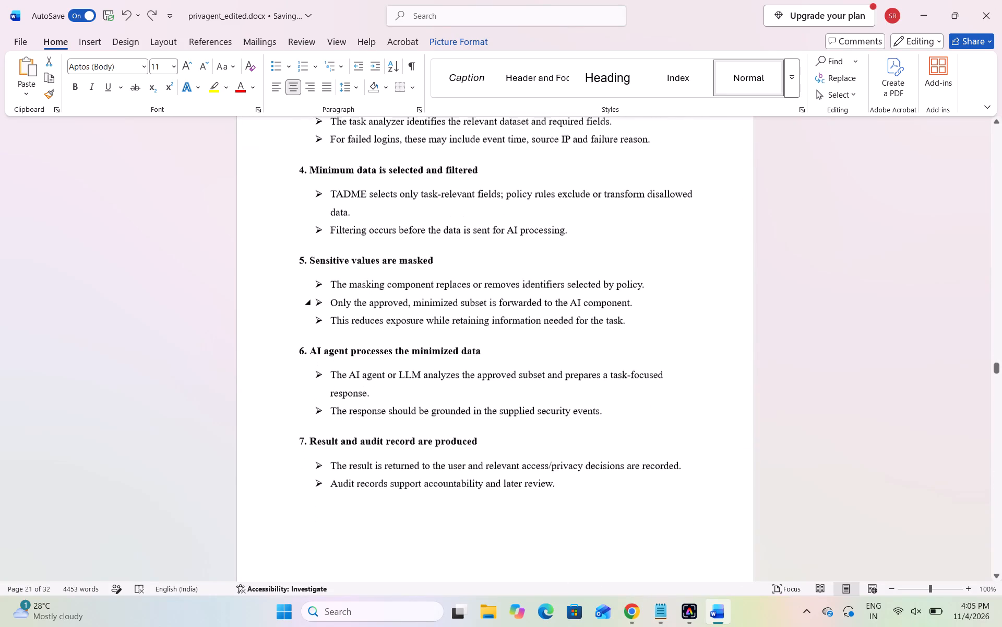
scroll(412, 310, down, 1)
scroll(400, 418, down, 2)
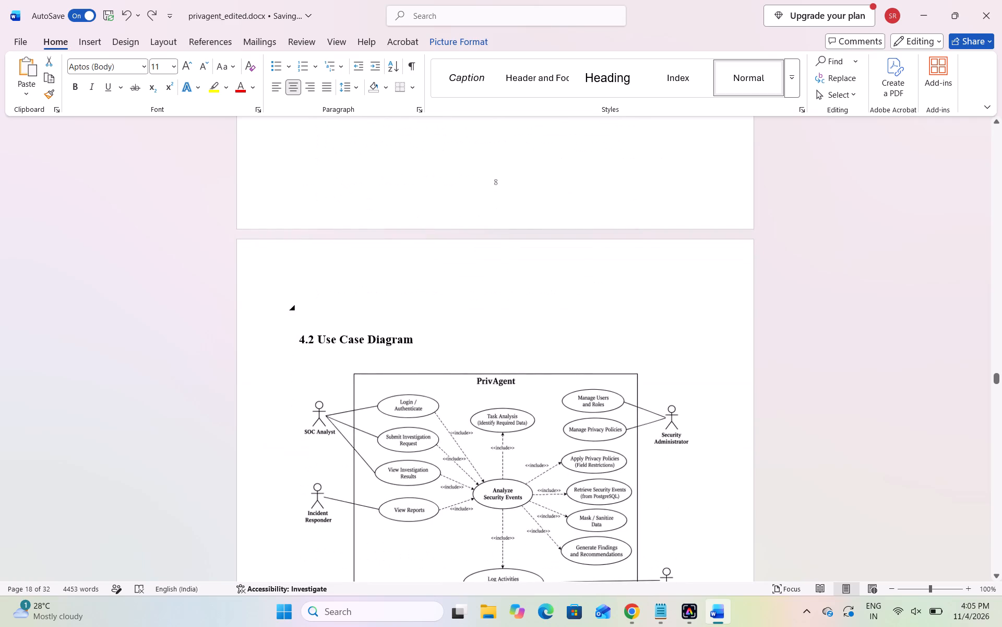
click(297, 335)
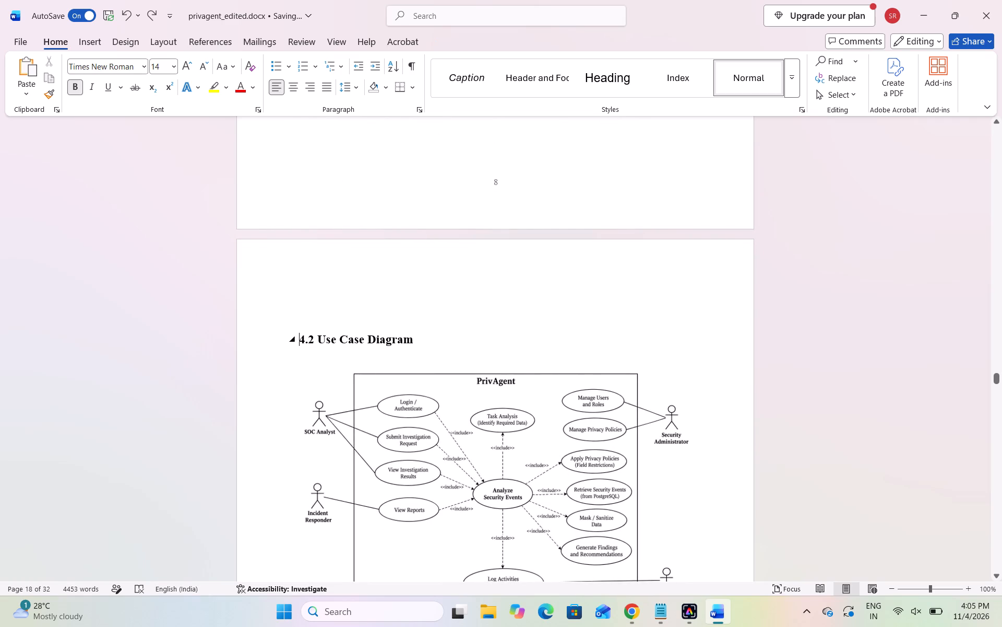
key(BackSpace)
key(BackSpace)
key(Return)
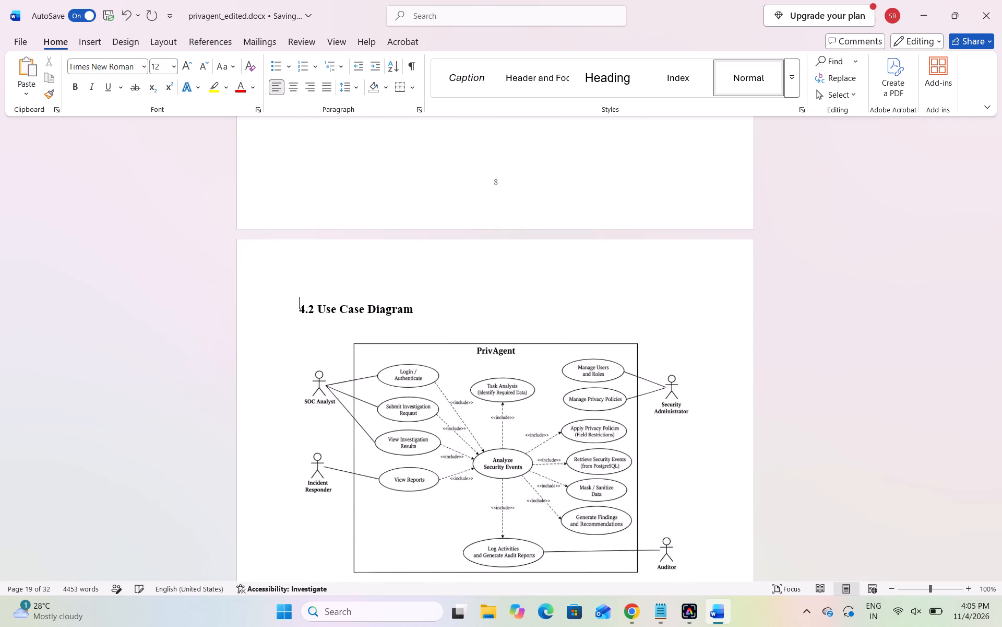
Review the page breaks, headings and figures from section 4.2 through Chapters 5 to 7 and the references to the PLAGIARISM REPORT page.
scroll(297, 335, down, 3)
scroll(386, 360, down, 3)
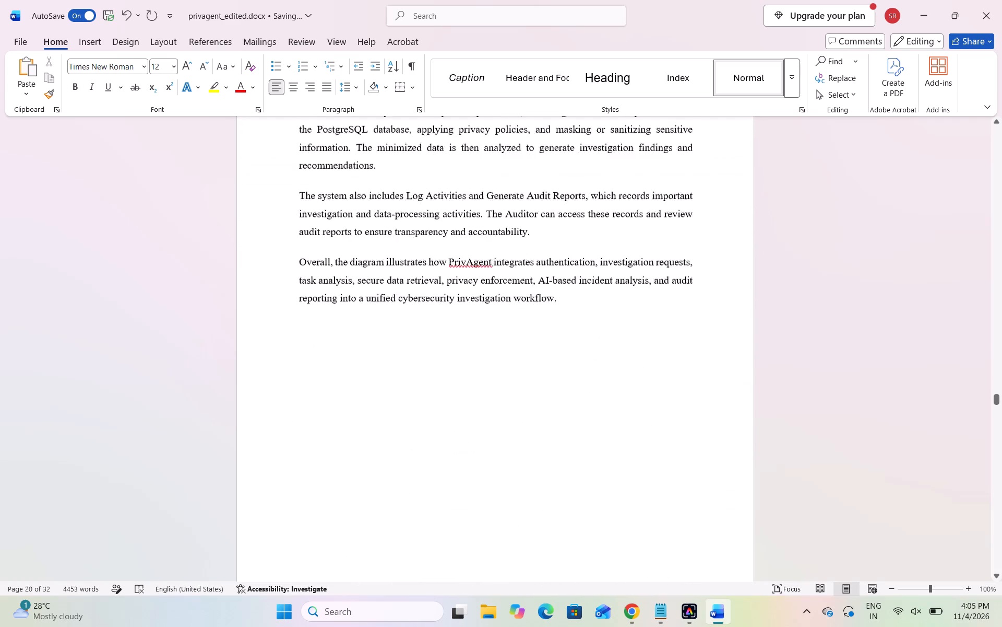
scroll(385, 324, down, 1)
scroll(371, 431, down, 2)
scroll(406, 324, down, 3)
scroll(403, 340, up, 2)
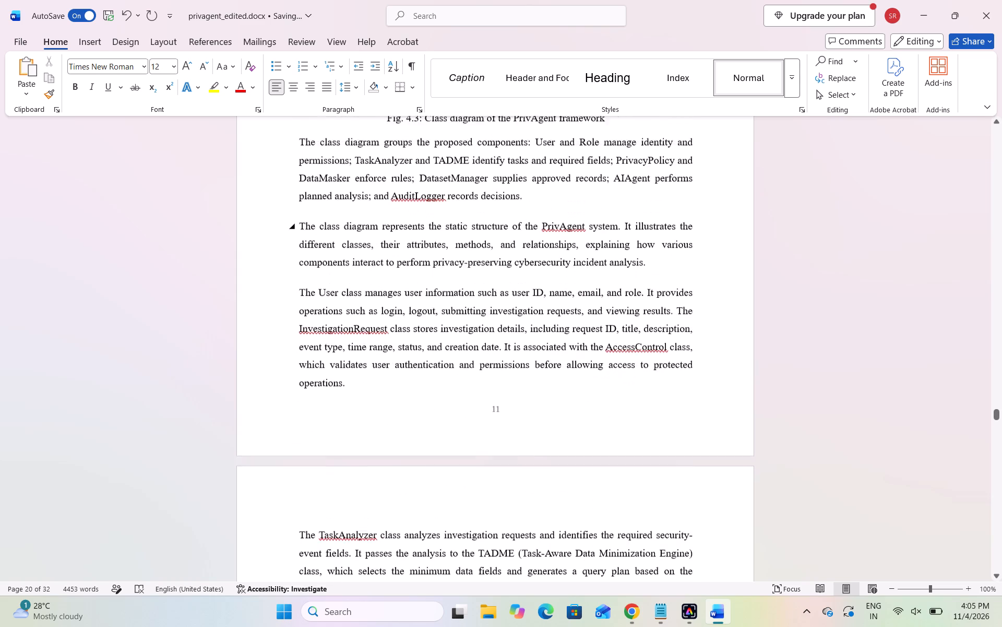
scroll(403, 340, up, 1)
scroll(421, 445, down, 1)
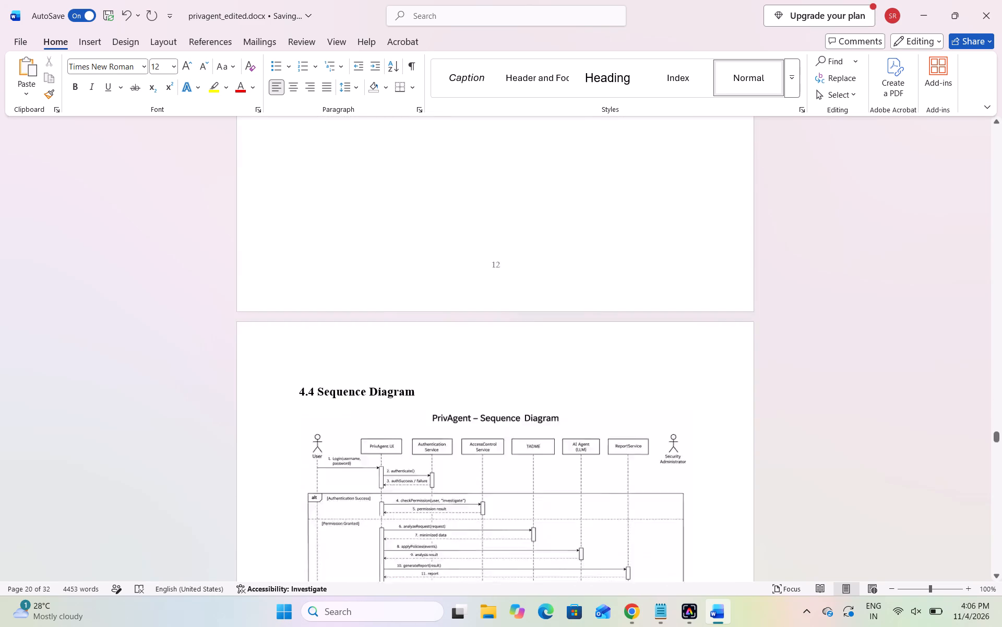
scroll(421, 445, down, 4)
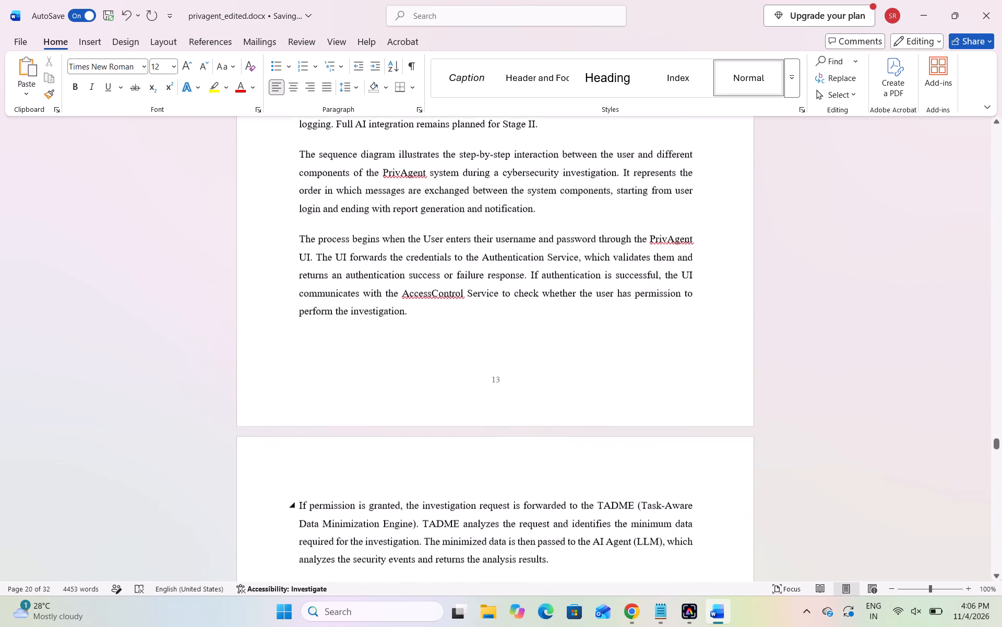
scroll(397, 500, down, 2)
scroll(397, 405, down, 3)
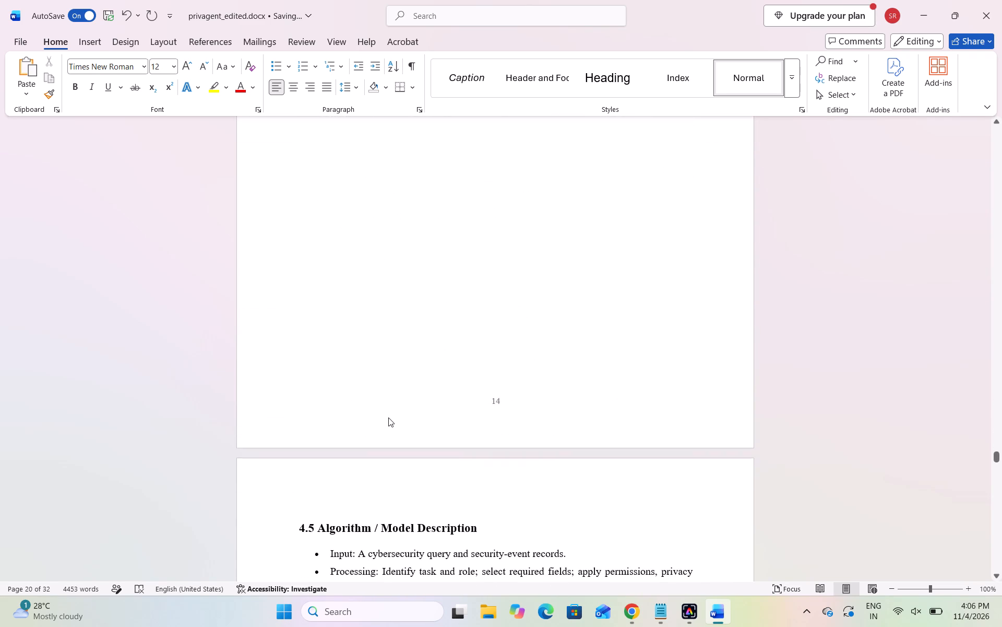
scroll(387, 419, down, 1)
scroll(354, 447, down, 3)
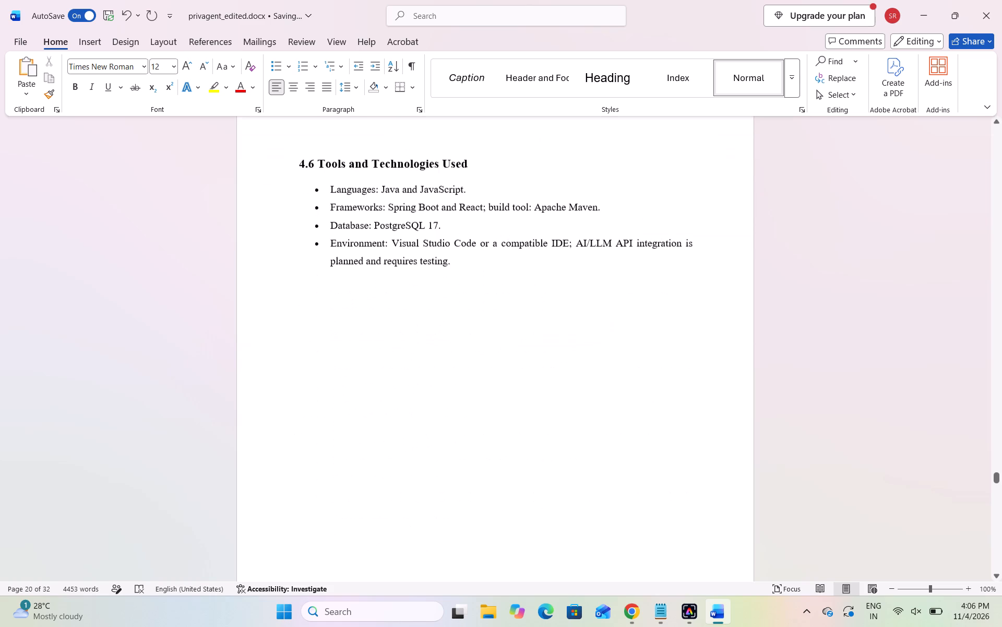
scroll(354, 447, down, 3)
scroll(429, 445, down, 4)
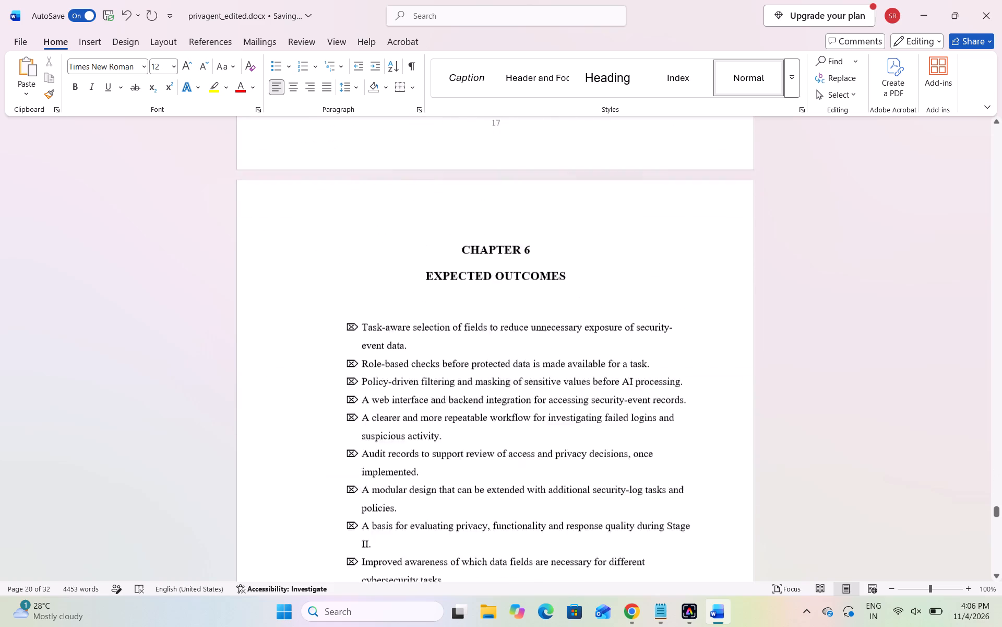
scroll(429, 445, down, 10)
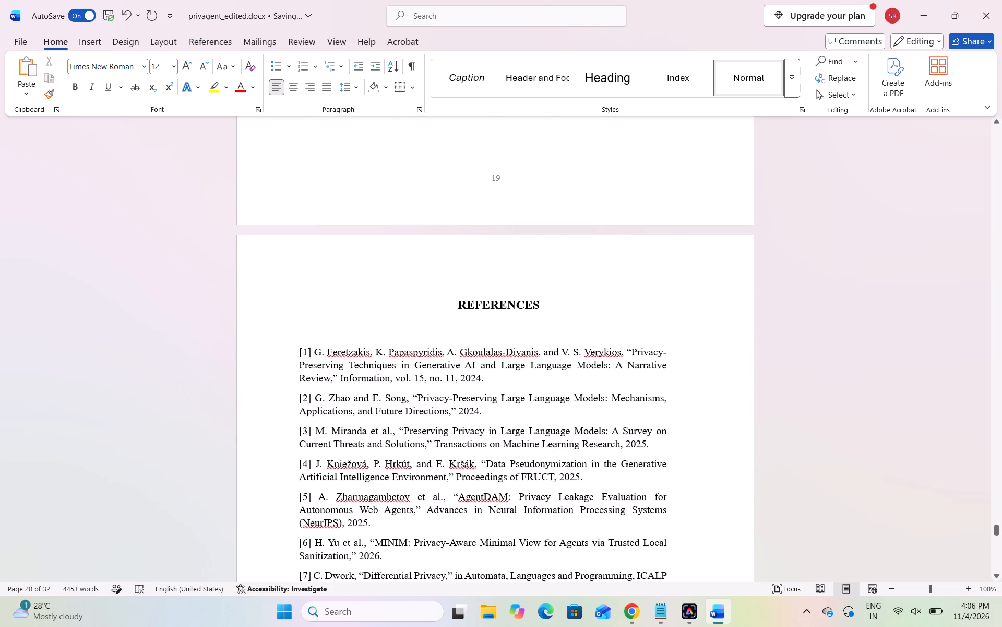
scroll(479, 388, down, 2)
scroll(479, 388, down, 19)
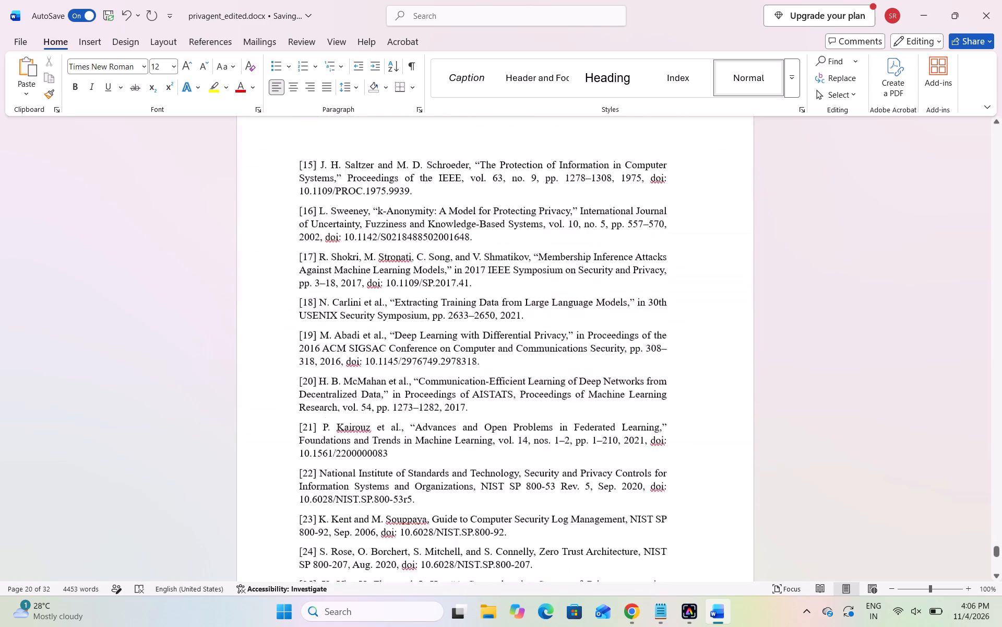
scroll(479, 388, down, 20)
scroll(479, 388, down, 2)
scroll(479, 388, up, 2)
scroll(479, 388, down, 1)
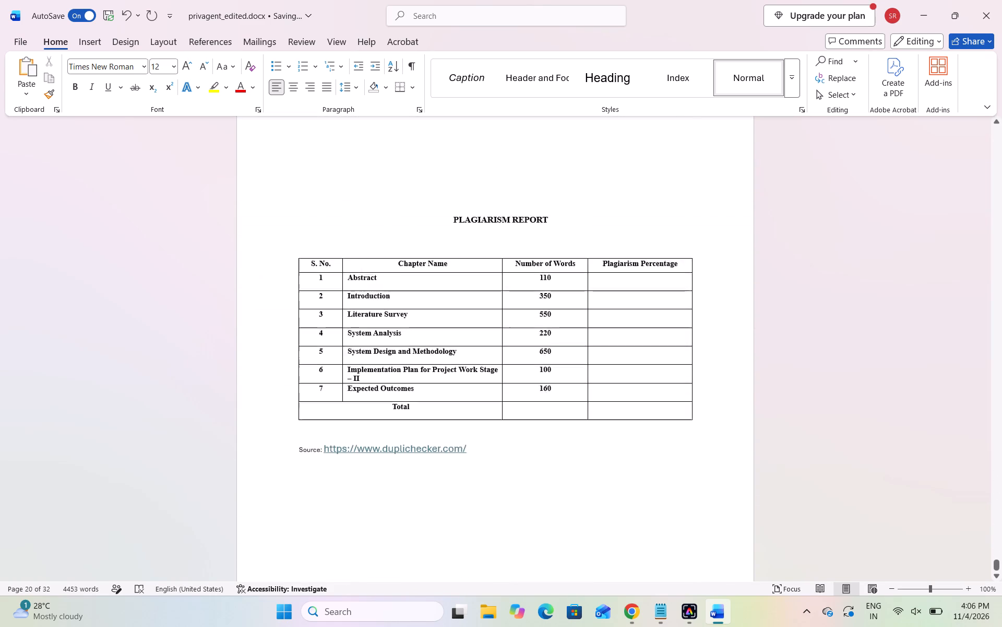
scroll(479, 388, down, 7)
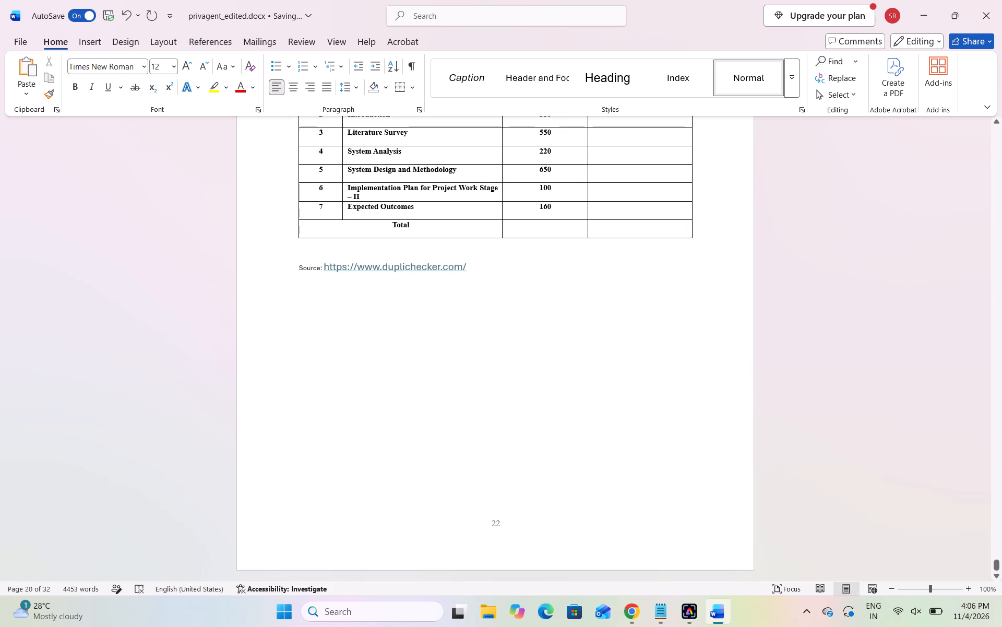
Review the report pages backwards from the plagiarism report through Chapters 4 and 3 to section 2.4 Research Gap Identification.
scroll(520, 344, up, 10)
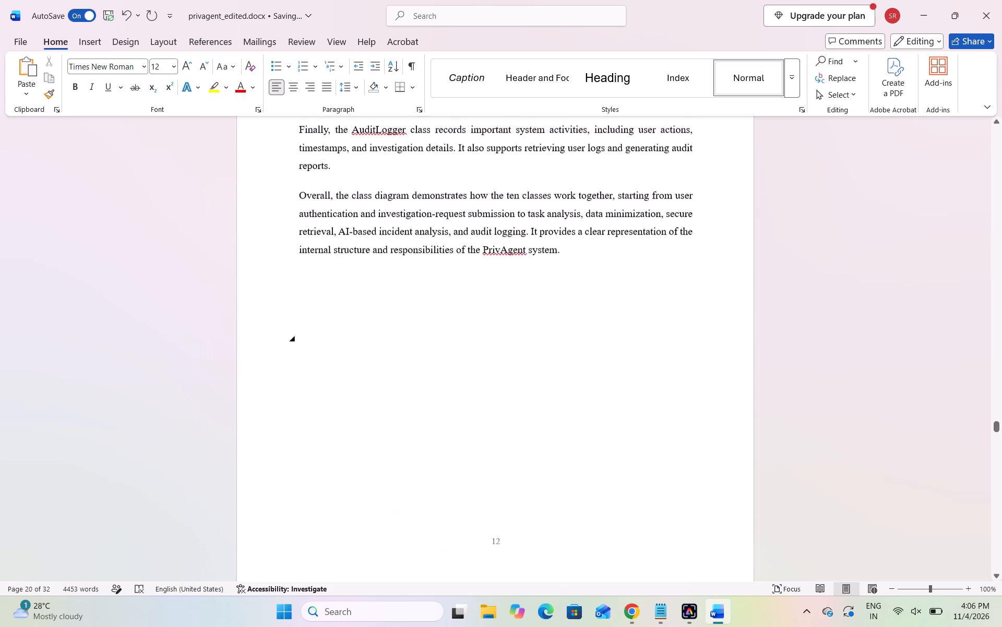
scroll(520, 344, up, 12)
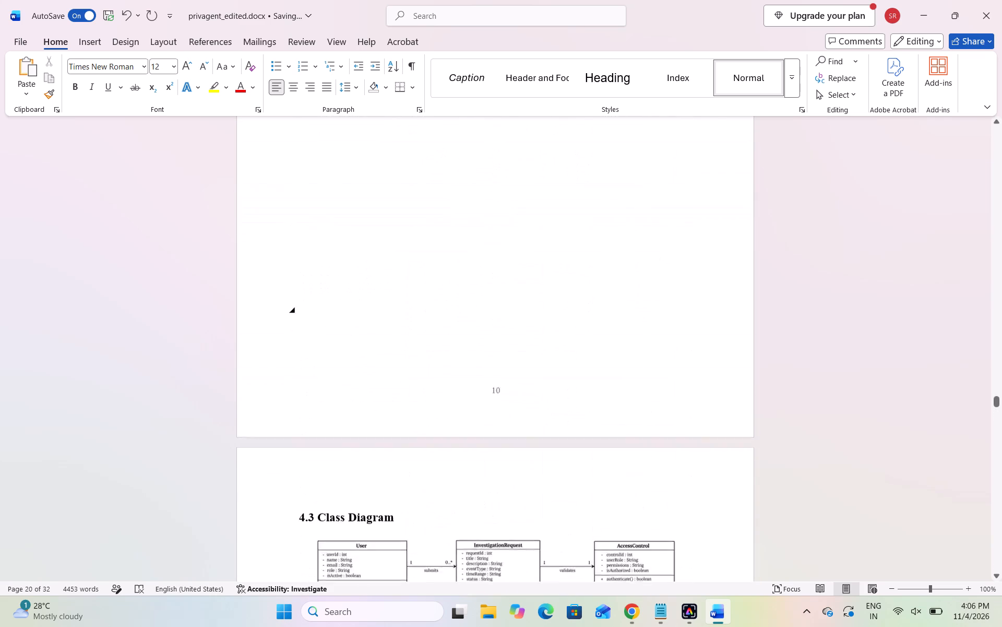
scroll(520, 344, up, 12)
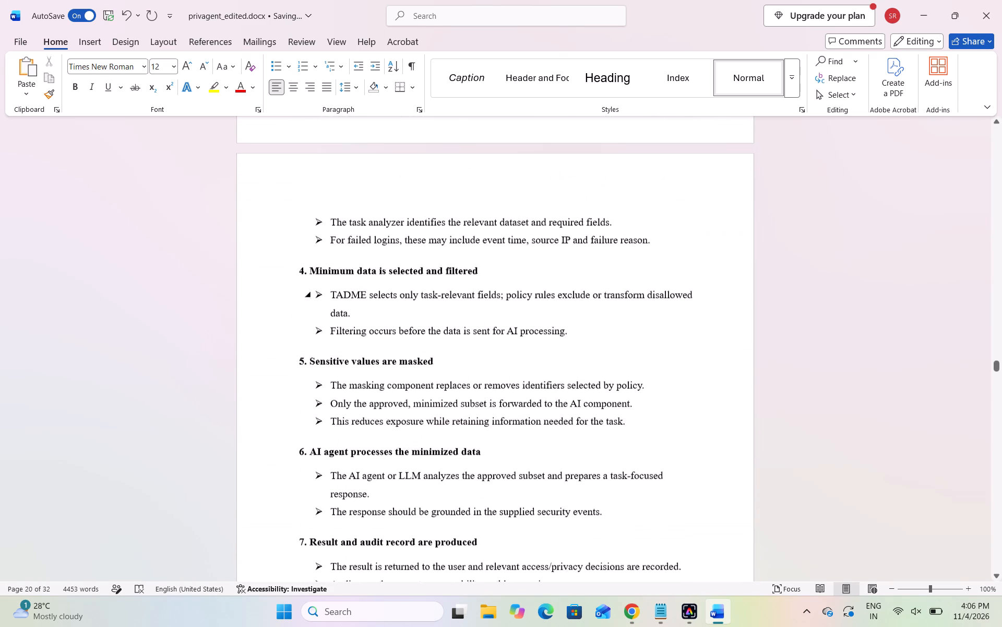
scroll(520, 344, up, 11)
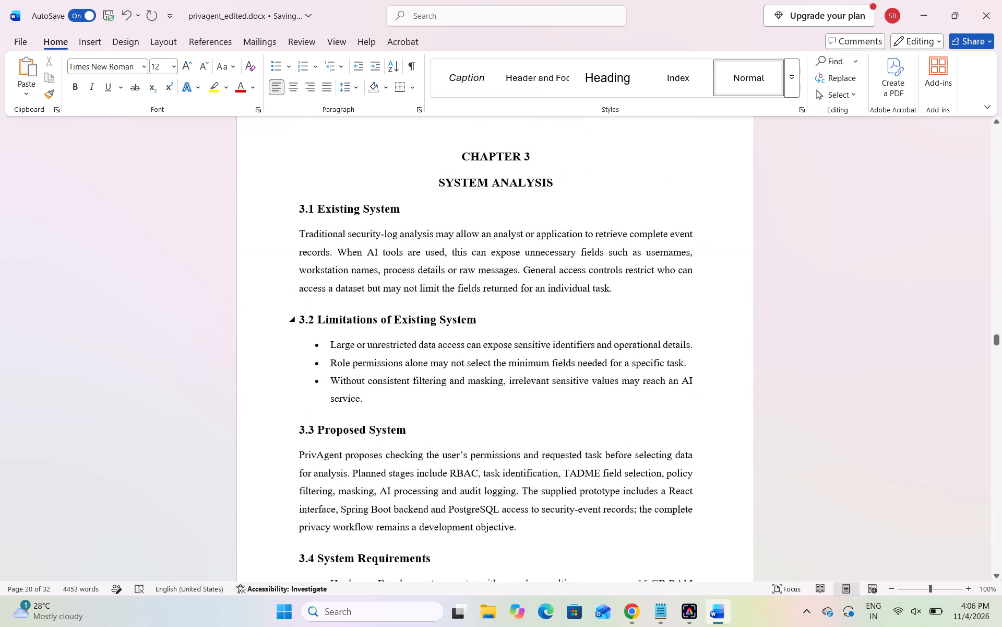
scroll(520, 344, up, 7)
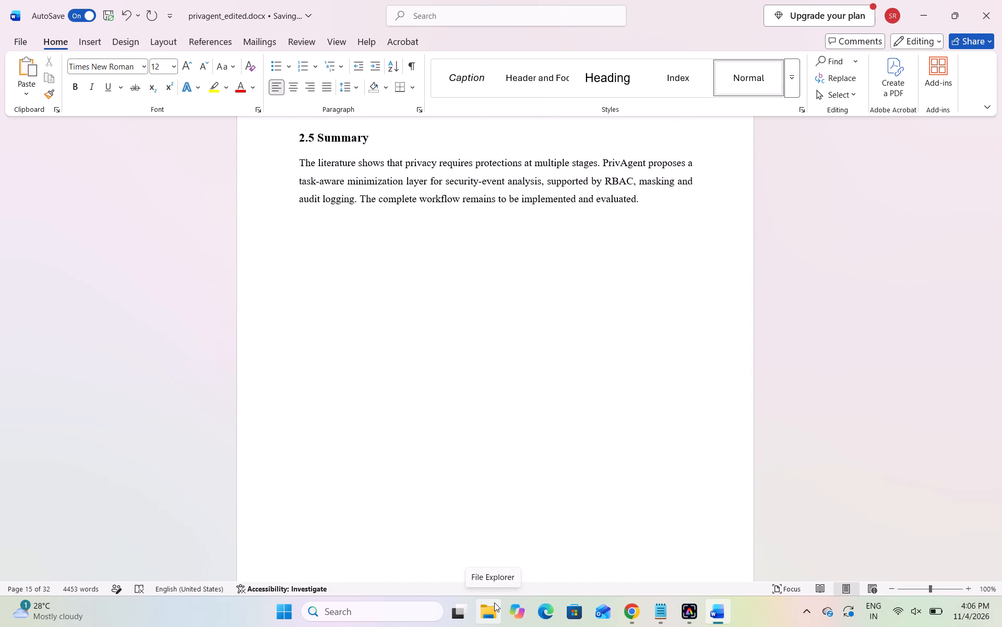
scroll(559, 426, up, 1)
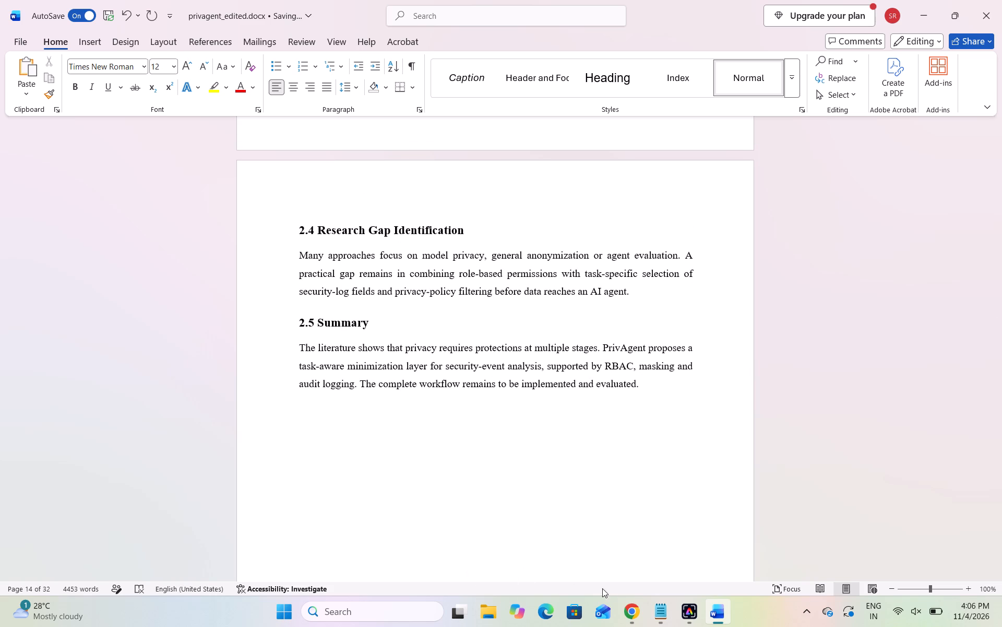
Switch to the ChatGPT conversation in Chrome and examine the recommended corrections, the rewritten abstract and the suggested List of Figures and List of Tables.
click(637, 551)
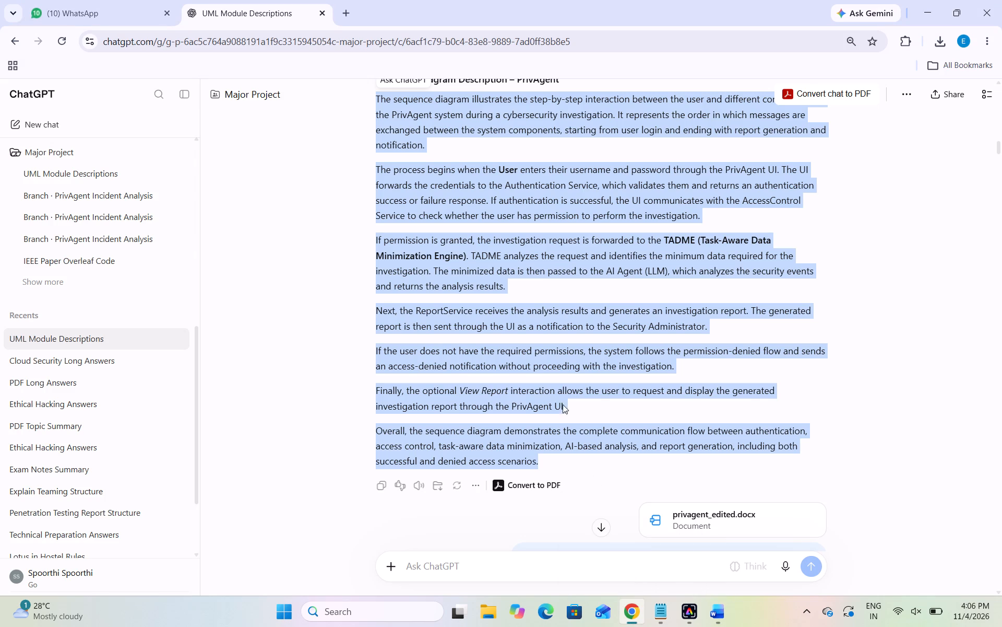
click(557, 374)
scroll(557, 374, down, 7)
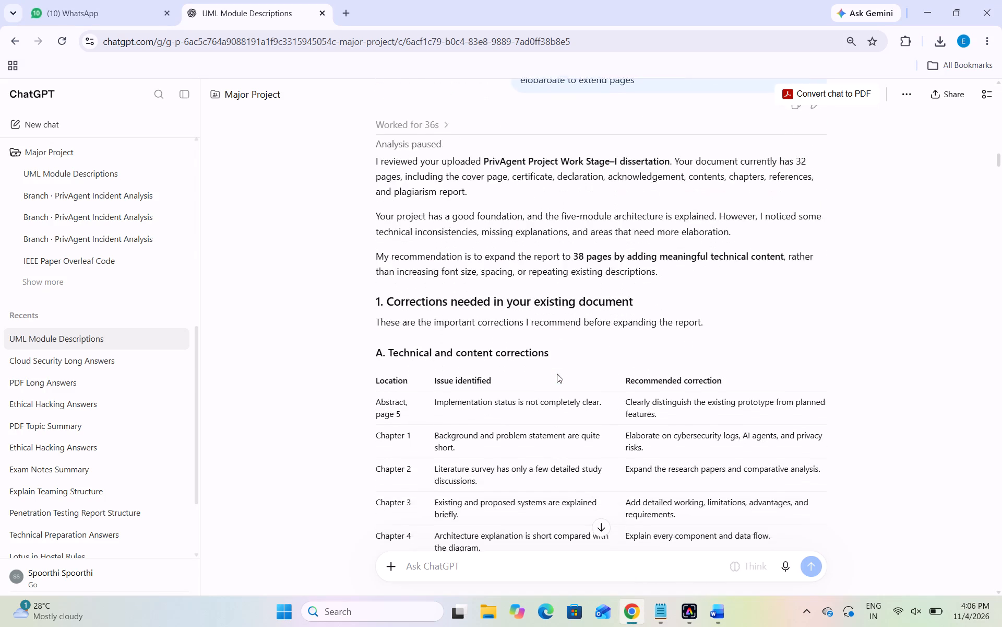
scroll(557, 374, down, 18)
scroll(581, 332, up, 1)
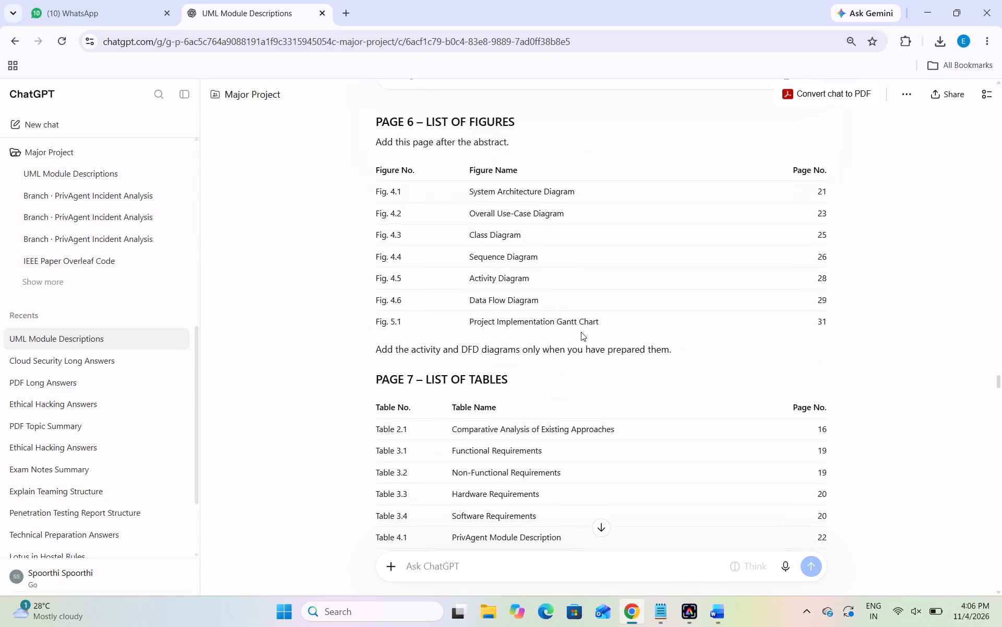
scroll(581, 332, up, 3)
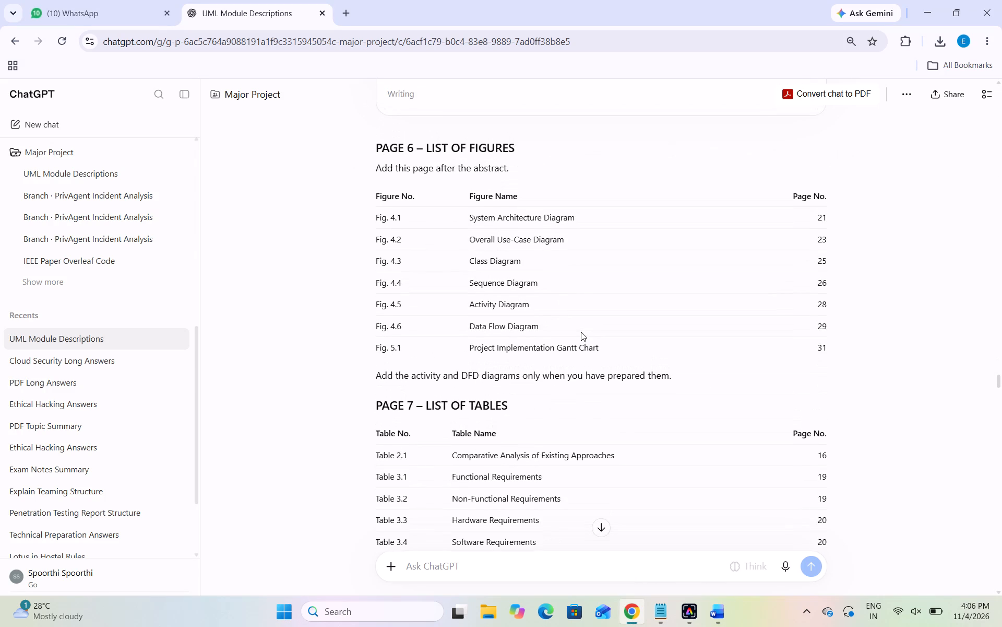
scroll(581, 332, up, 1)
scroll(575, 271, up, 1)
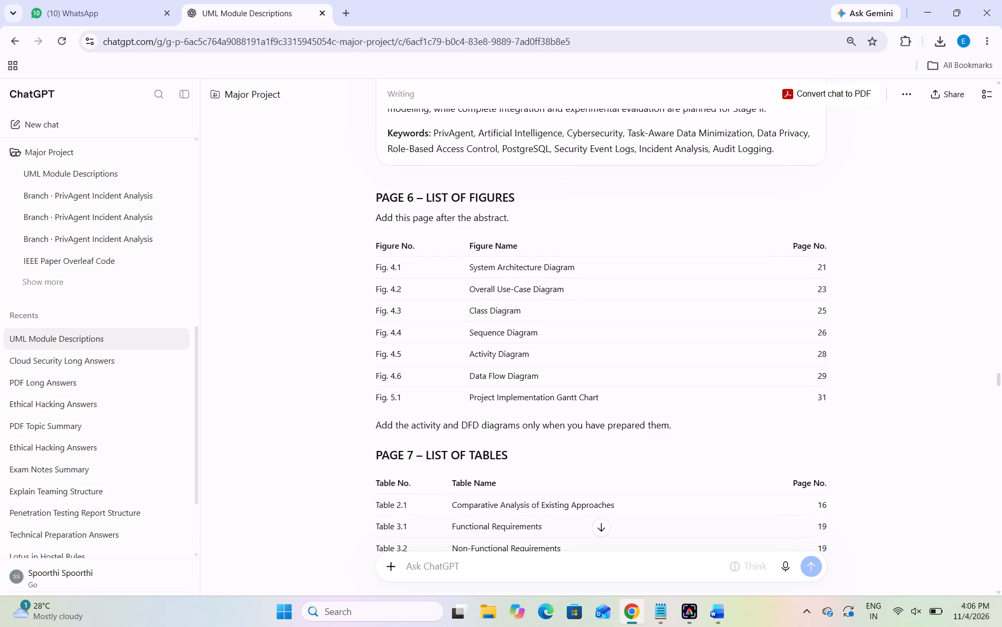
scroll(529, 270, up, 1)
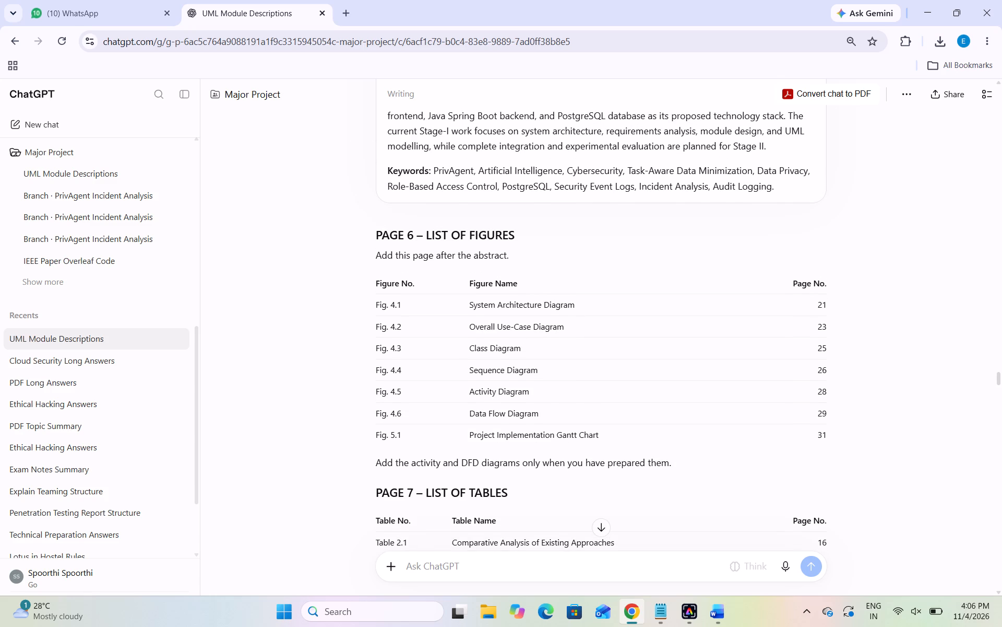
scroll(518, 350, up, 2)
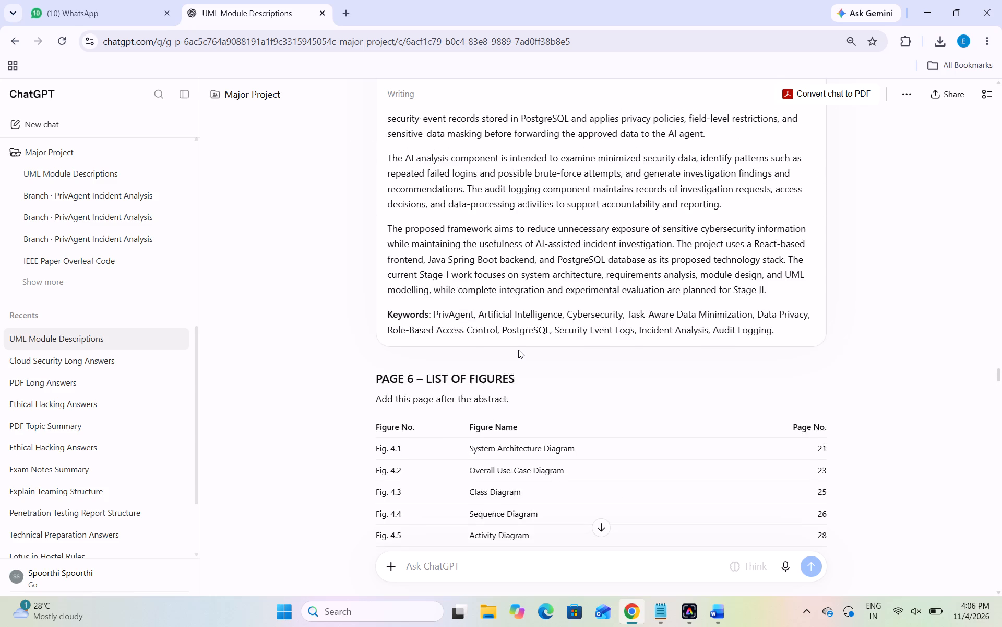
scroll(518, 350, up, 1)
scroll(563, 309, up, 3)
scroll(563, 309, down, 6)
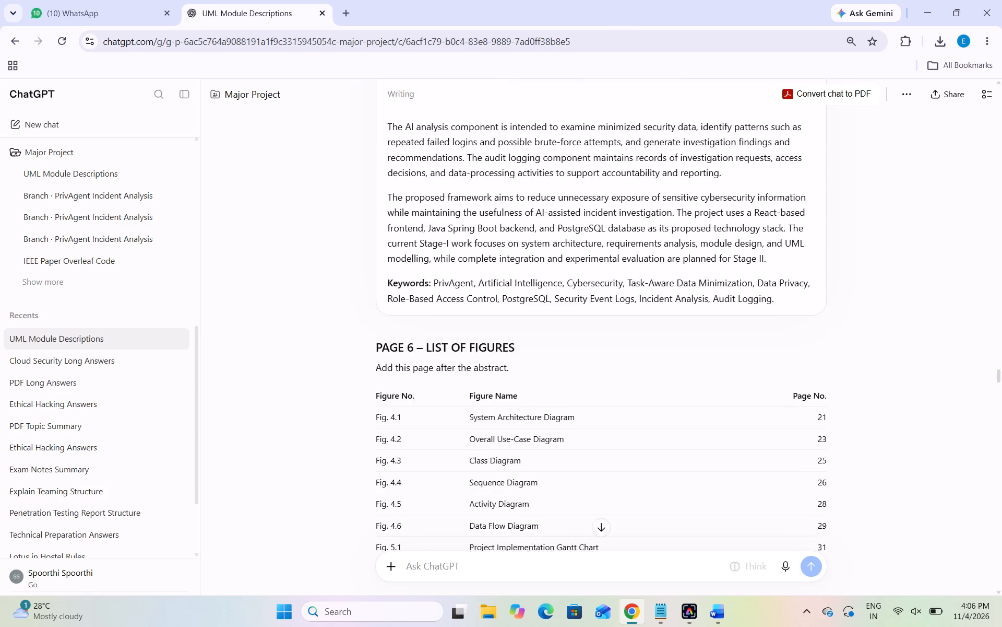
scroll(539, 449, down, 3)
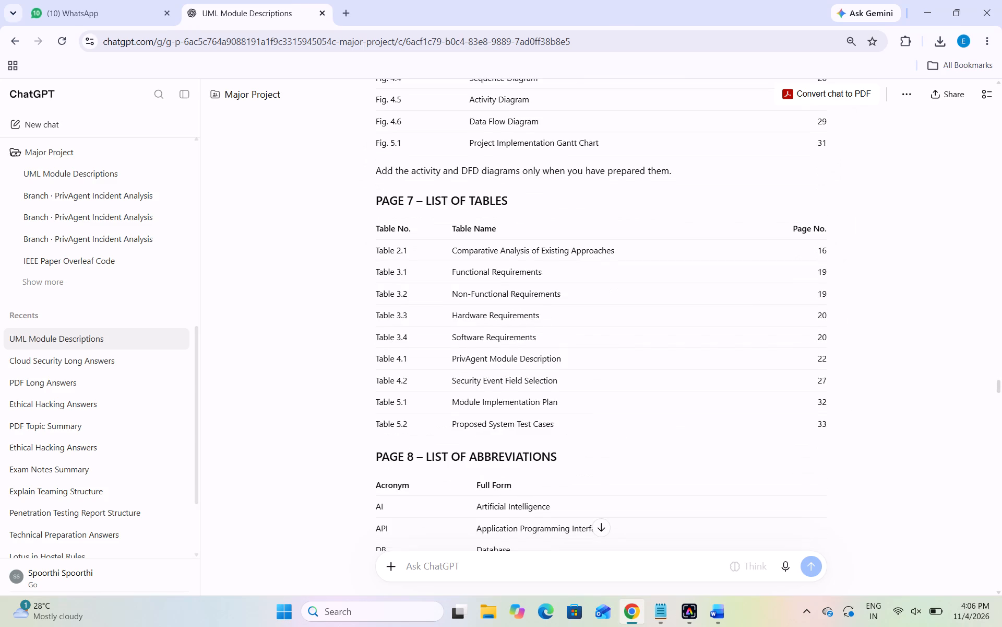
scroll(539, 449, down, 2)
Examine ChatGPT's suggested List of Figures and List of Tables entries down to the List of Abbreviations.
scroll(606, 323, up, 2)
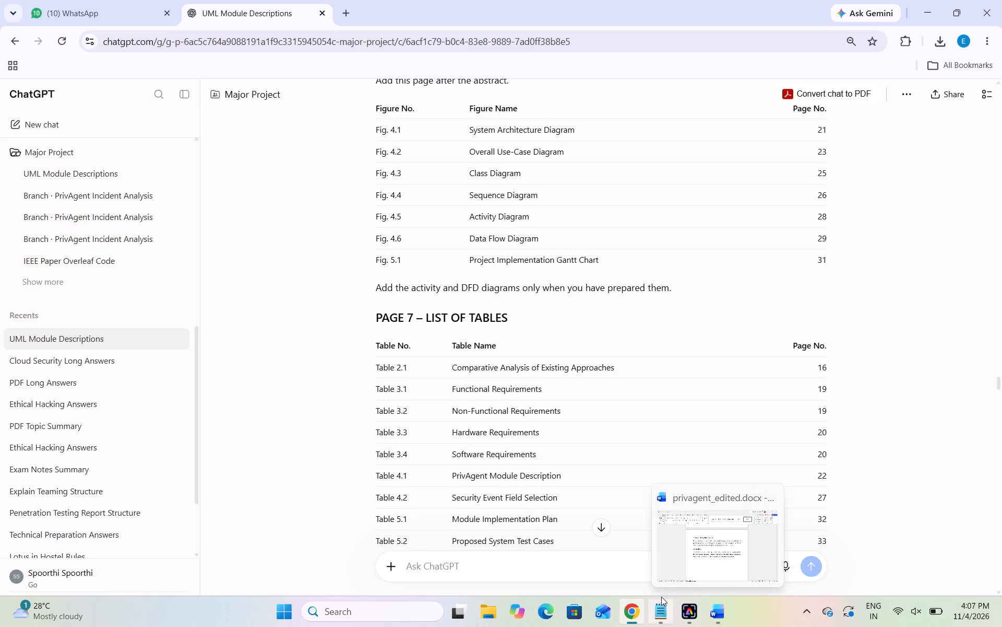
scroll(586, 438, up, 1)
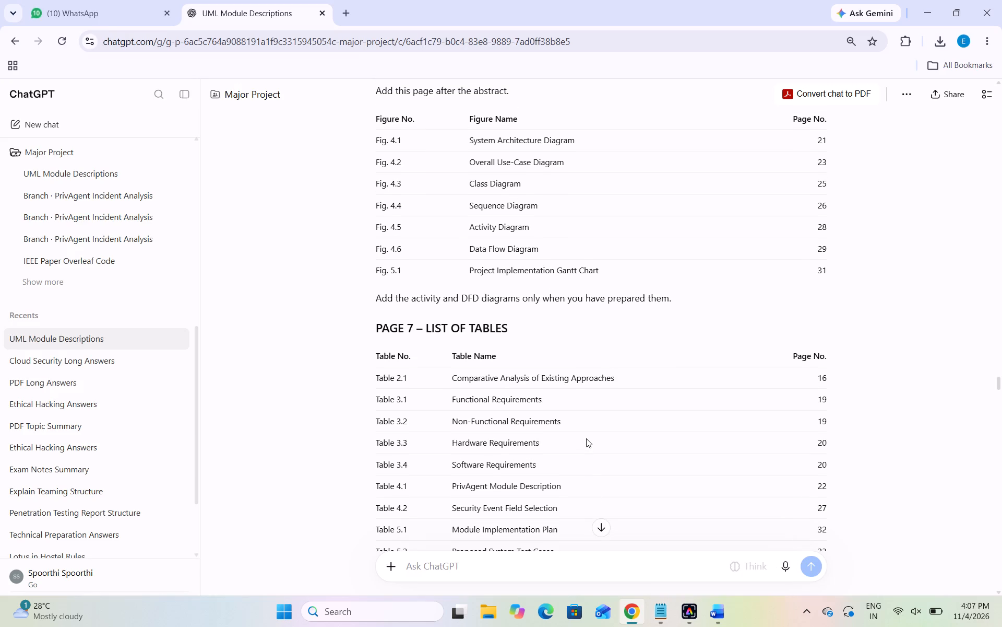
scroll(586, 438, up, 2)
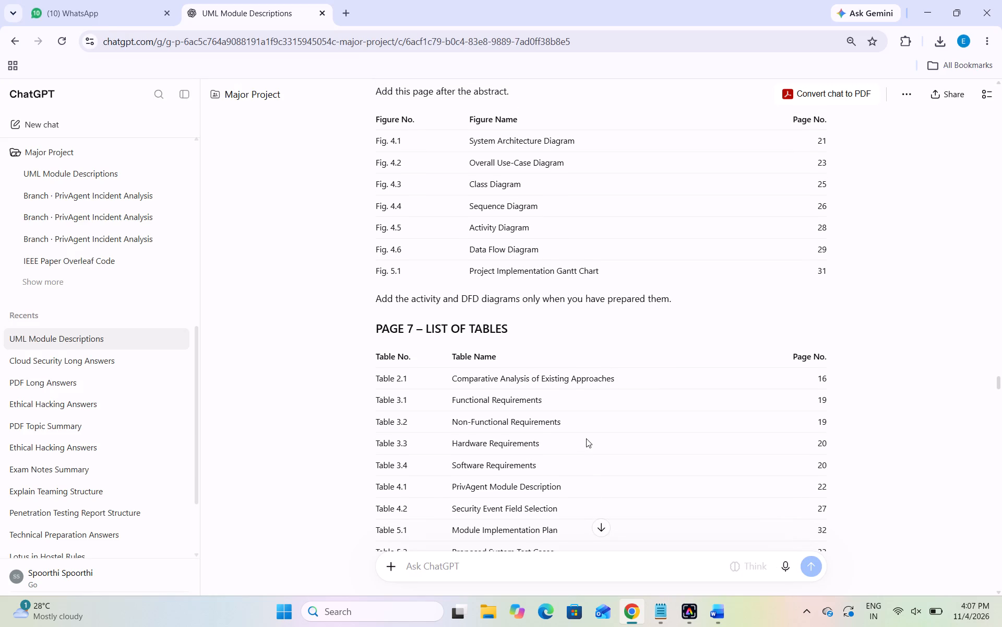
scroll(586, 438, up, 1)
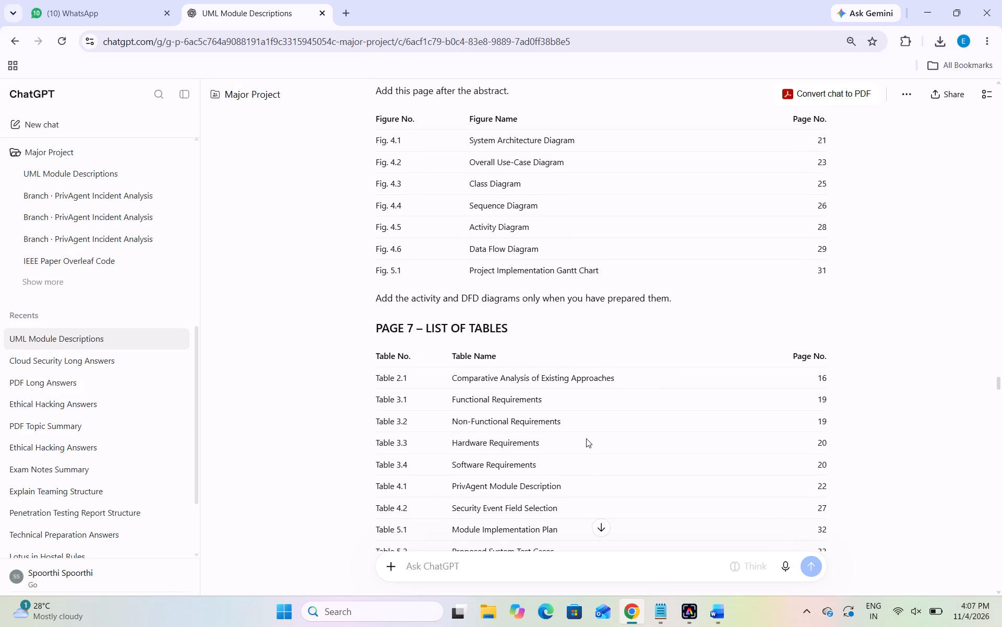
scroll(586, 438, down, 2)
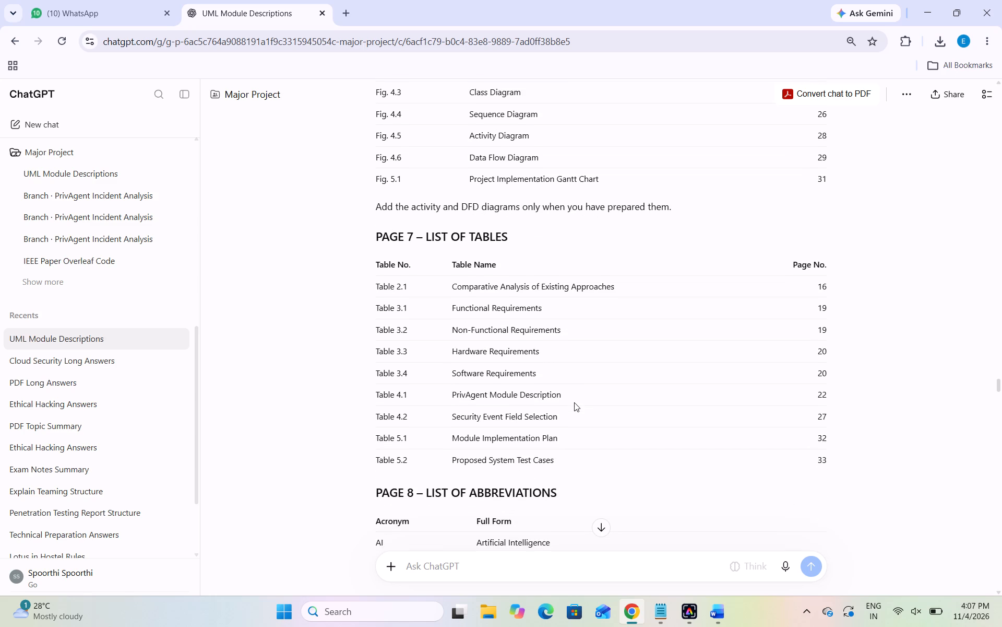
scroll(574, 402, down, 1)
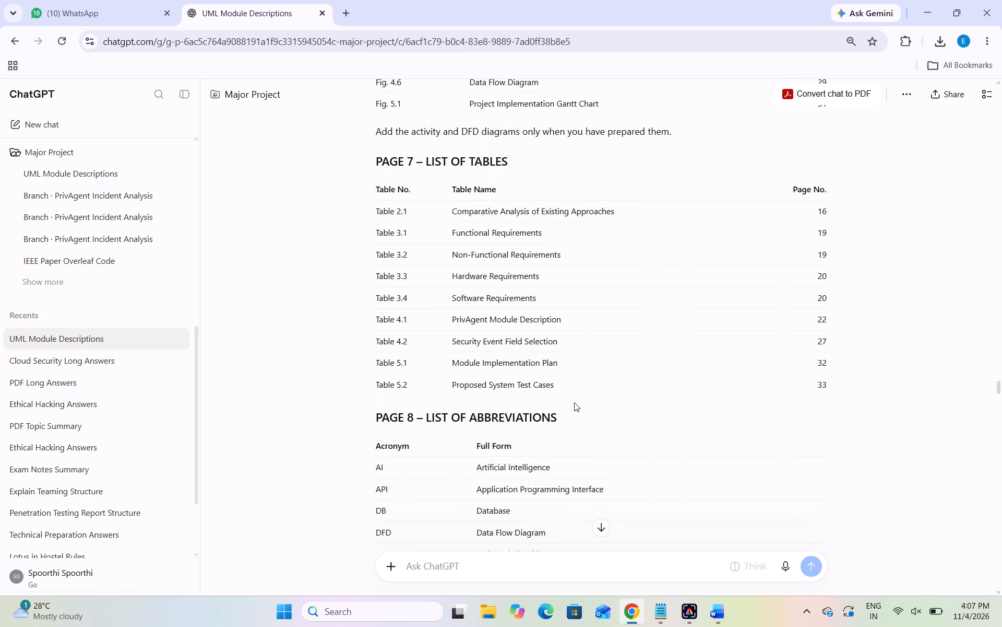
scroll(574, 402, down, 2)
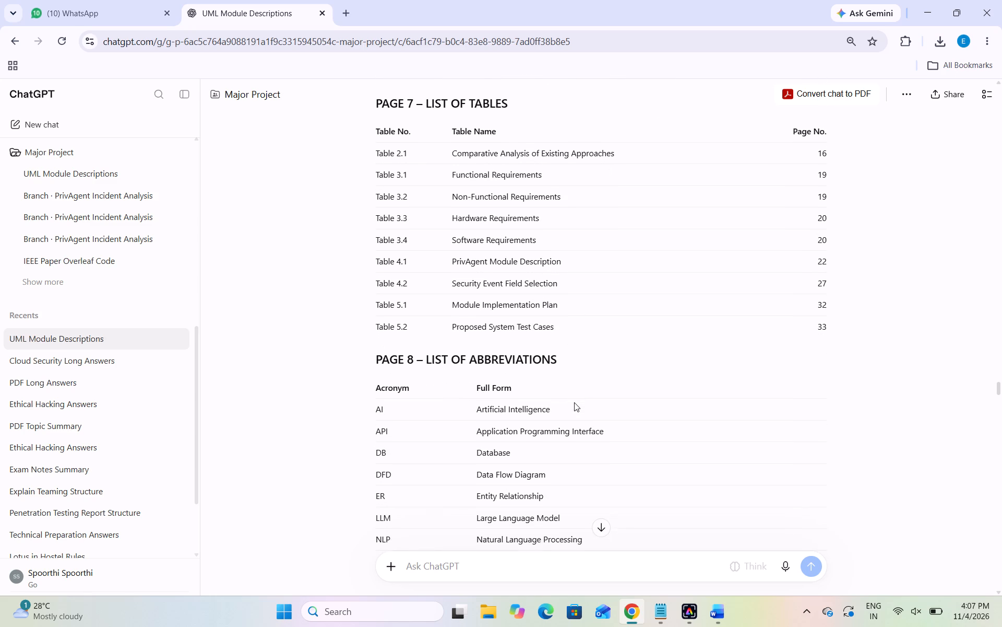
scroll(574, 402, down, 1)
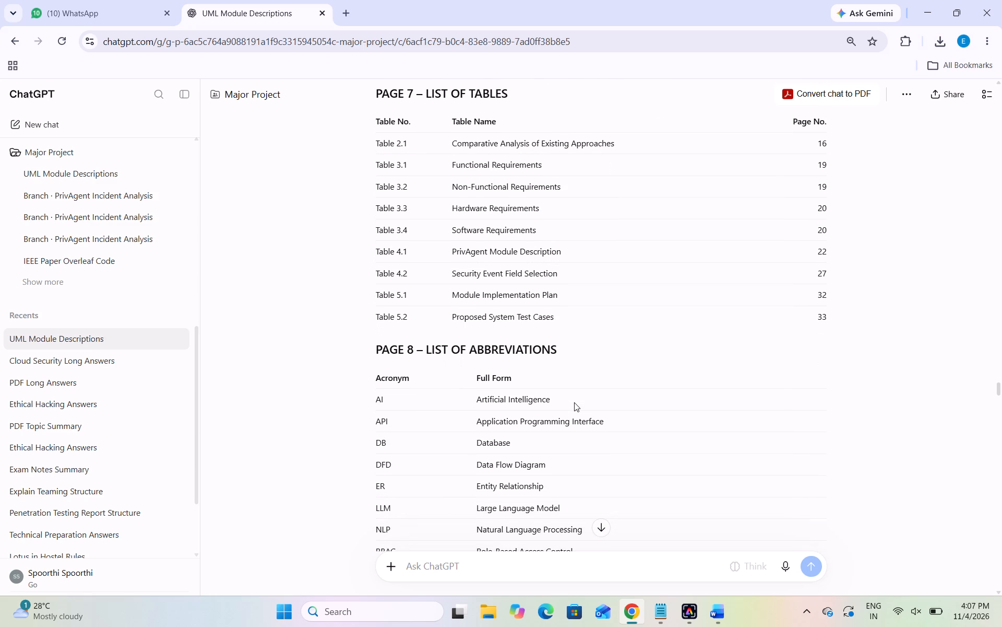
scroll(574, 402, down, 4)
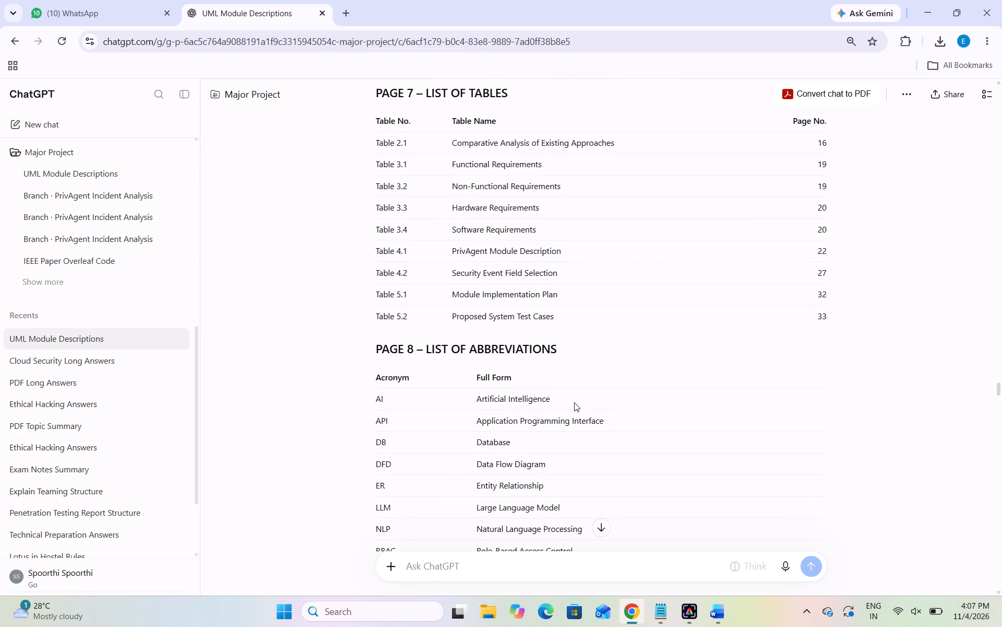
scroll(574, 402, down, 1)
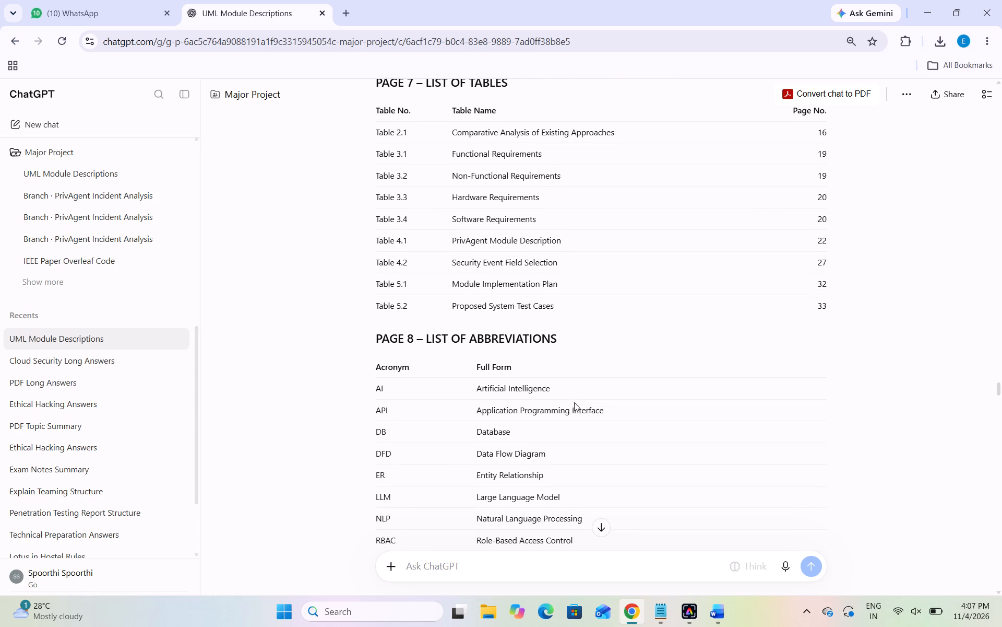
scroll(574, 402, down, 2)
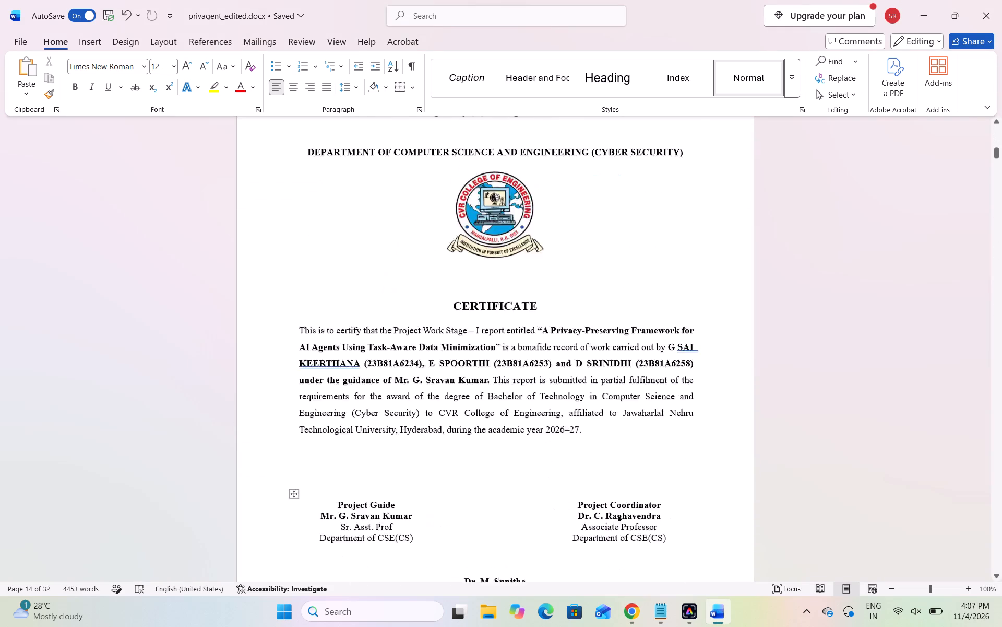
scroll(562, 336, down, 3)
scroll(517, 379, down, 6)
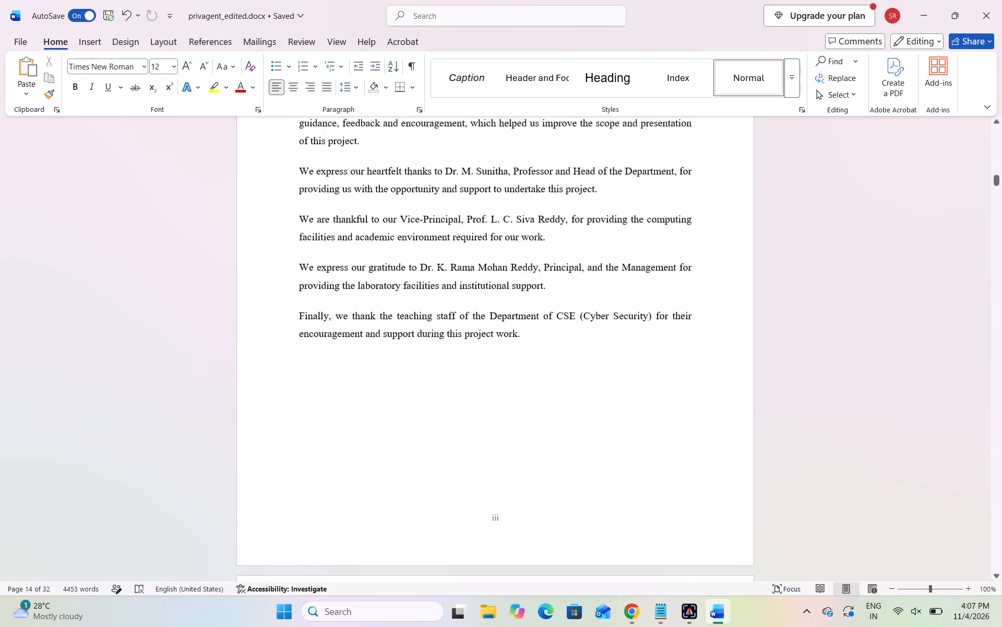
scroll(477, 416, down, 5)
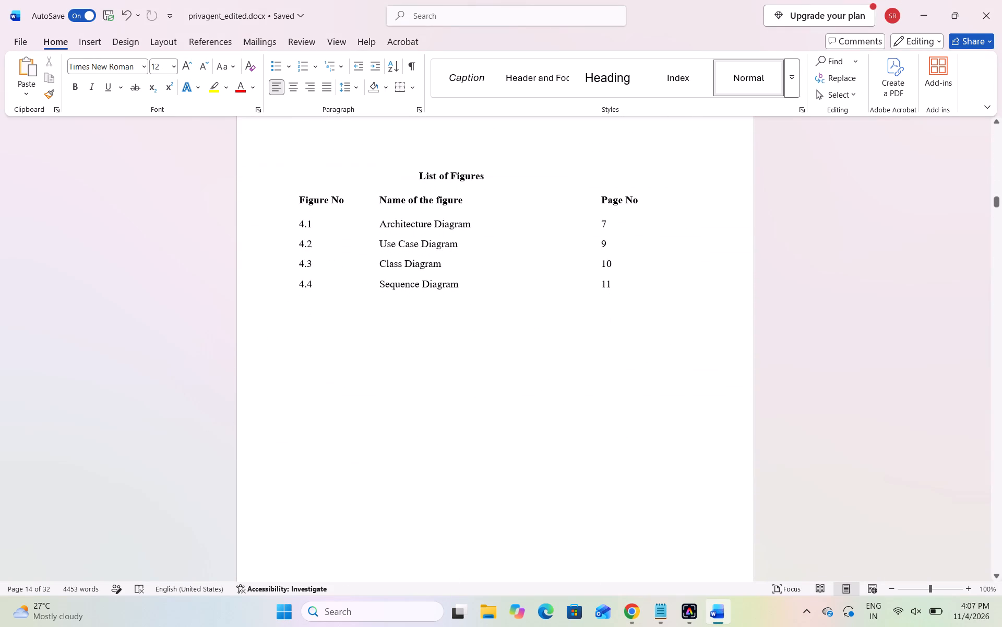
scroll(511, 358, down, 3)
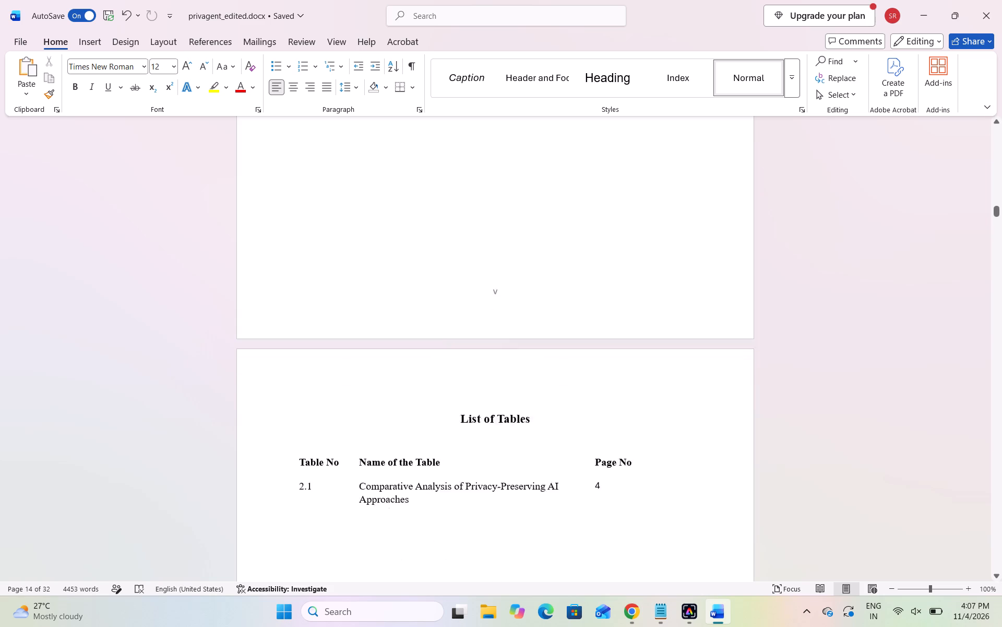
scroll(511, 358, down, 4)
click(526, 352)
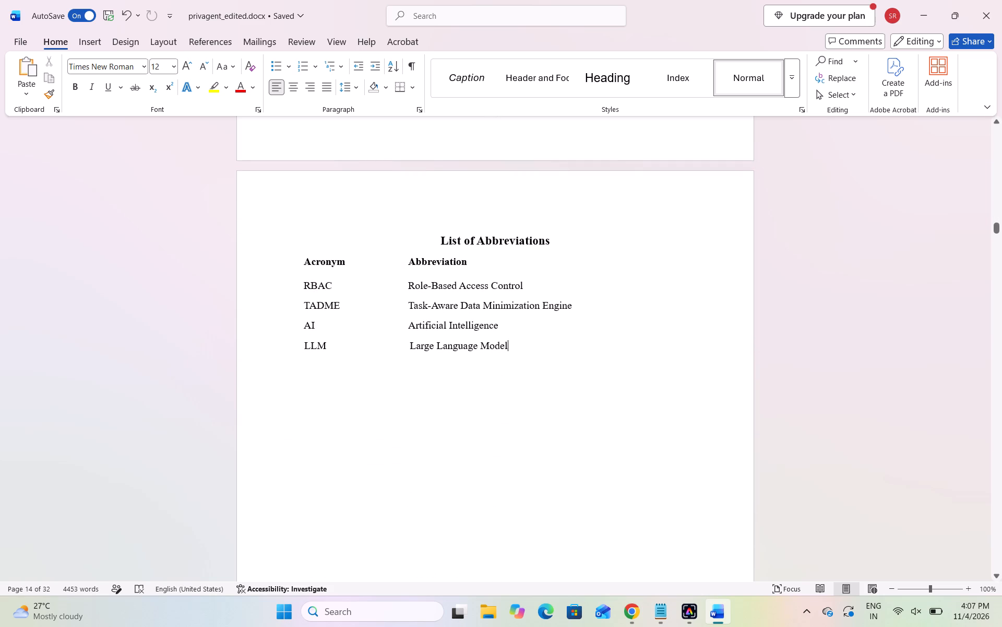
drag(524, 351, 327, 284)
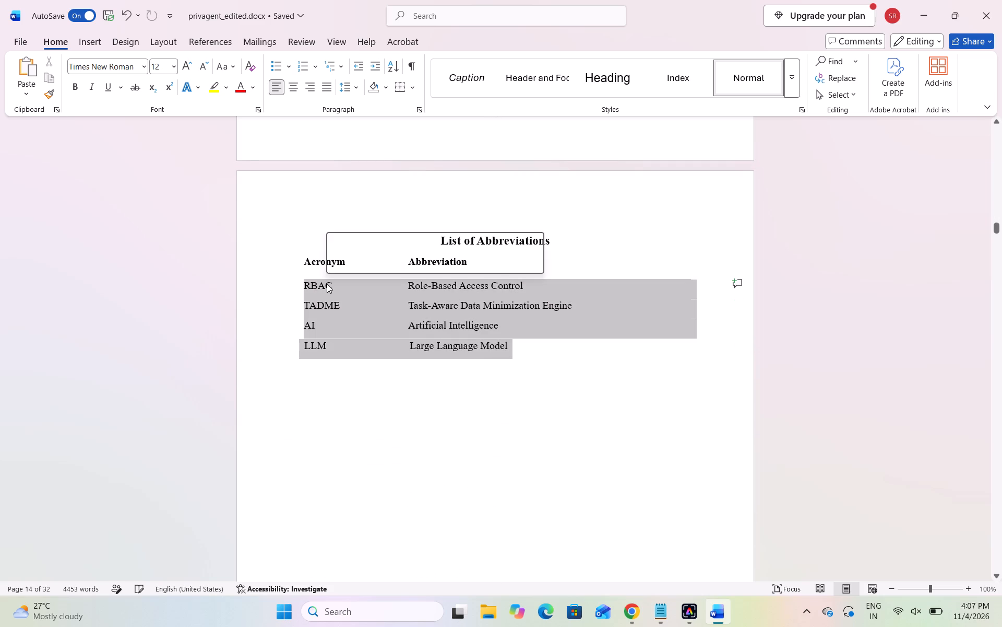
key(BackSpace)
key(ctrl+v)
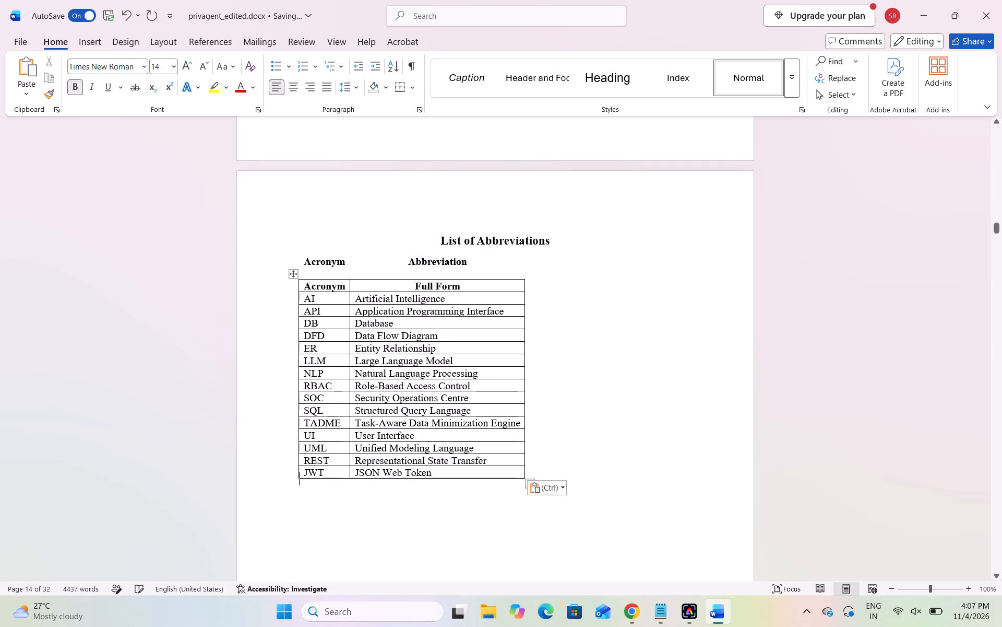
Delete the duplicate Acronym and Full Form header row from the pasted abbreviations table.
click(524, 479)
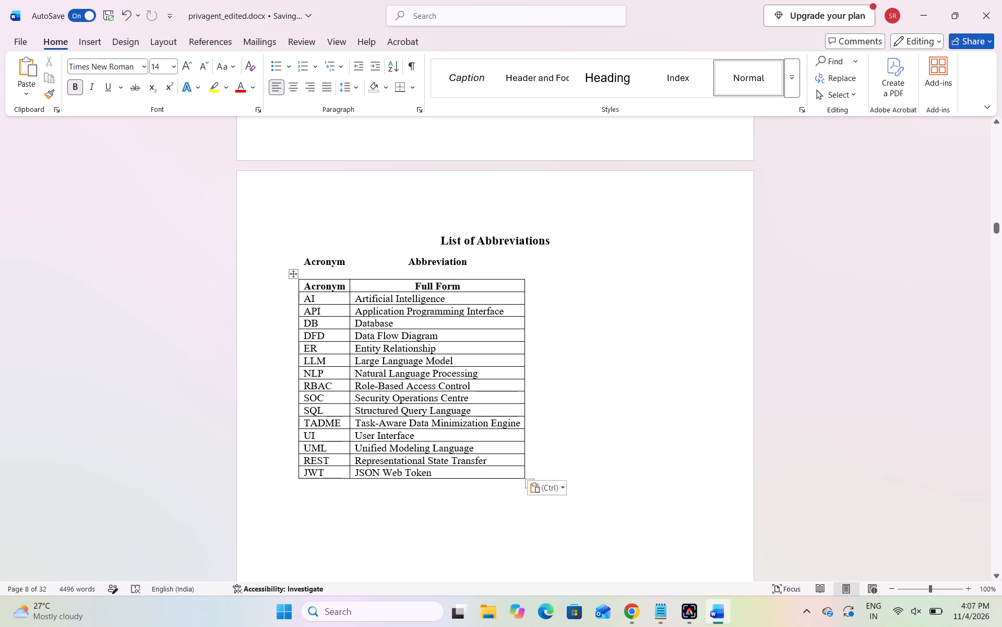
click(452, 369)
scroll(466, 346, down, 2)
click(415, 343)
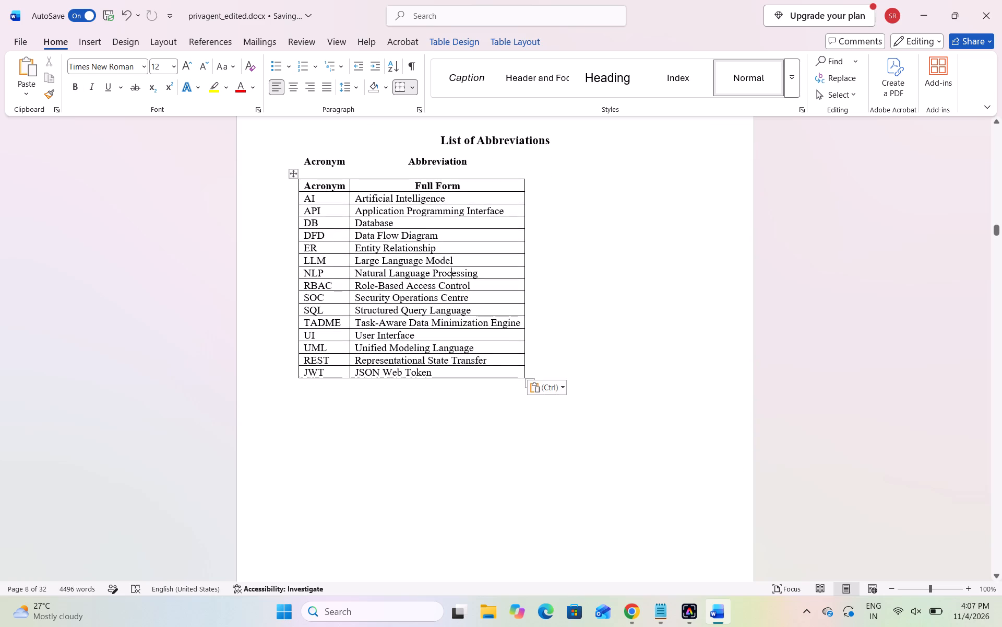
click(468, 183)
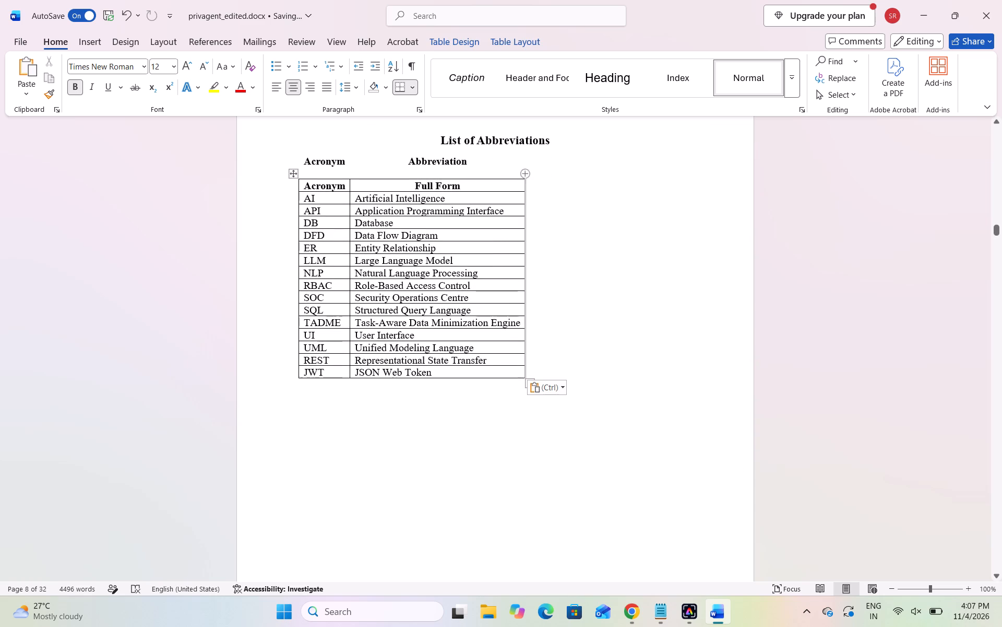
drag(530, 183, 321, 181)
key(BackSpace)
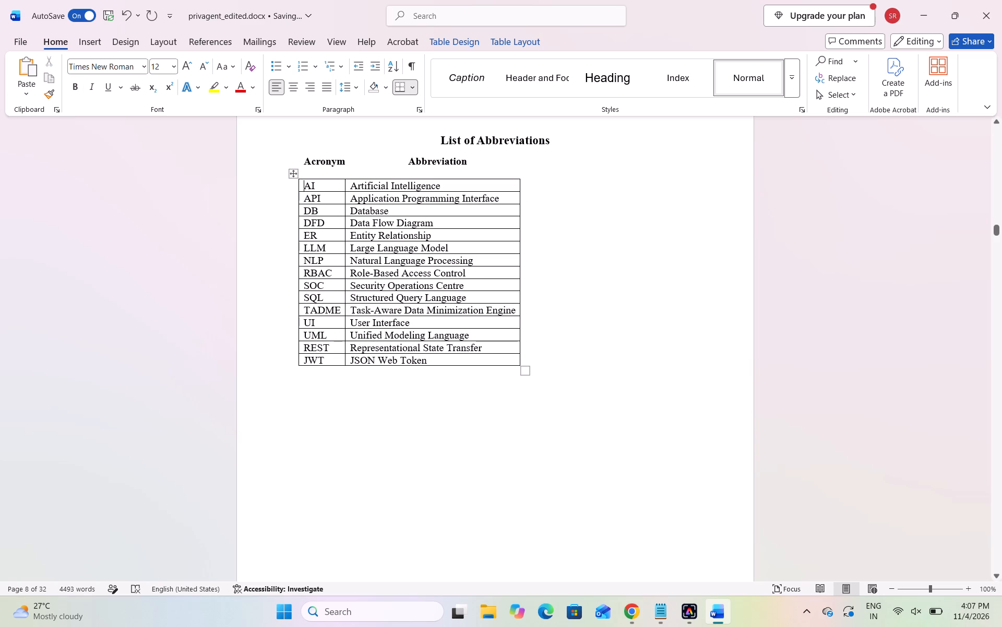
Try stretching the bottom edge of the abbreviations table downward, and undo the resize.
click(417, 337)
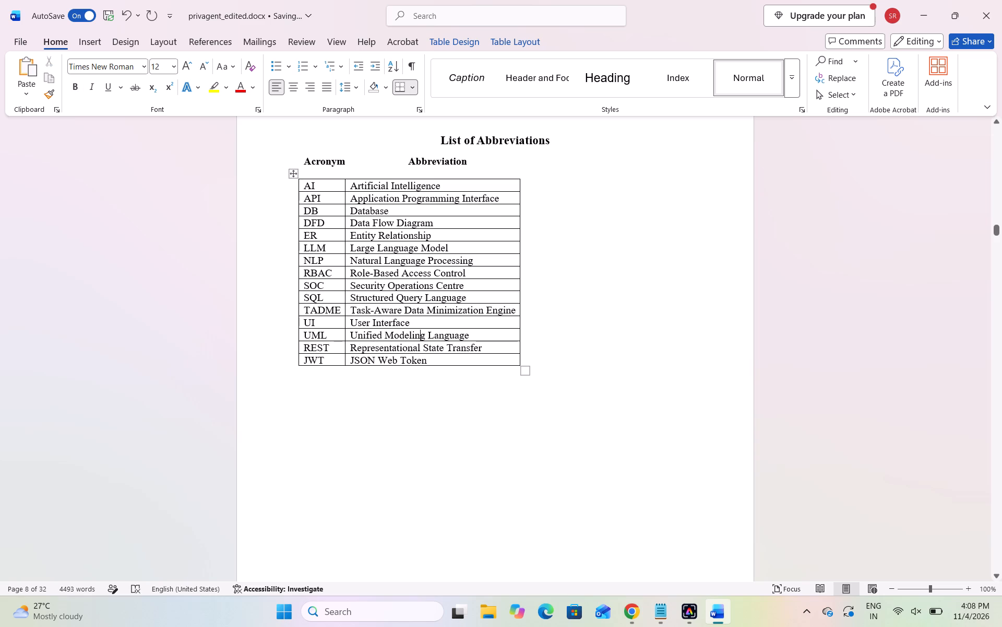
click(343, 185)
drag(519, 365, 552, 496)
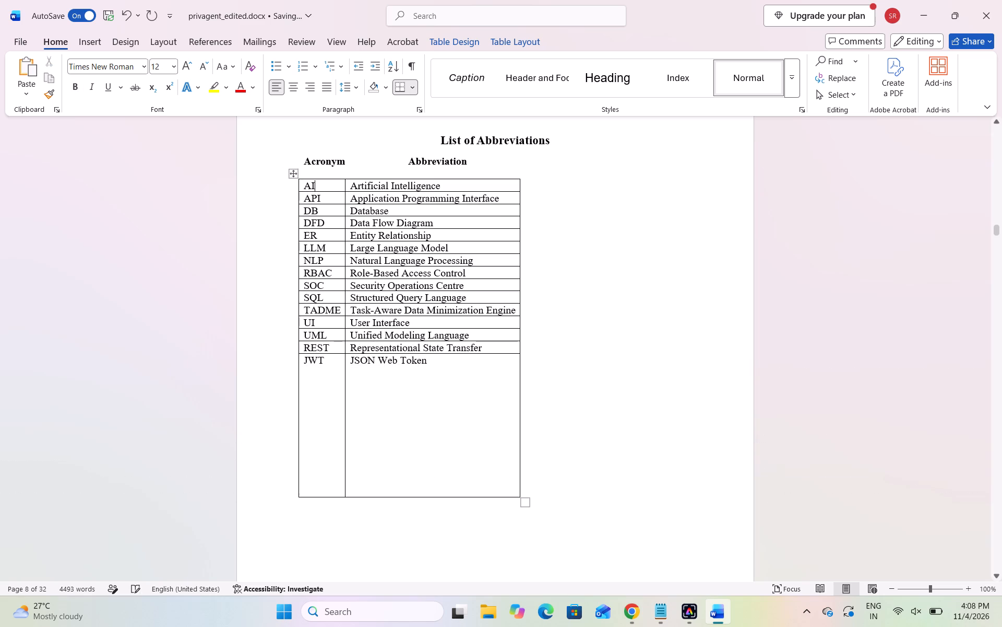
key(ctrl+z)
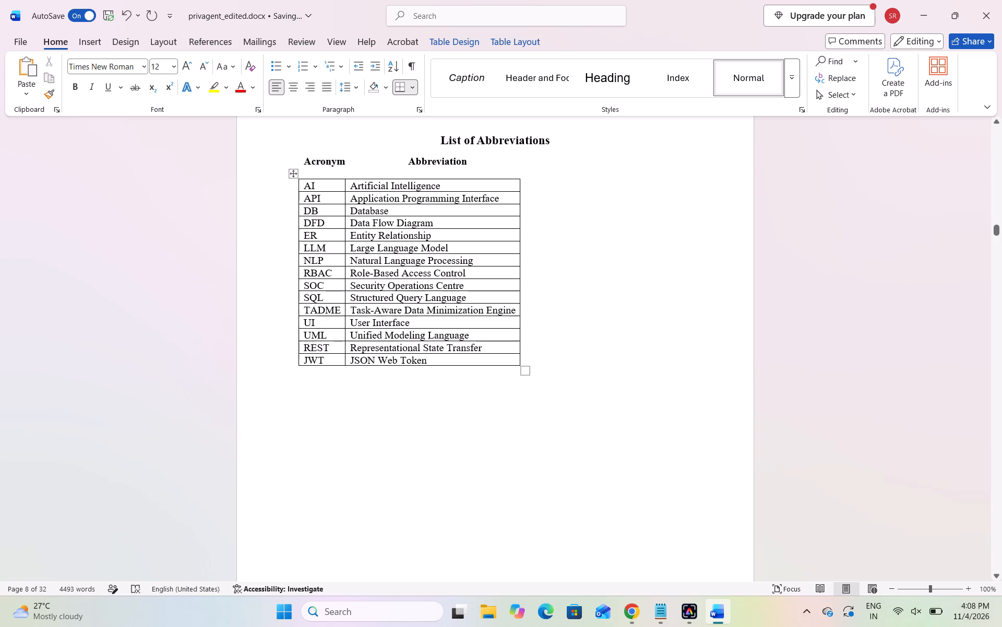
Remove all borders from the abbreviations table, from the AI row to the JWT row.
click(424, 272)
key(ctrl+a)
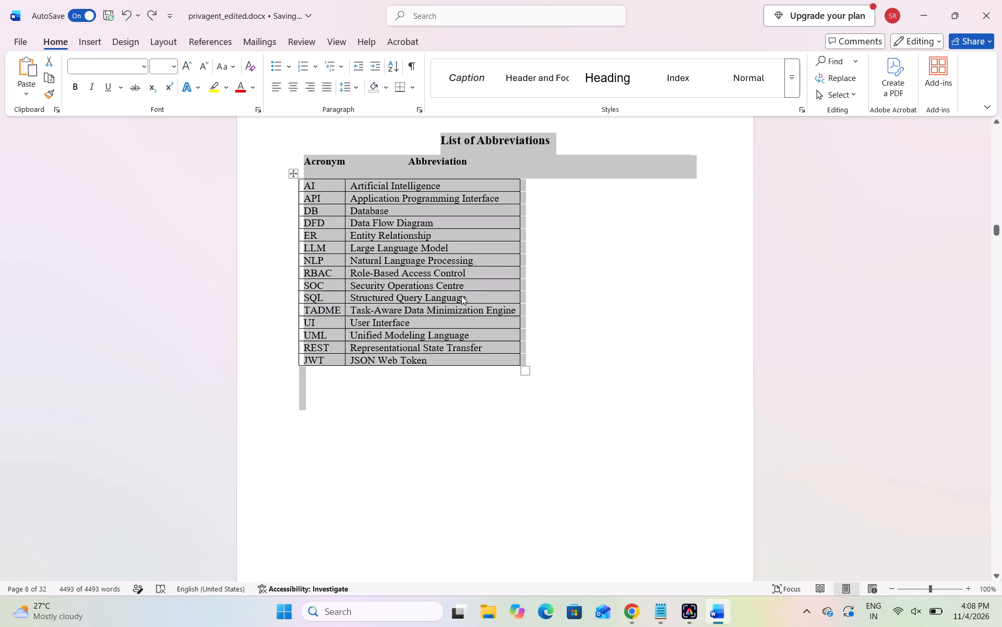
click(461, 295)
drag(455, 360, 302, 188)
right_click(395, 275)
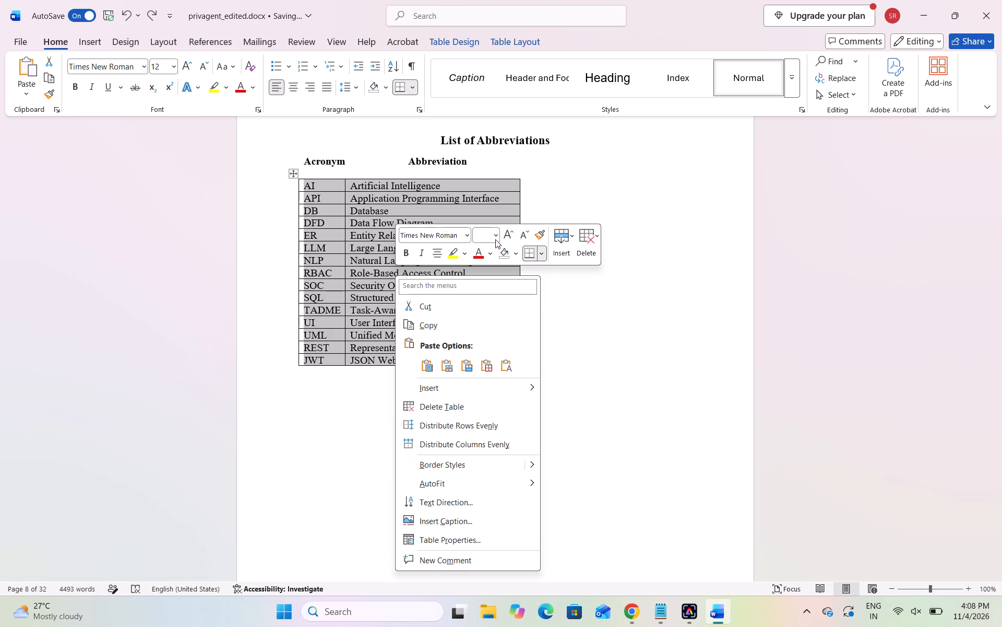
click(543, 256)
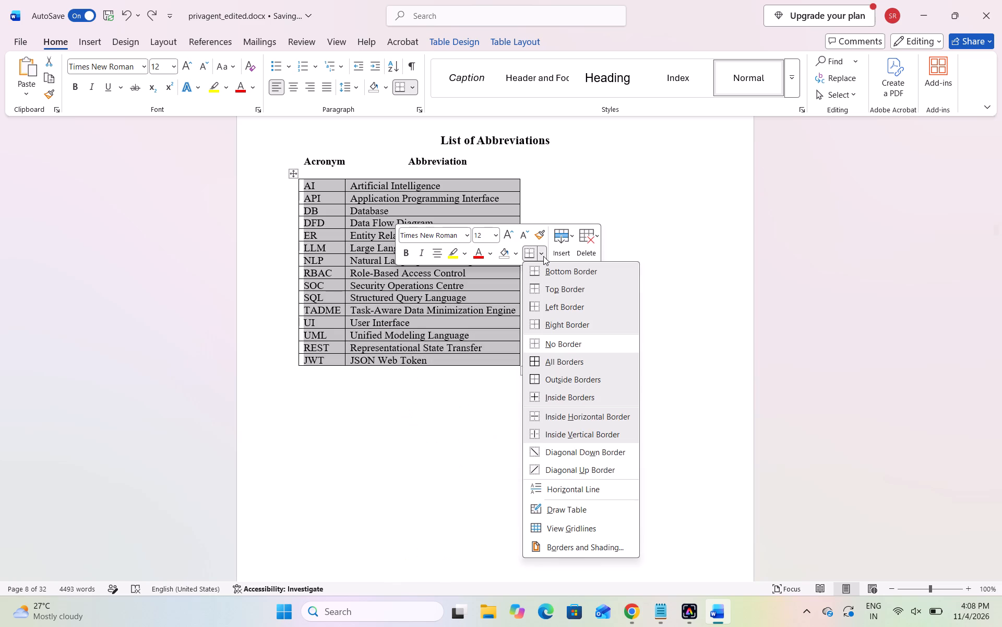
click(582, 343)
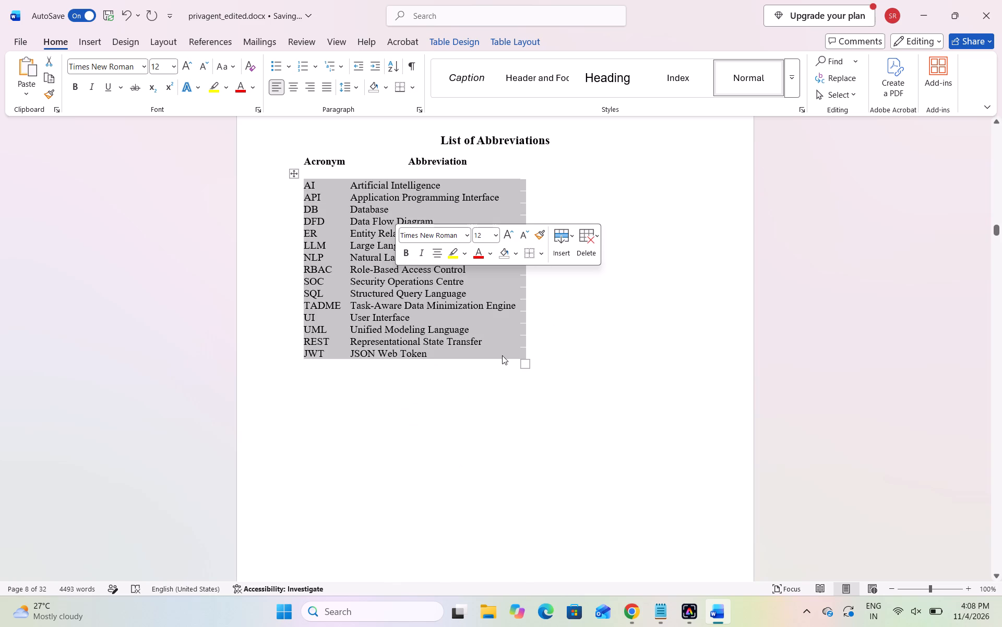
click(502, 355)
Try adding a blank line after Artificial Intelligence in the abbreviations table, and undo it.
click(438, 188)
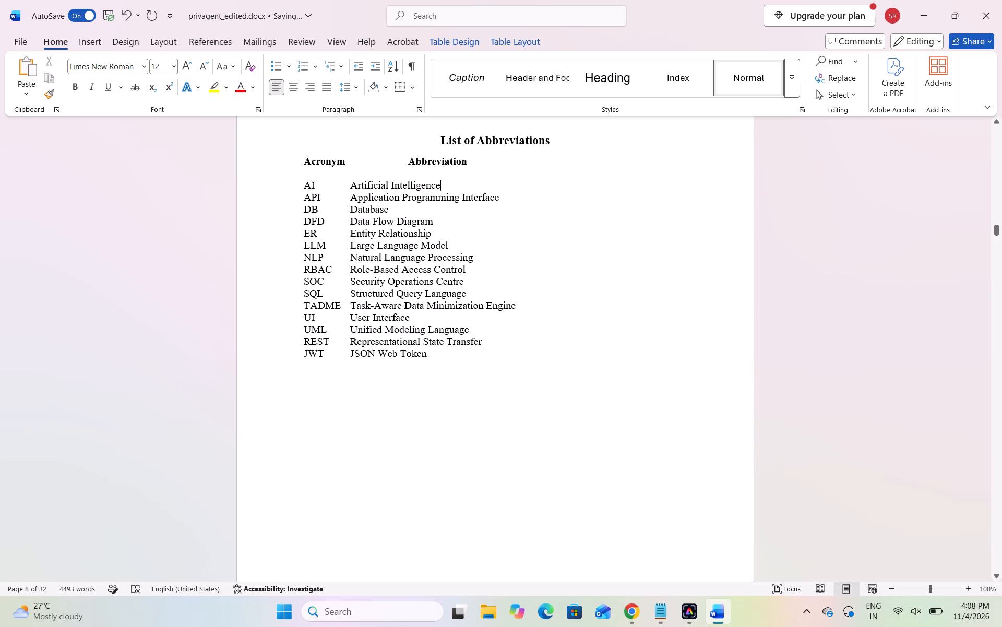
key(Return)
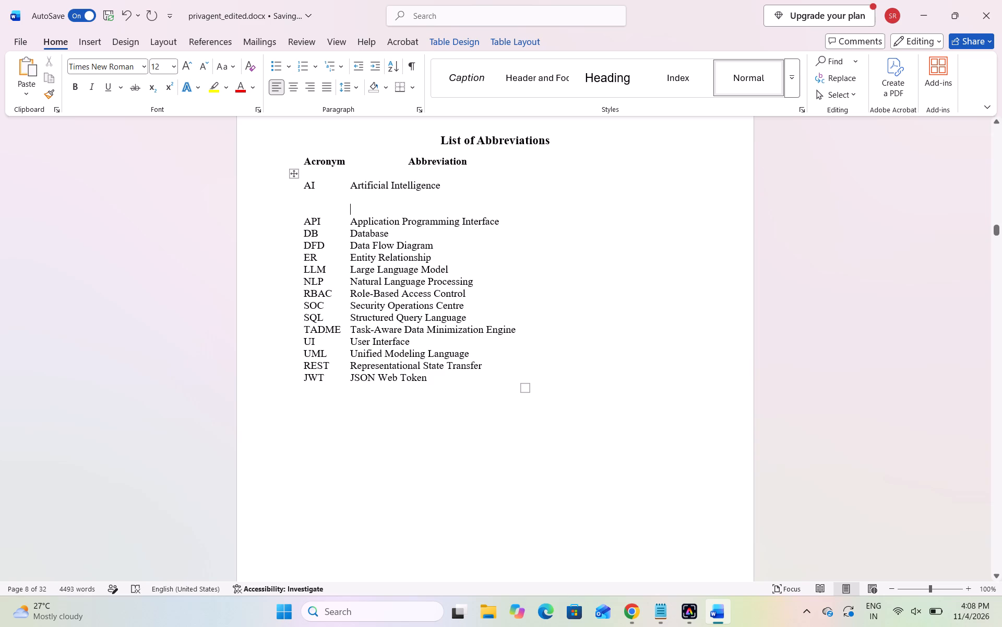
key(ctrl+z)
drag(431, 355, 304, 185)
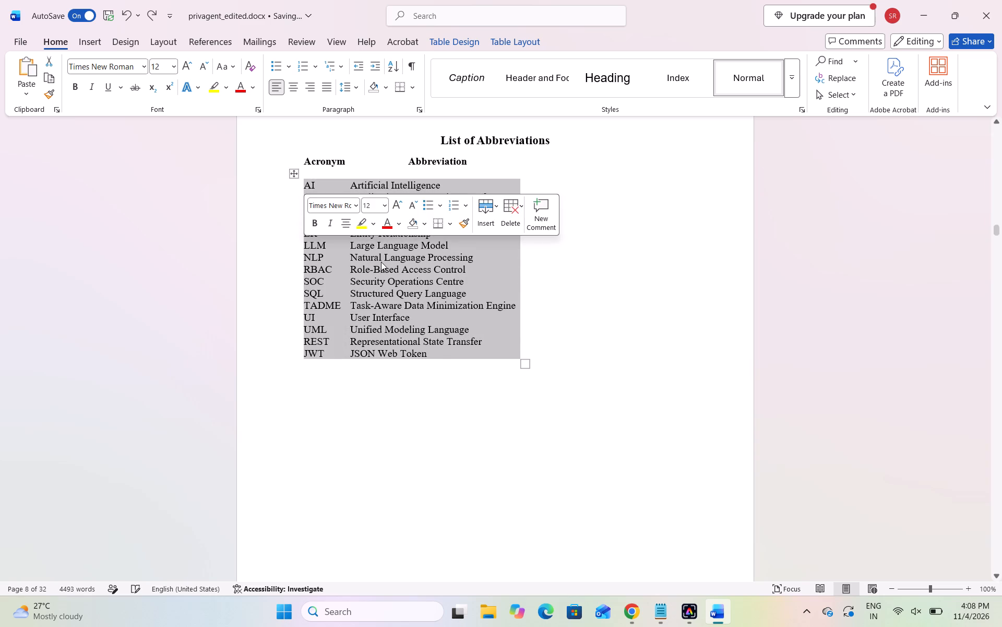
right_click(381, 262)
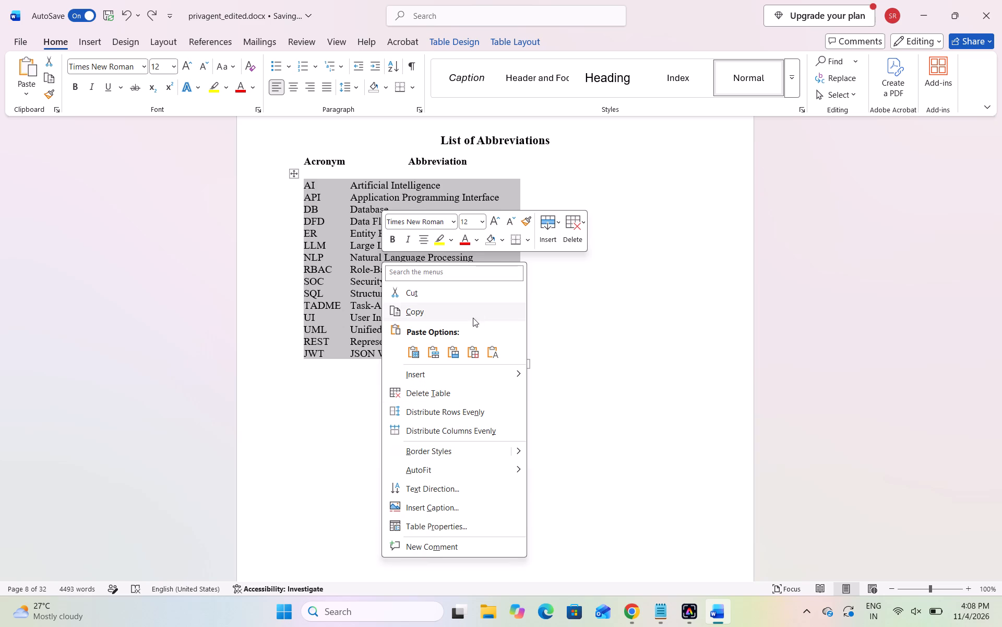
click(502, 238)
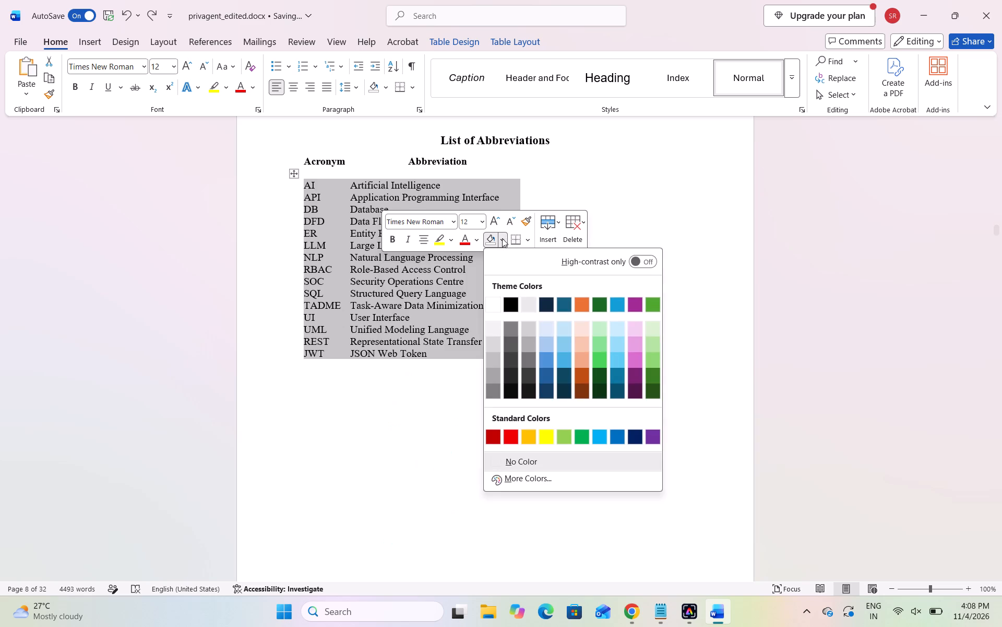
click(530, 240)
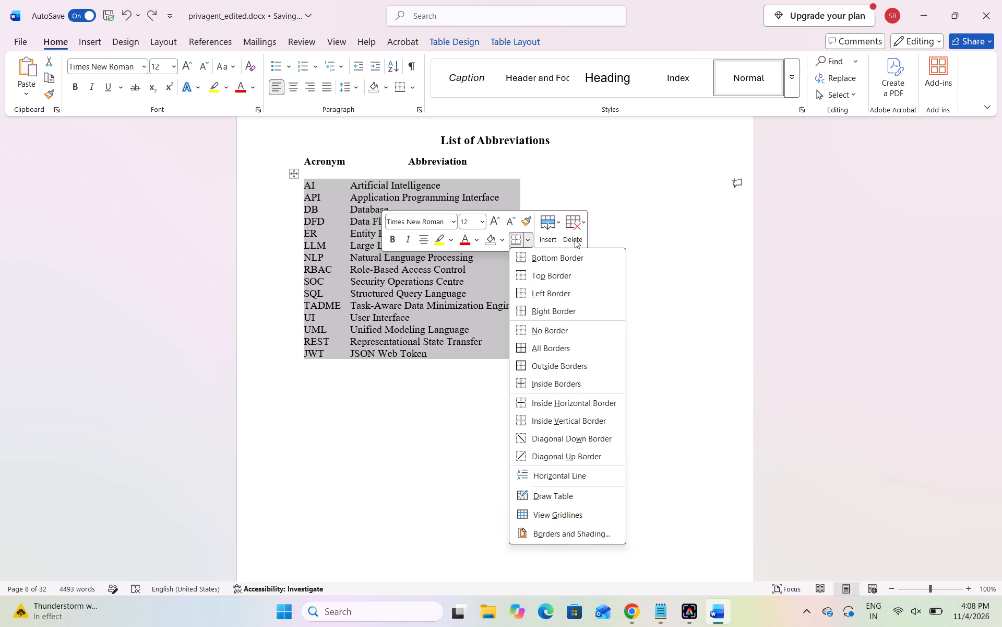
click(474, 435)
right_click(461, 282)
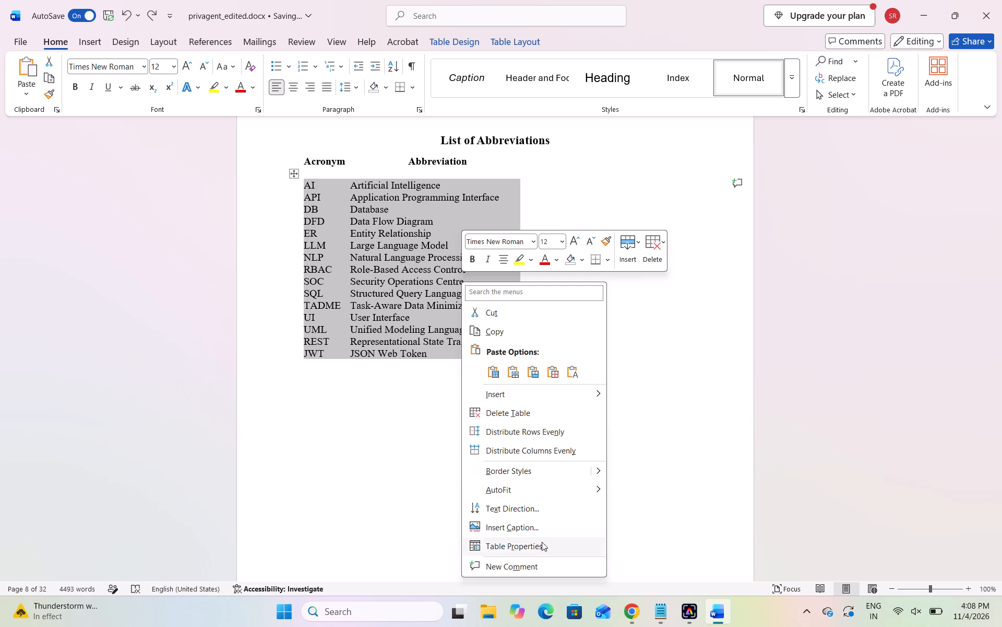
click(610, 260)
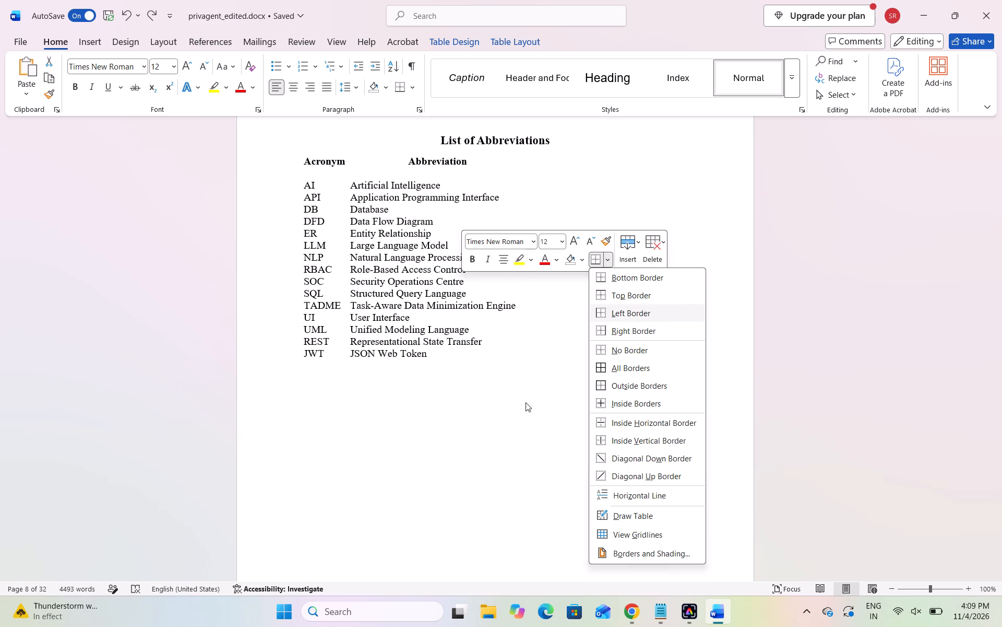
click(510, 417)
Set the line spacing of all abbreviation rows, from AI to JWT, to 1.5.
click(444, 285)
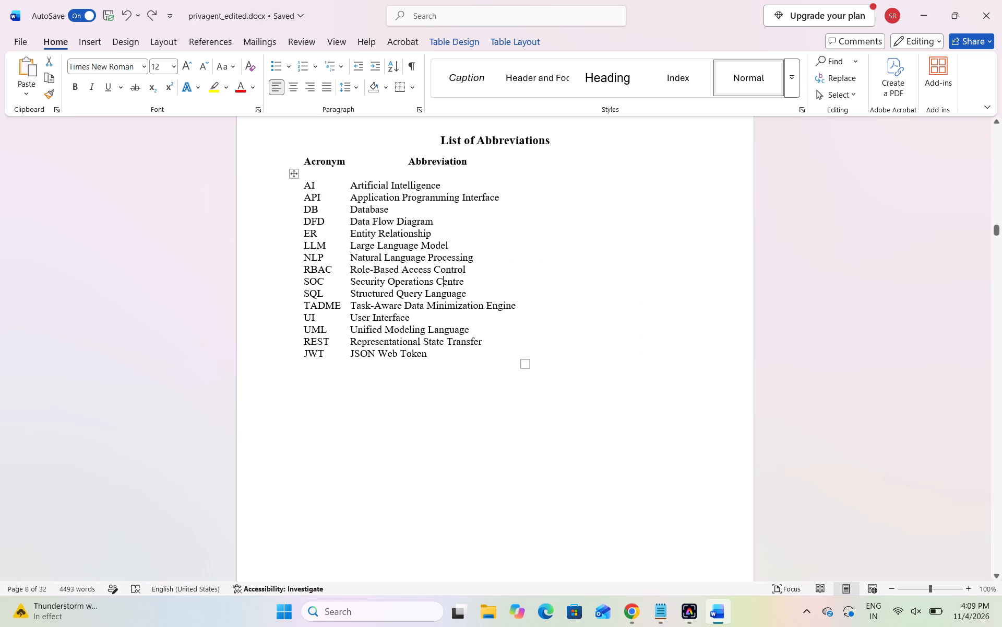
click(448, 188)
drag(434, 357, 398, 346)
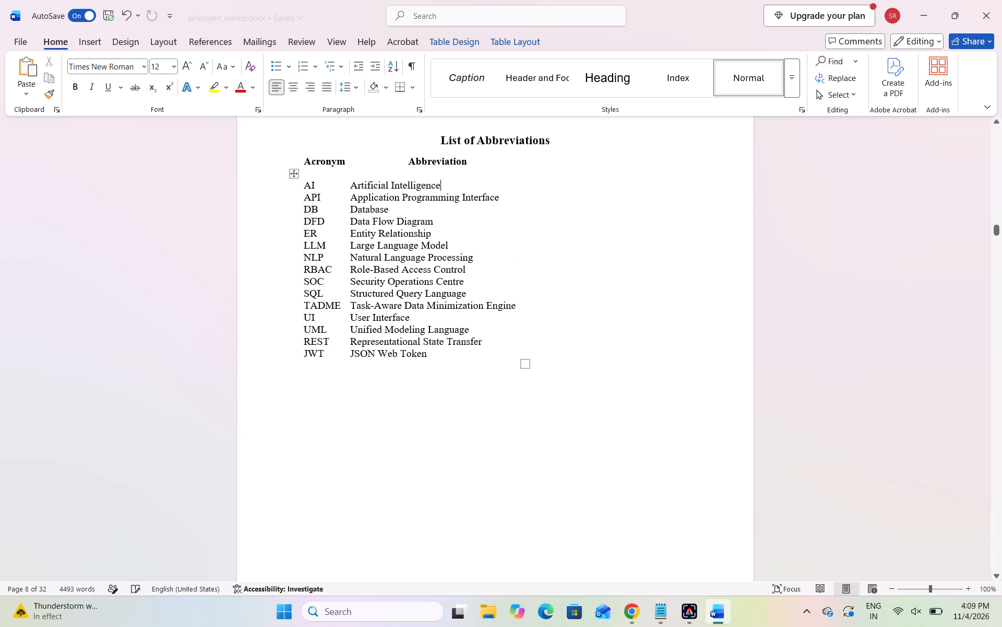
drag(433, 354, 308, 158)
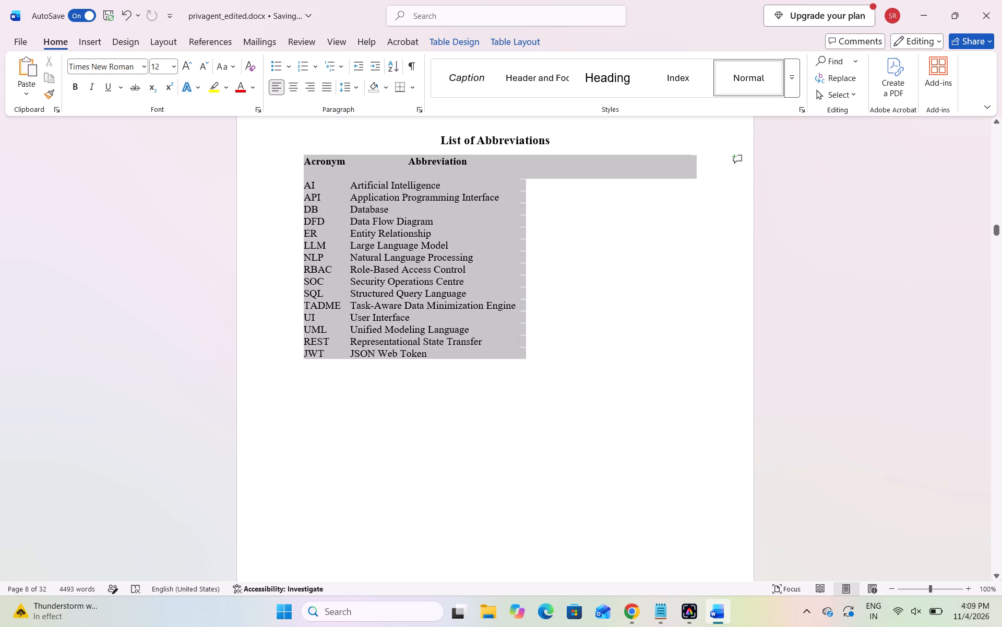
drag(308, 158, 306, 180)
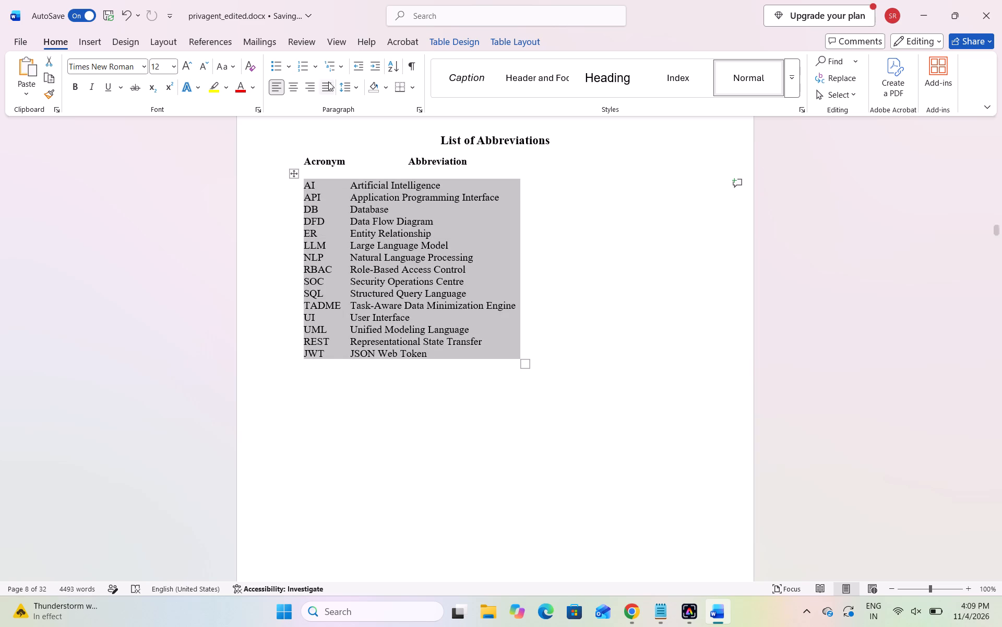
click(356, 86)
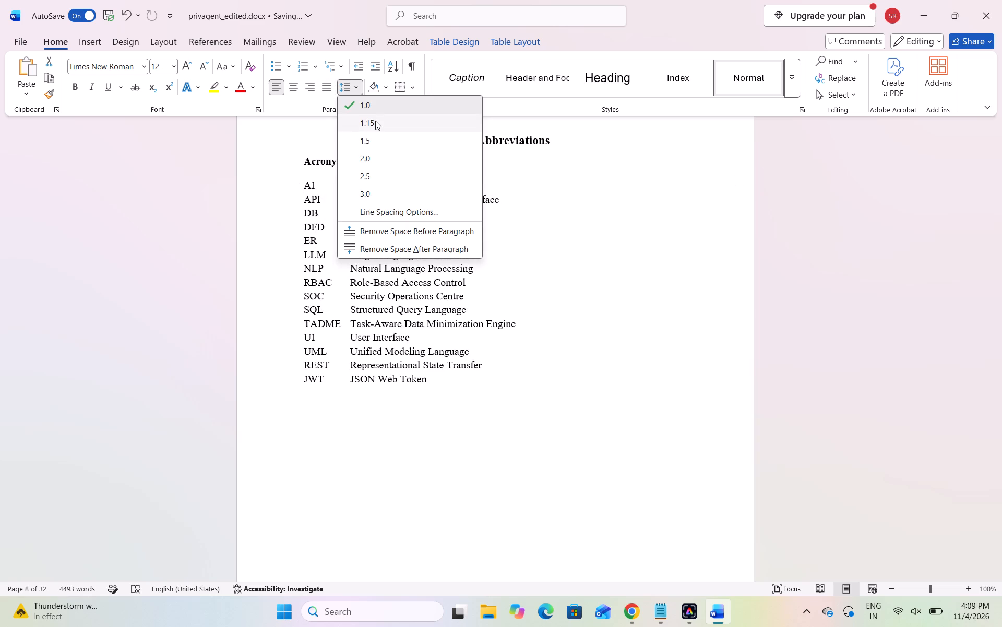
click(372, 140)
click(420, 335)
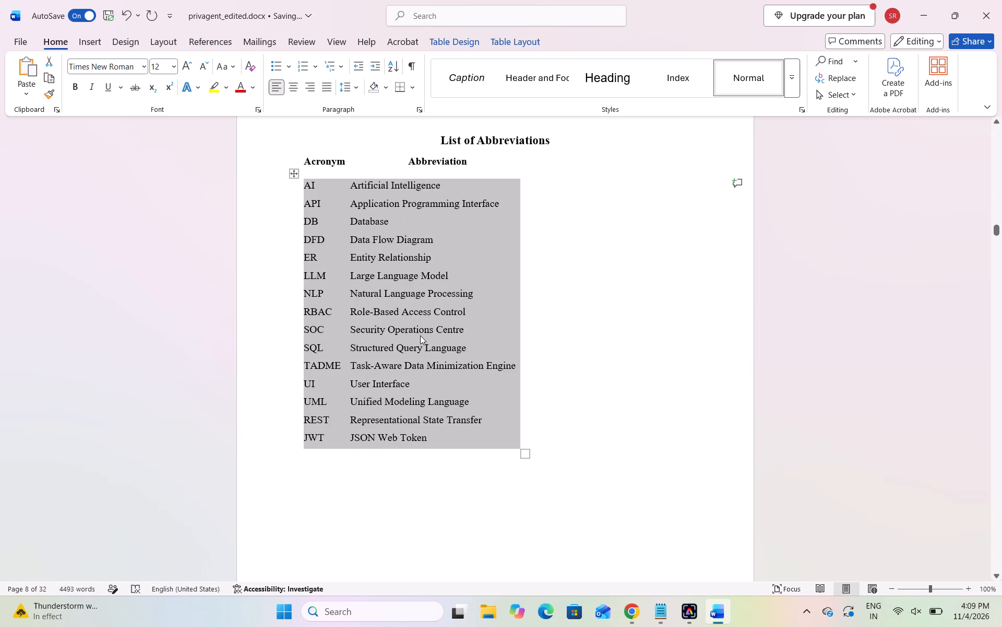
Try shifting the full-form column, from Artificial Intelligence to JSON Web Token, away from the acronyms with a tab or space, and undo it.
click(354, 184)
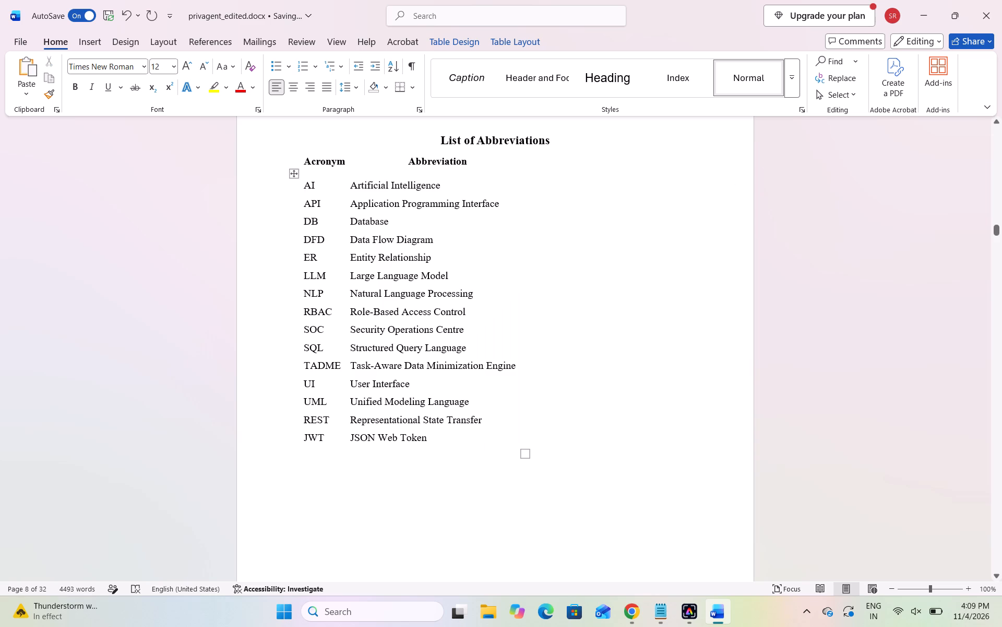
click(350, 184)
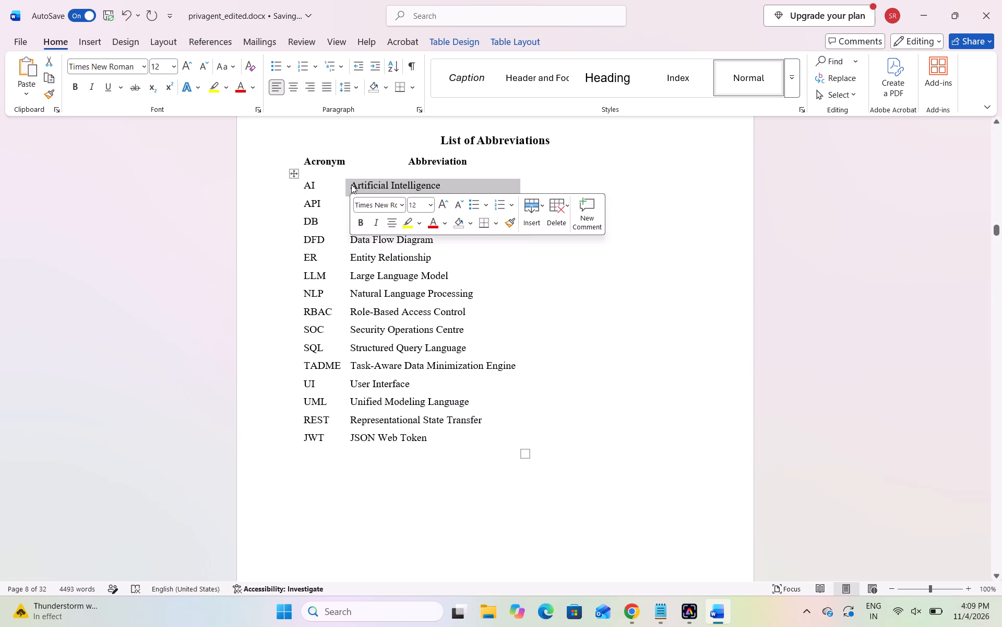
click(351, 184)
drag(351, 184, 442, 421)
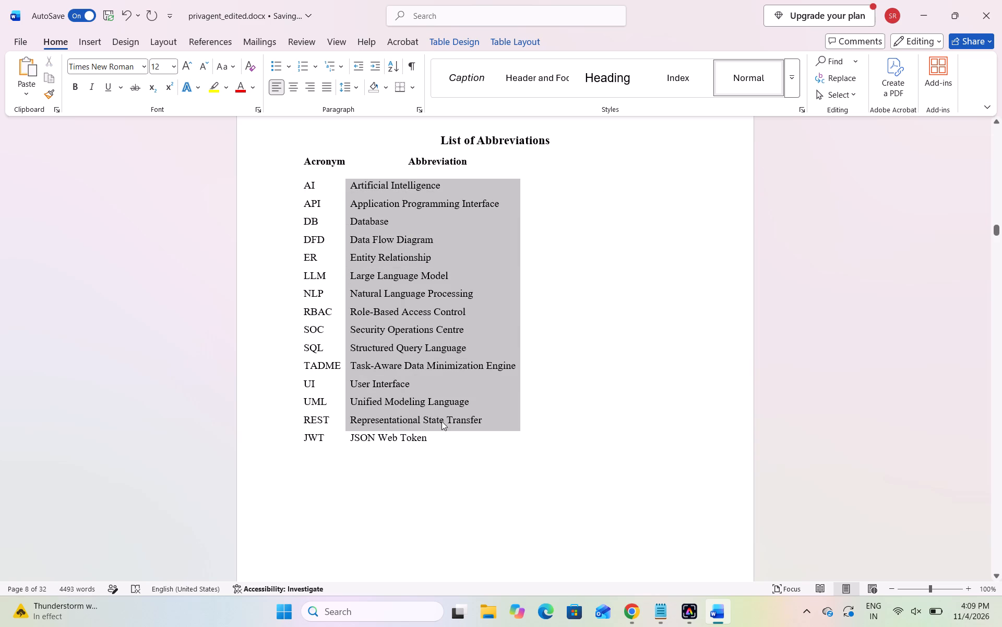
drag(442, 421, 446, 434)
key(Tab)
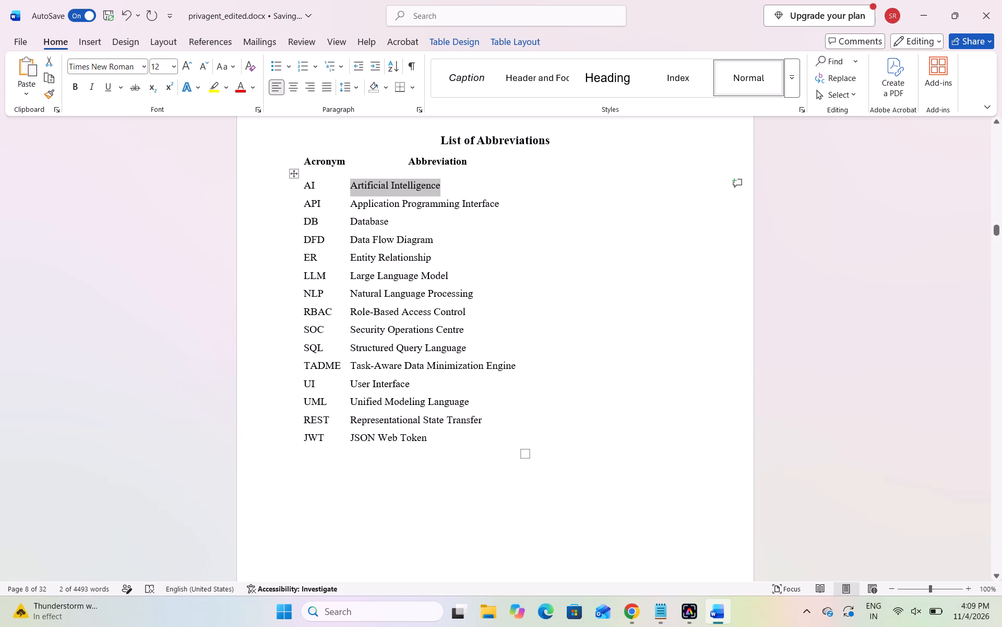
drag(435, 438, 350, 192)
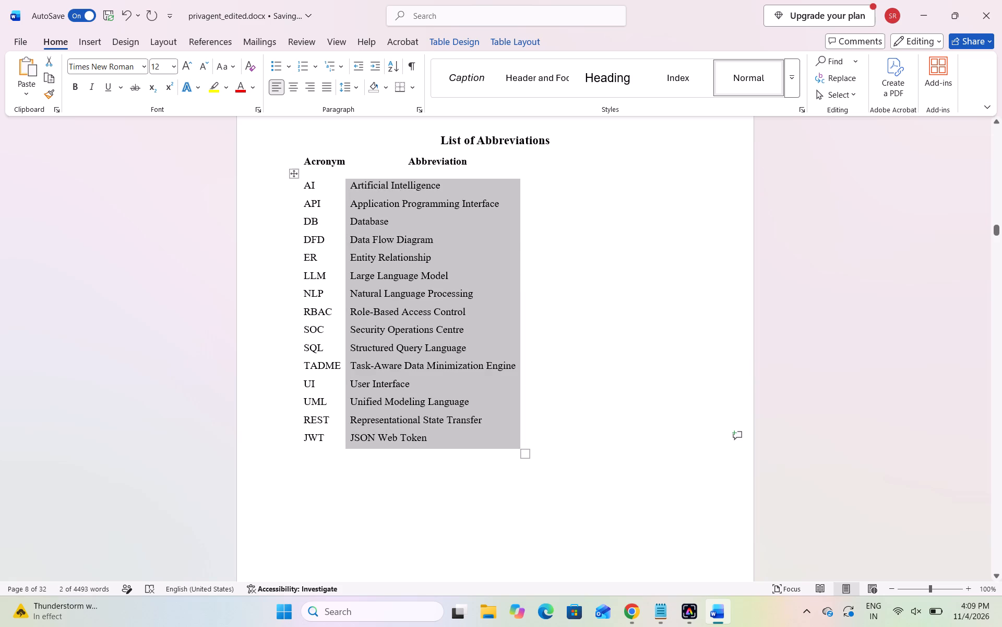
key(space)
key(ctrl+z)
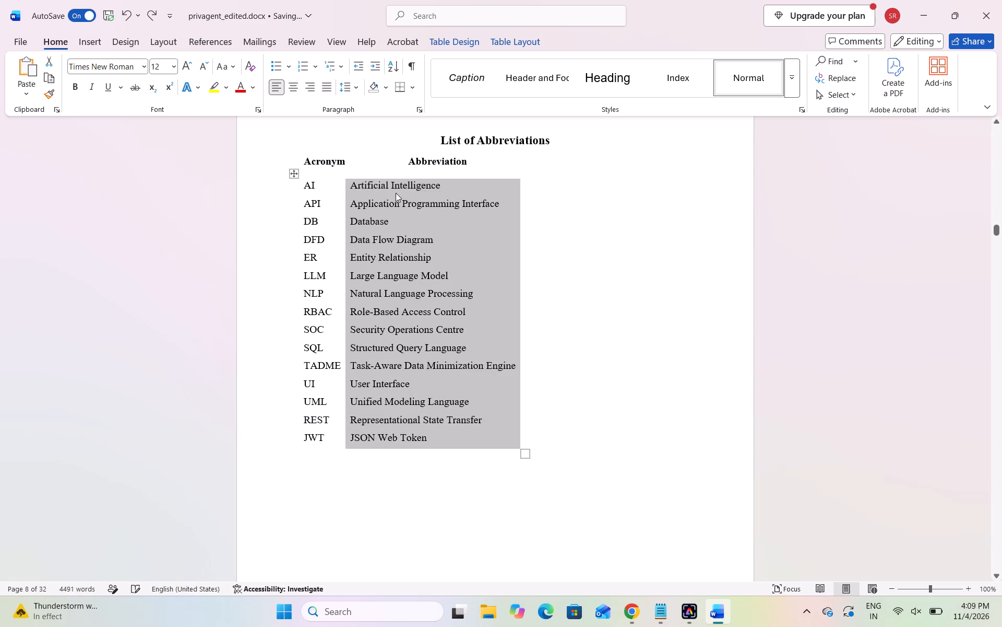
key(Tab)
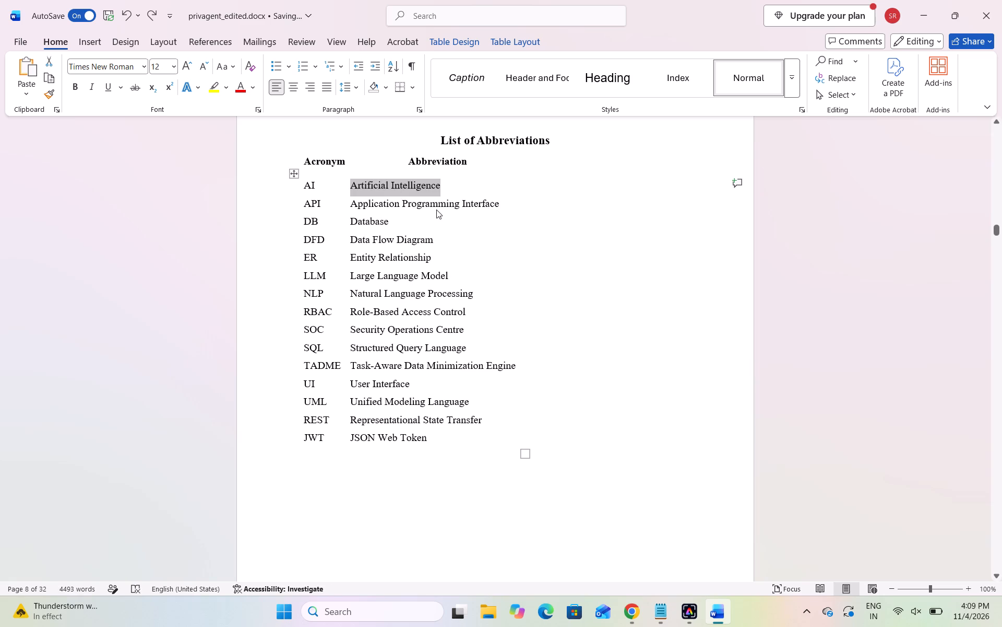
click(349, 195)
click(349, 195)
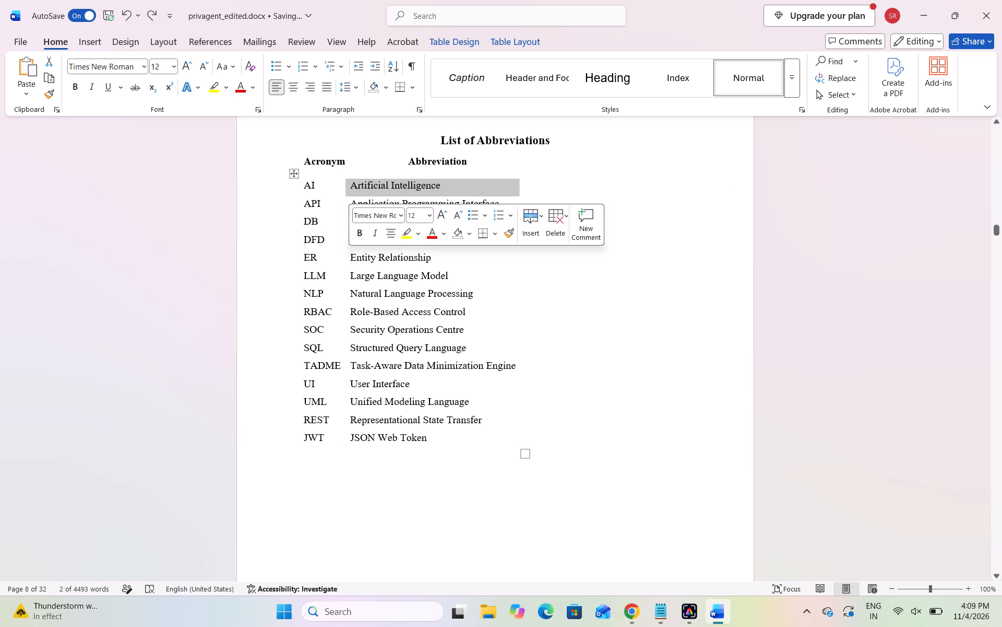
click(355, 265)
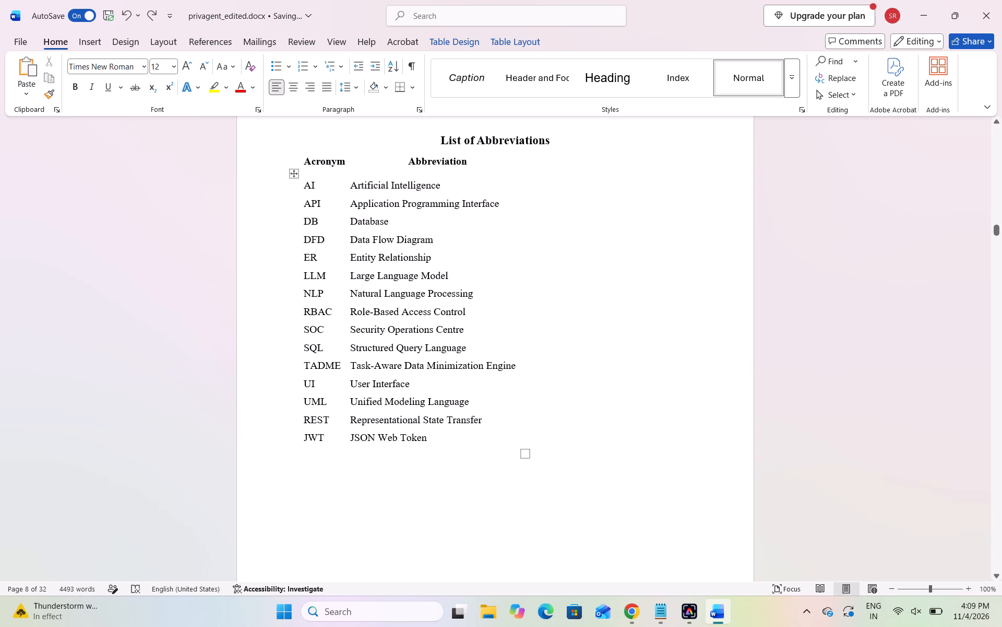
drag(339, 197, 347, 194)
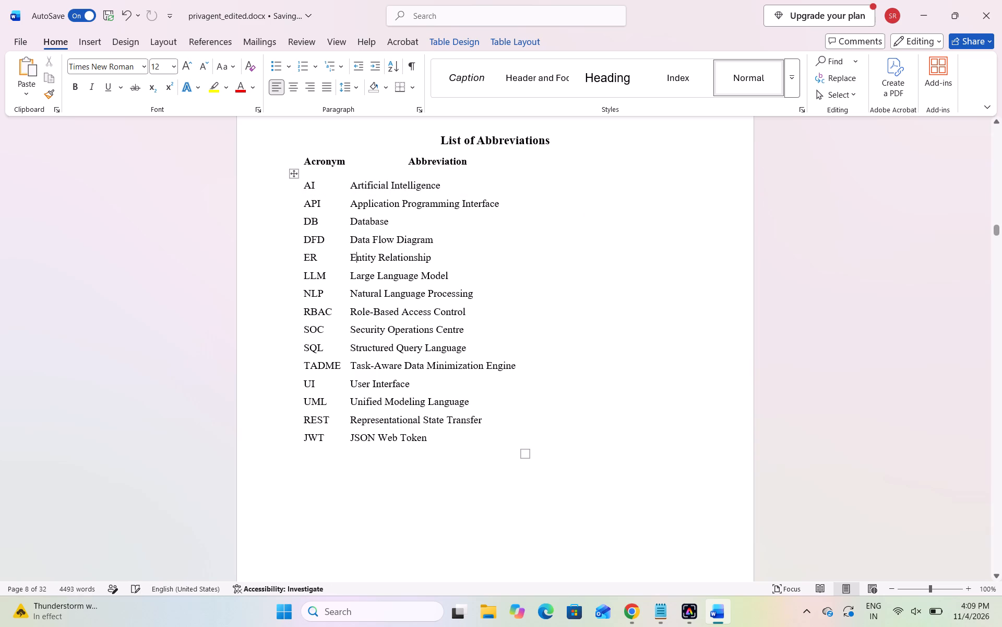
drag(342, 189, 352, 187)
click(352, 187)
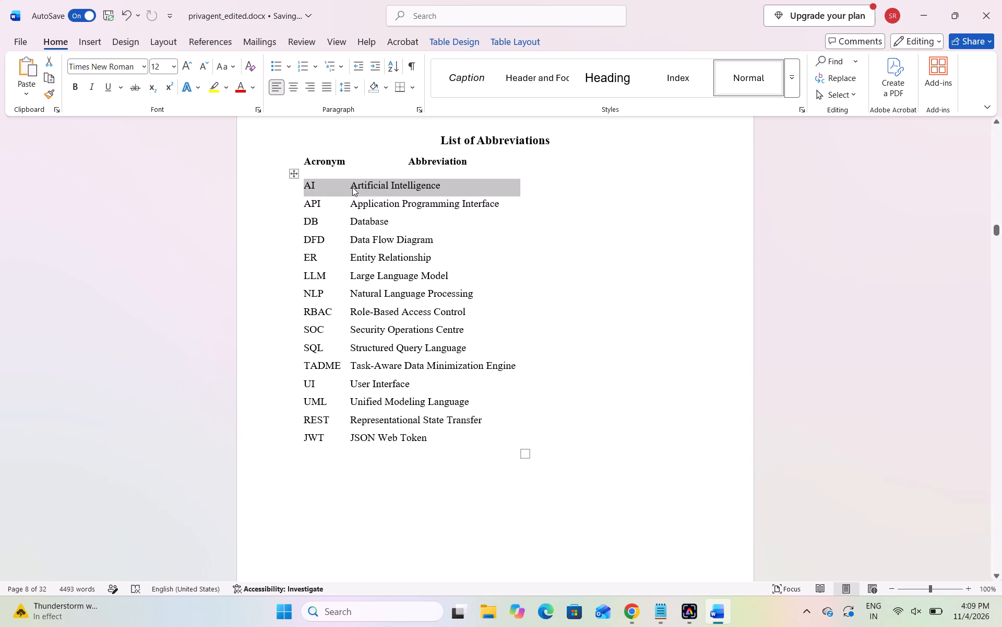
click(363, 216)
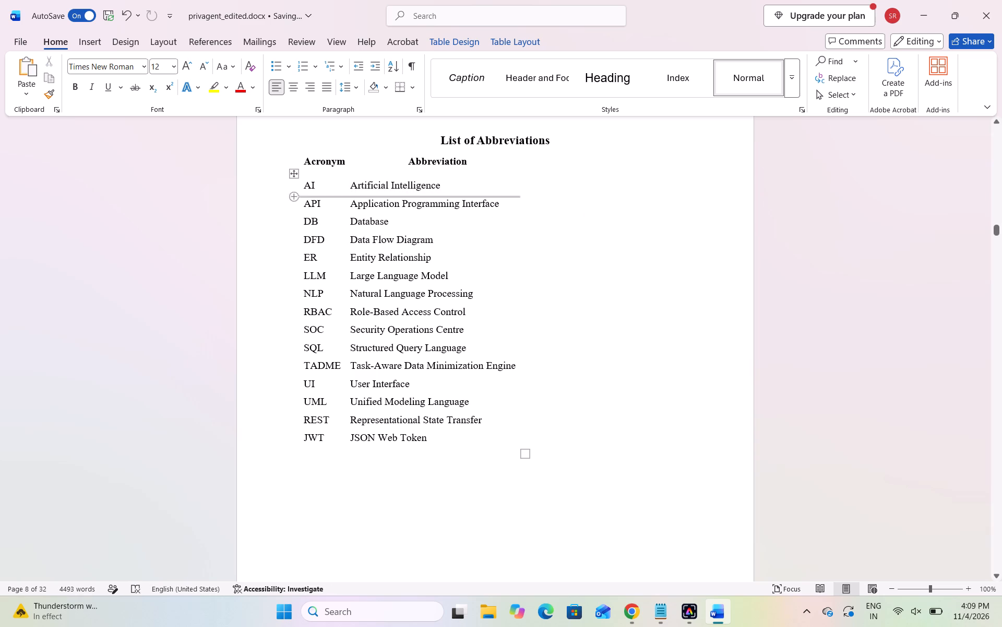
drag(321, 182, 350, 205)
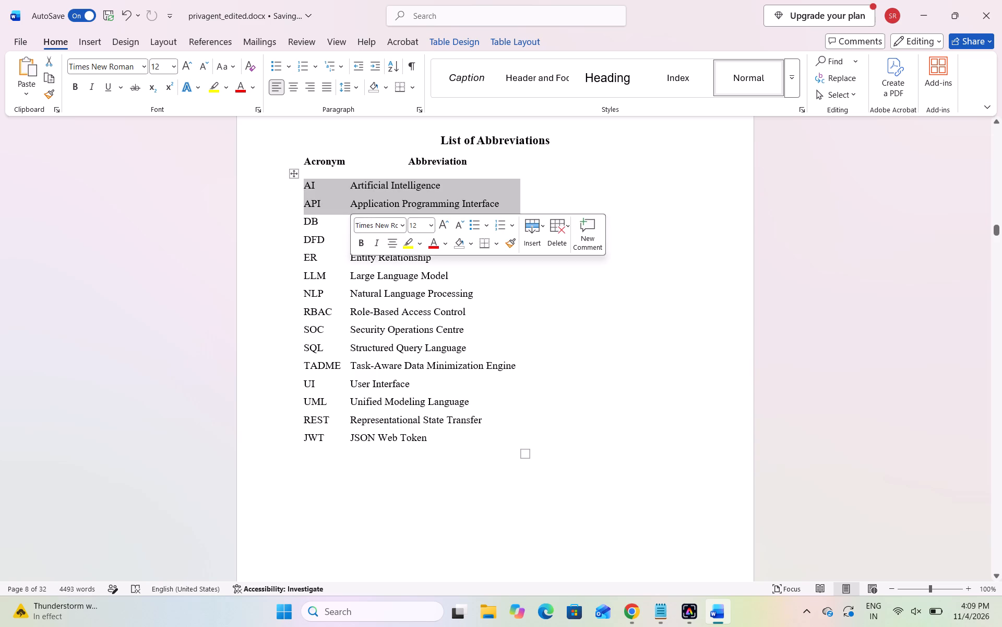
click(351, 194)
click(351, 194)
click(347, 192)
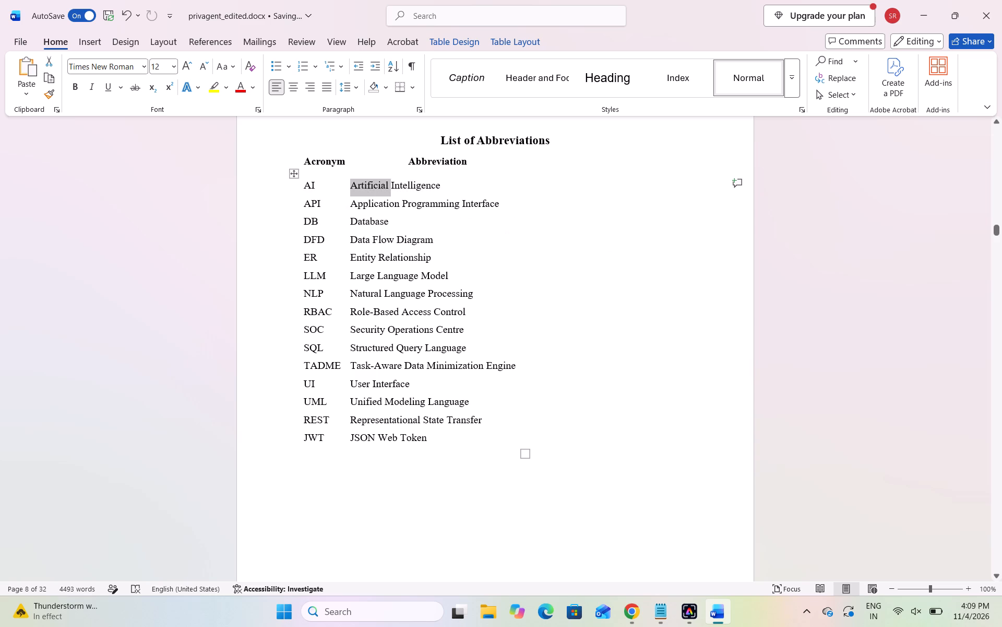
Add several spaces after AI in the first row of the abbreviations table.
click(340, 182)
key(space)
key(space)
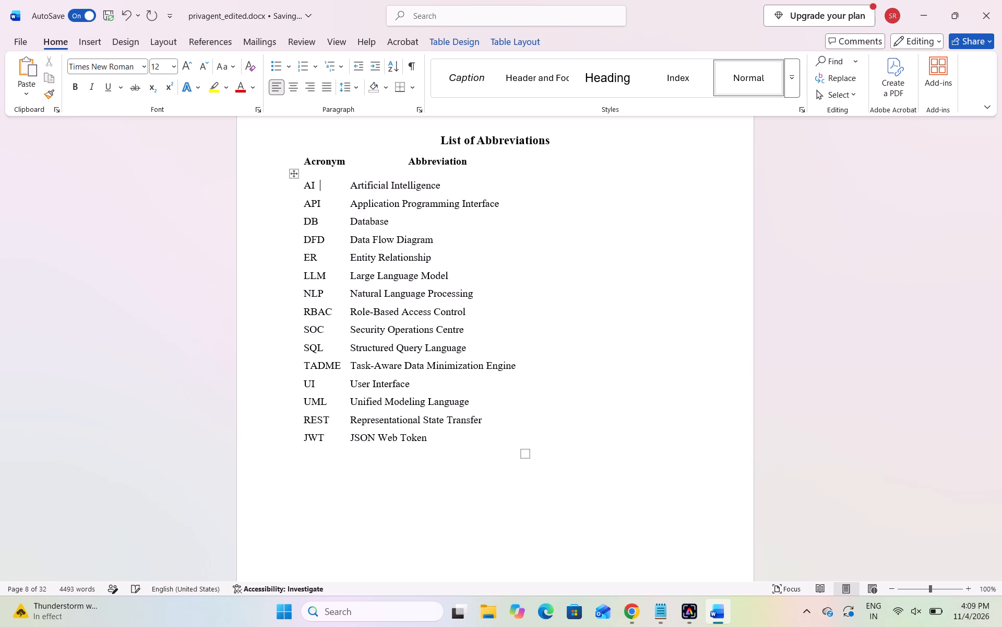
key(space)
key(space)
key(space)
Widen the acronym column of the table until the full forms line up under the Abbreviation heading.
drag(344, 187, 385, 188)
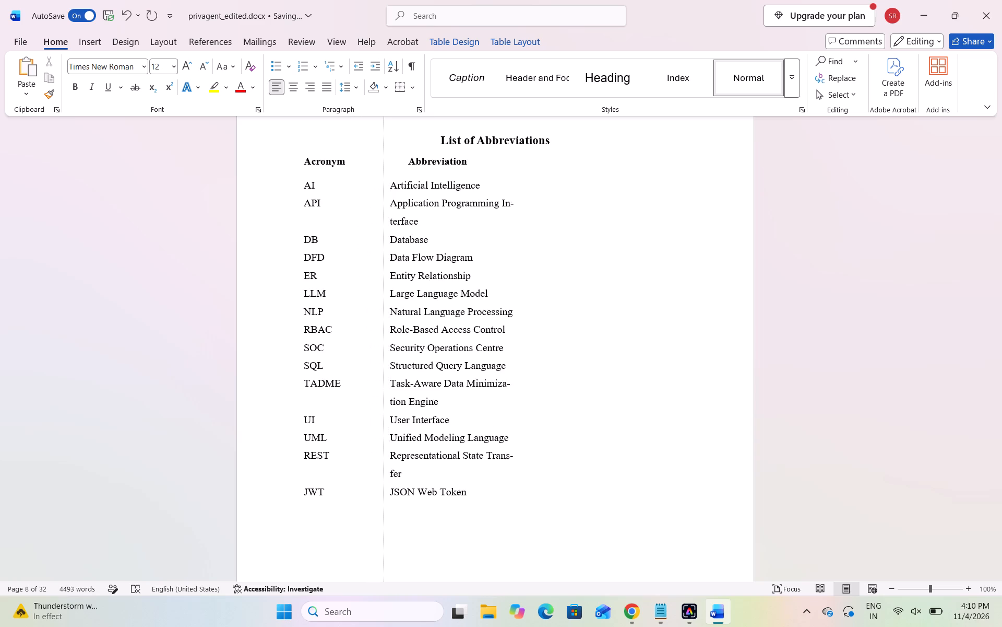
drag(385, 188, 403, 192)
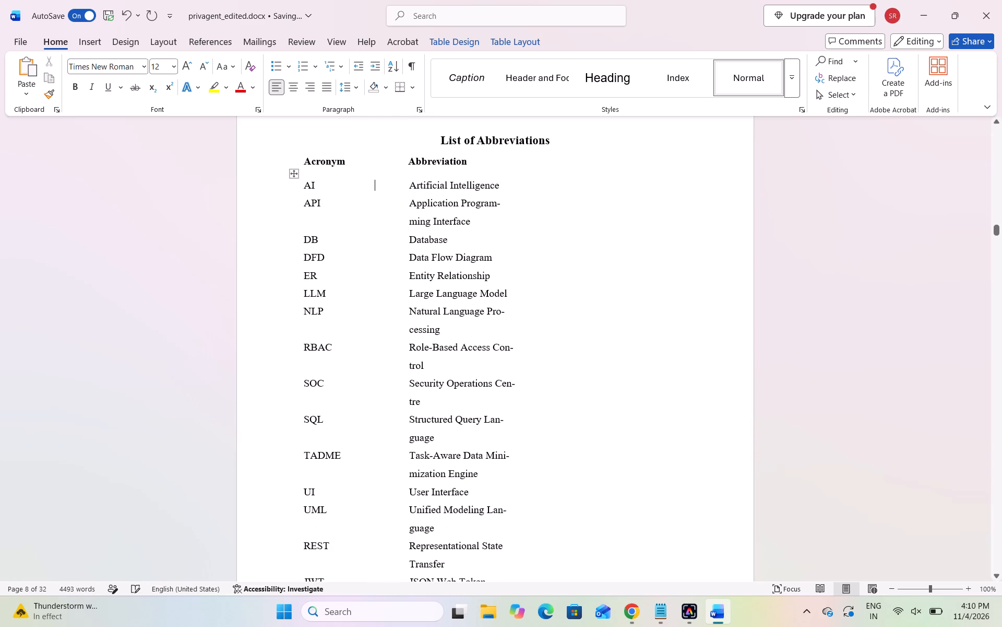
Add several spaces after Artificial Intelligence in the abbreviations table.
click(564, 222)
click(518, 284)
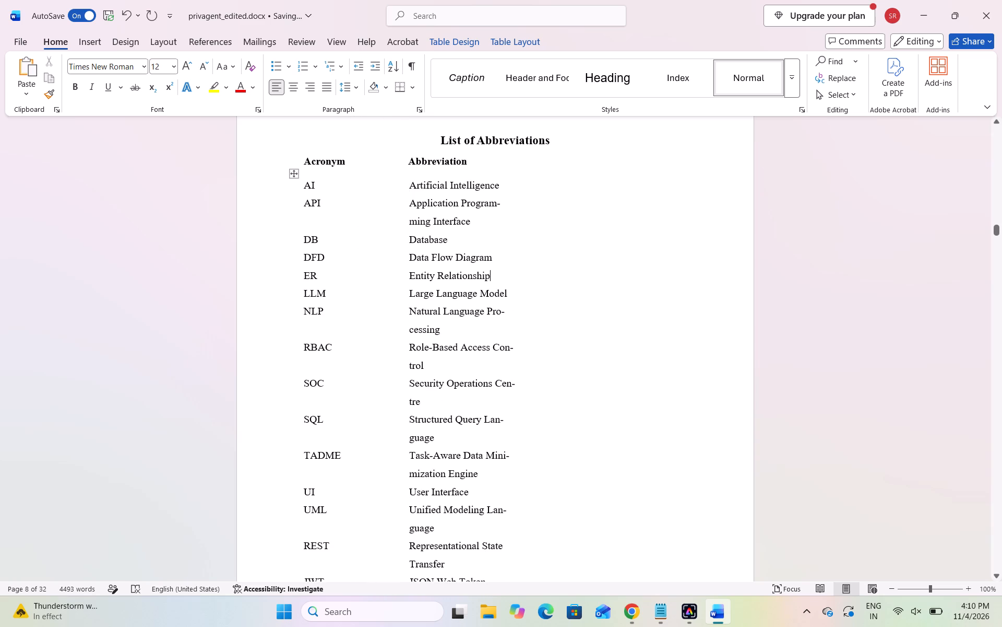
click(510, 282)
click(498, 191)
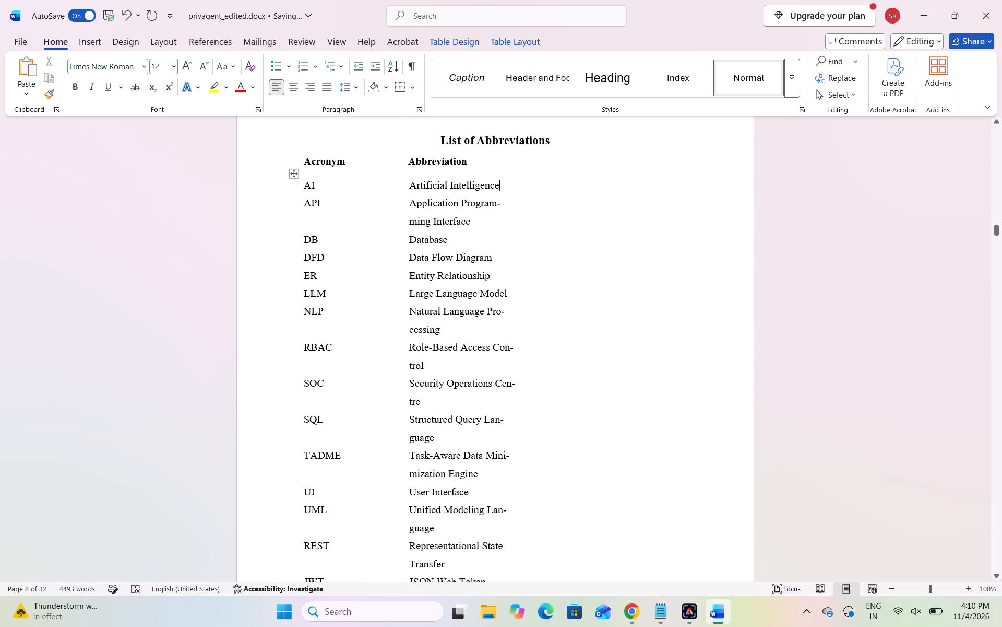
click(506, 187)
key(space)
key(space)
key(space)
key(space)
key(space)
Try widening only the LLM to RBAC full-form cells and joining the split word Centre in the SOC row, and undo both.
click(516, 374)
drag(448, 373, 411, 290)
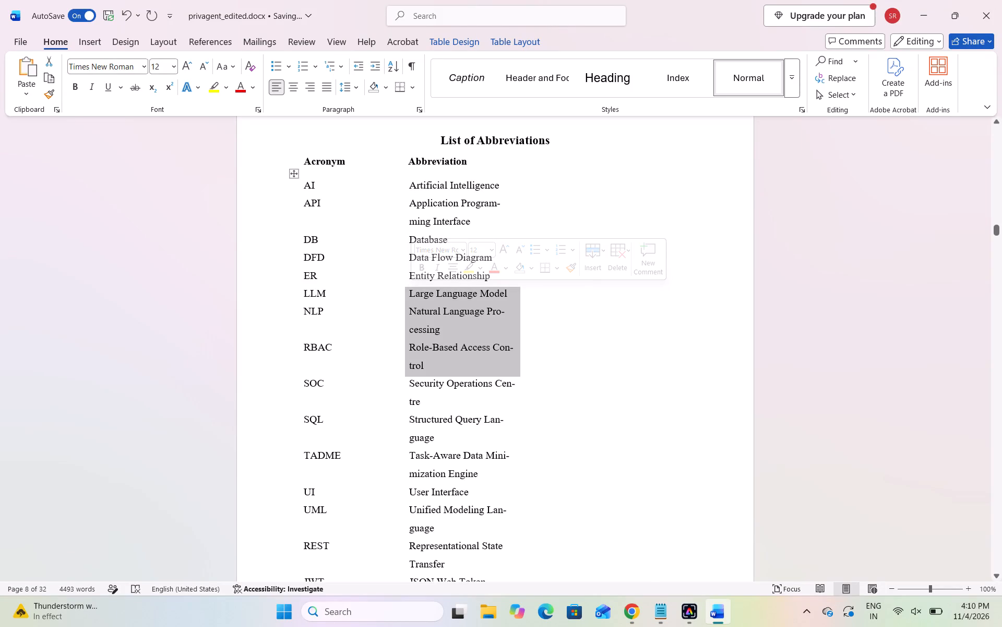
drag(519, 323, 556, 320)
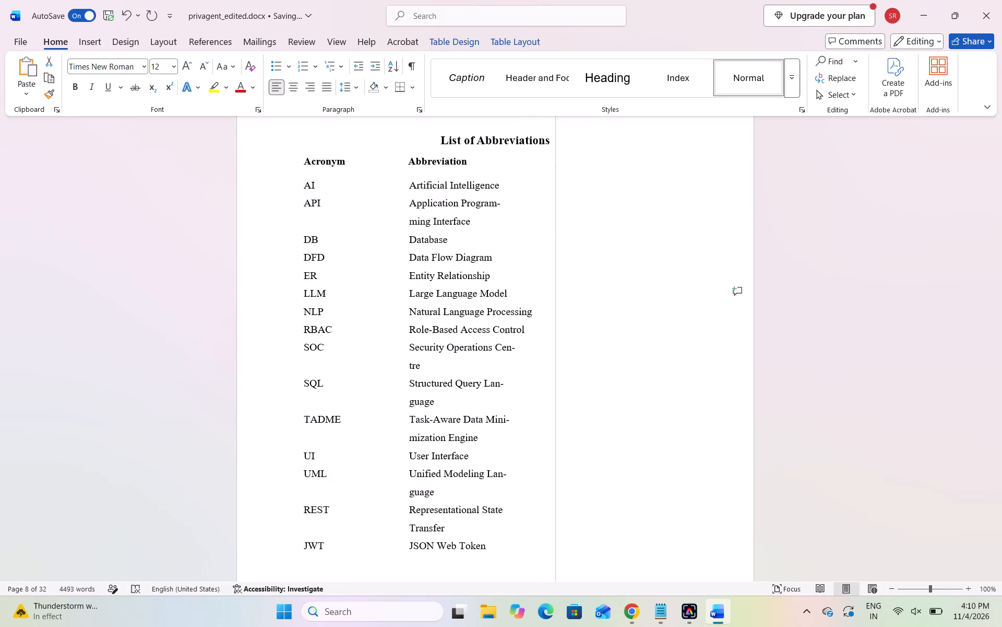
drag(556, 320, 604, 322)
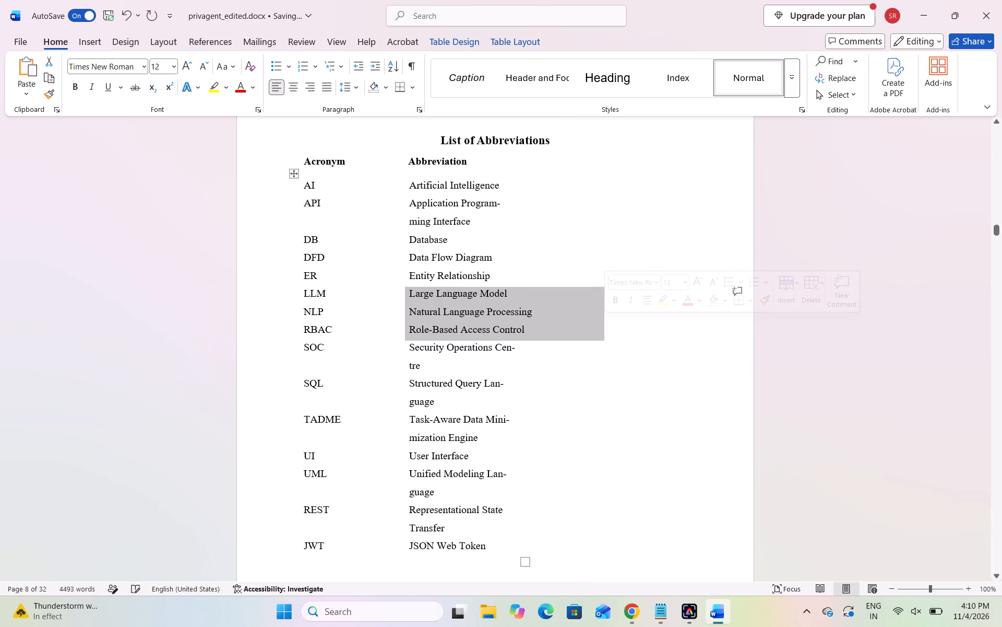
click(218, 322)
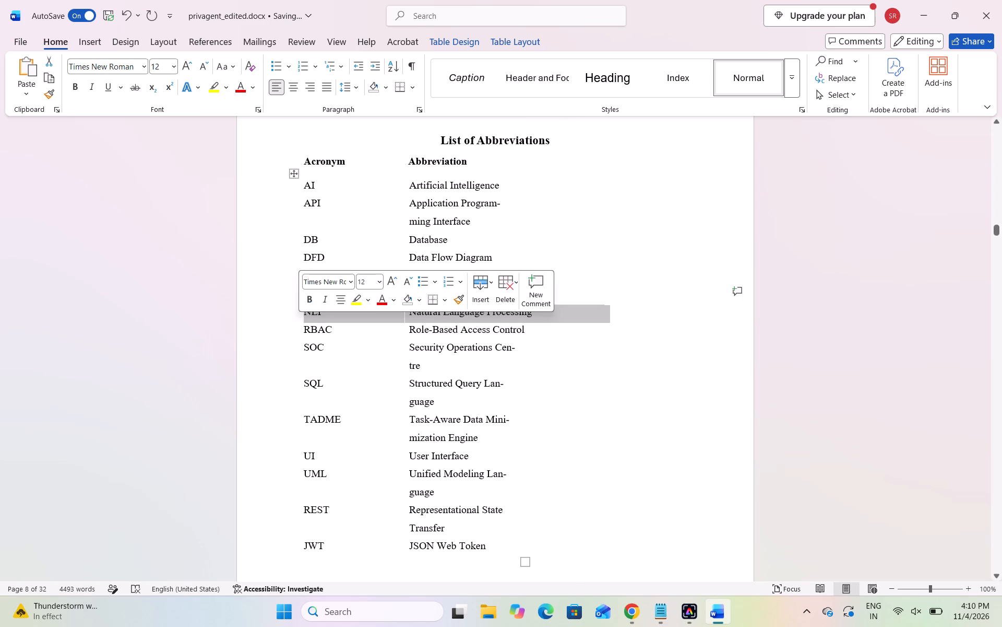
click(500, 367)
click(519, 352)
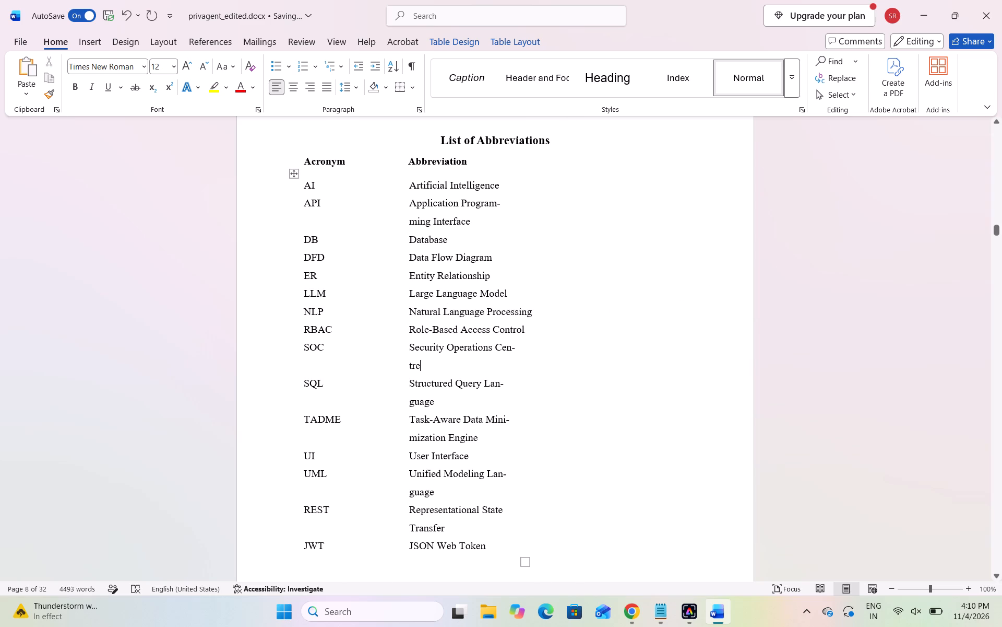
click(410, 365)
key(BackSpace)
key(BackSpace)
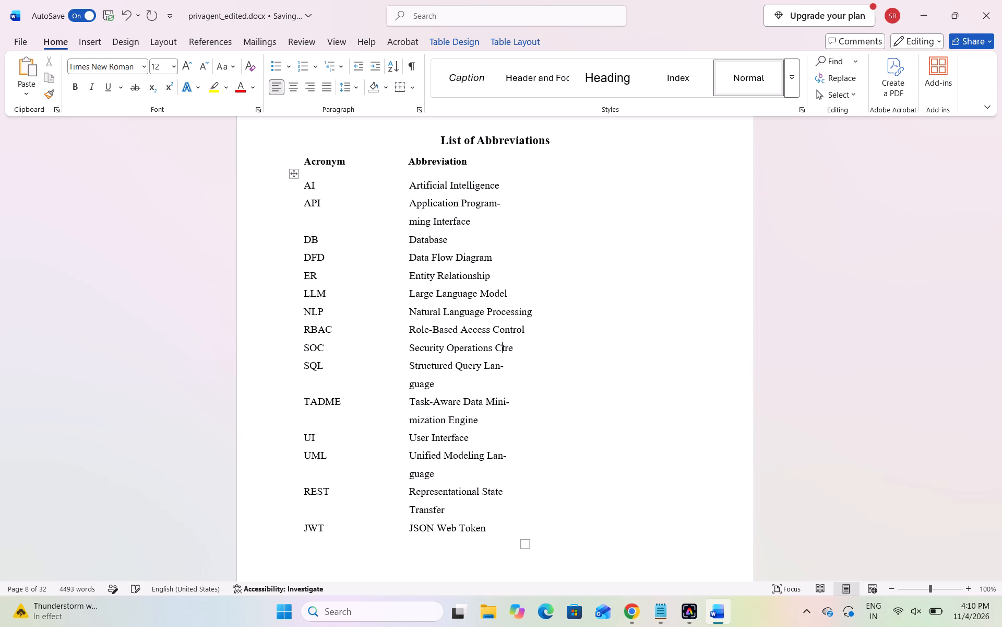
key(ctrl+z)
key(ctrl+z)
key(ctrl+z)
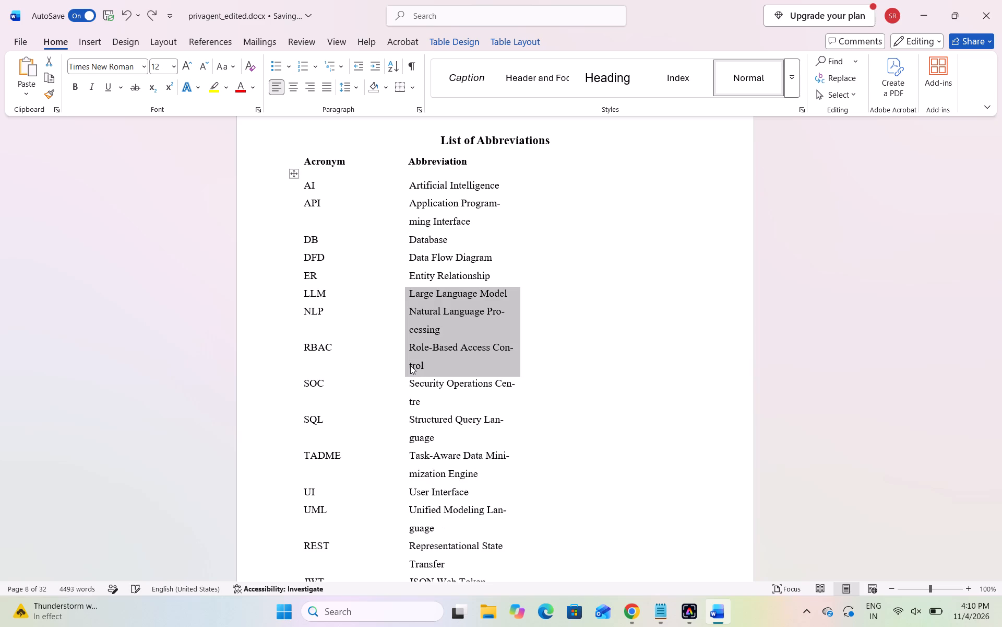
Widen the full-form column for all rows by moving the table's outer edge slightly past the end of the List of Abbreviations title.
click(518, 336)
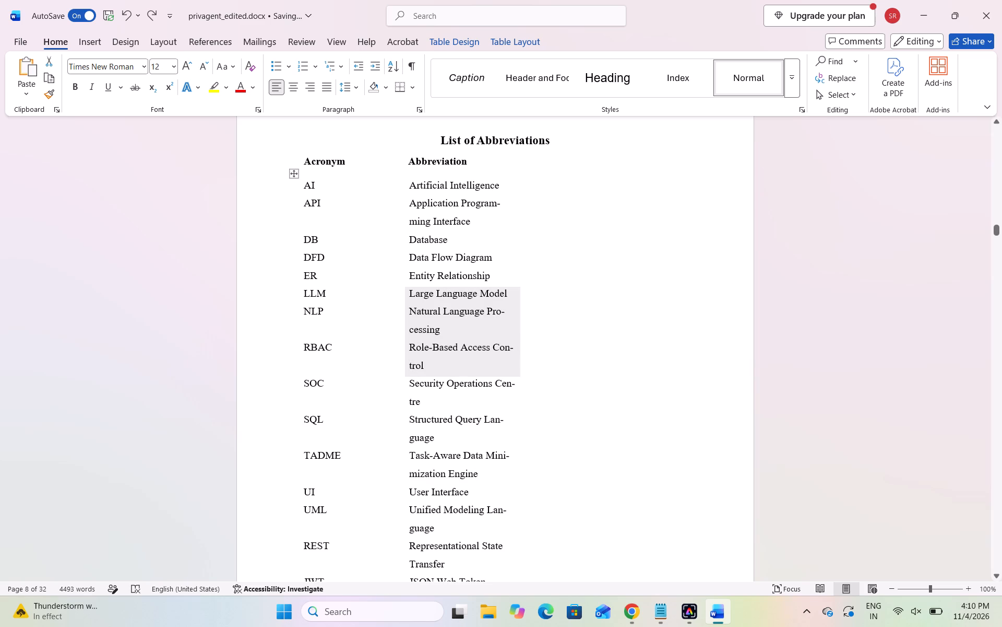
drag(520, 330, 550, 327)
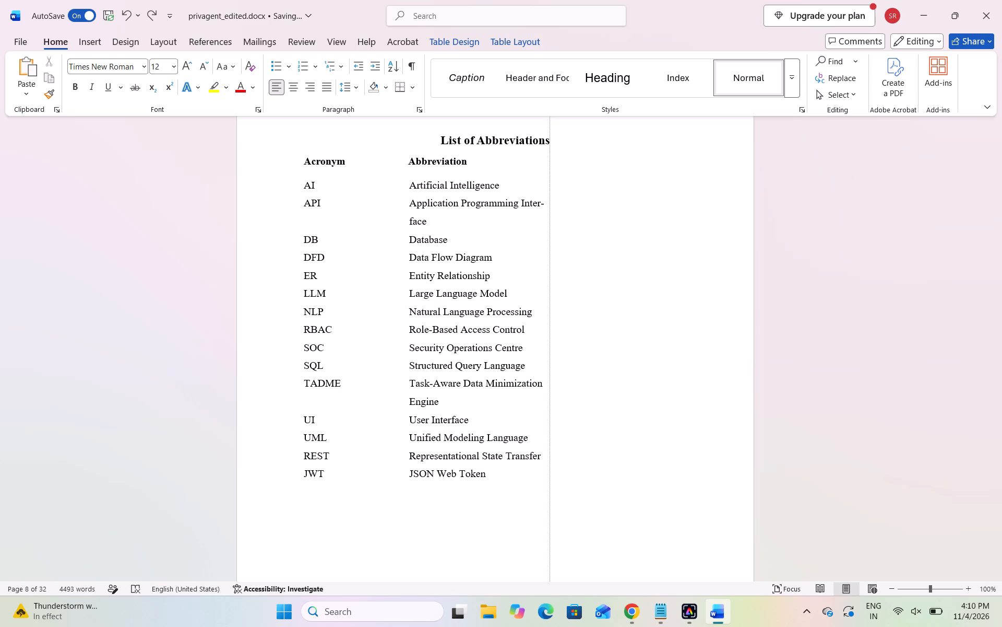
drag(550, 327, 561, 327)
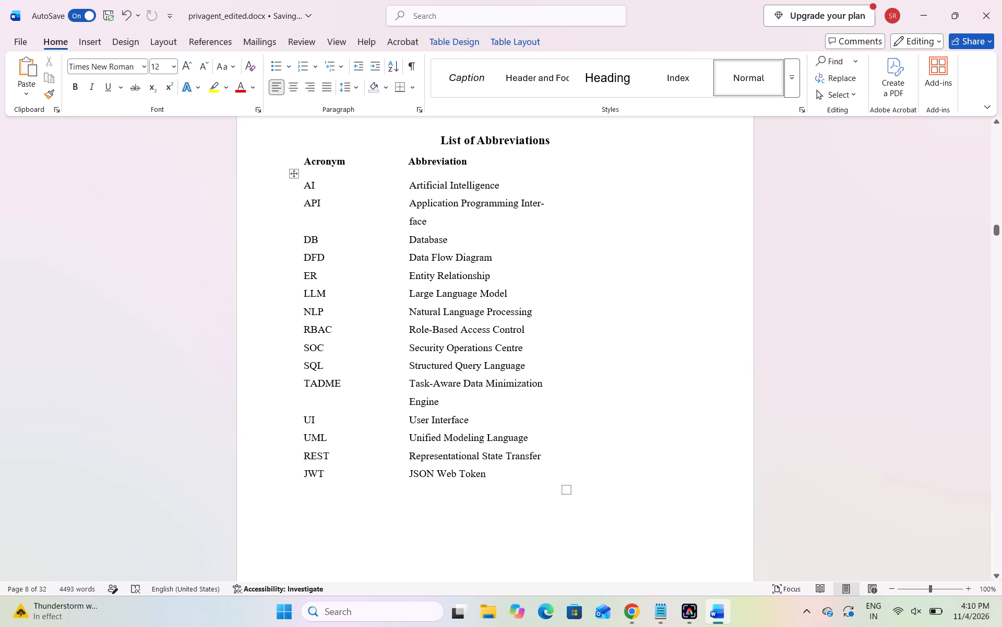
click(581, 338)
Enlarge the whole abbreviations table toward the page's right margin so each full form fits on one line.
drag(566, 493, 569, 493)
drag(569, 493, 687, 501)
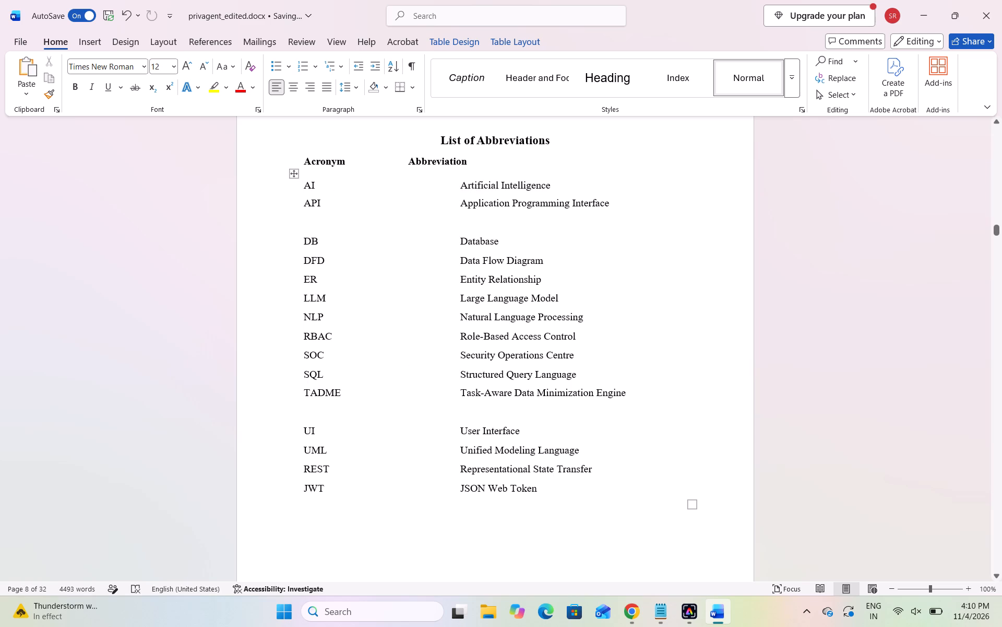
click(514, 299)
Undo the abbreviations table's proportional enlargement and widen only its full-form column so each entry fits on one line.
key(ctrl+z)
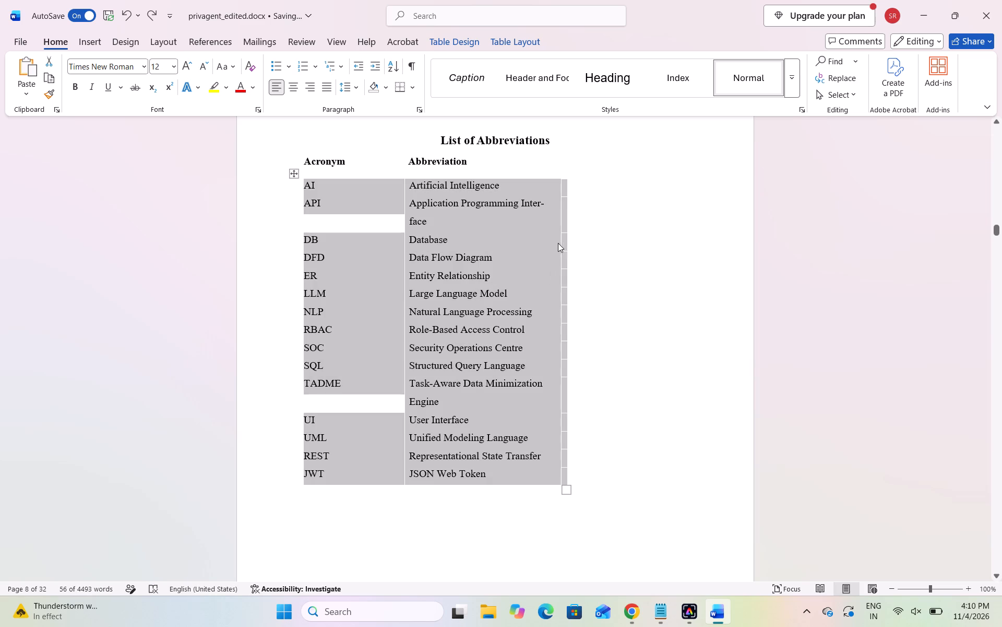
drag(560, 239, 628, 246)
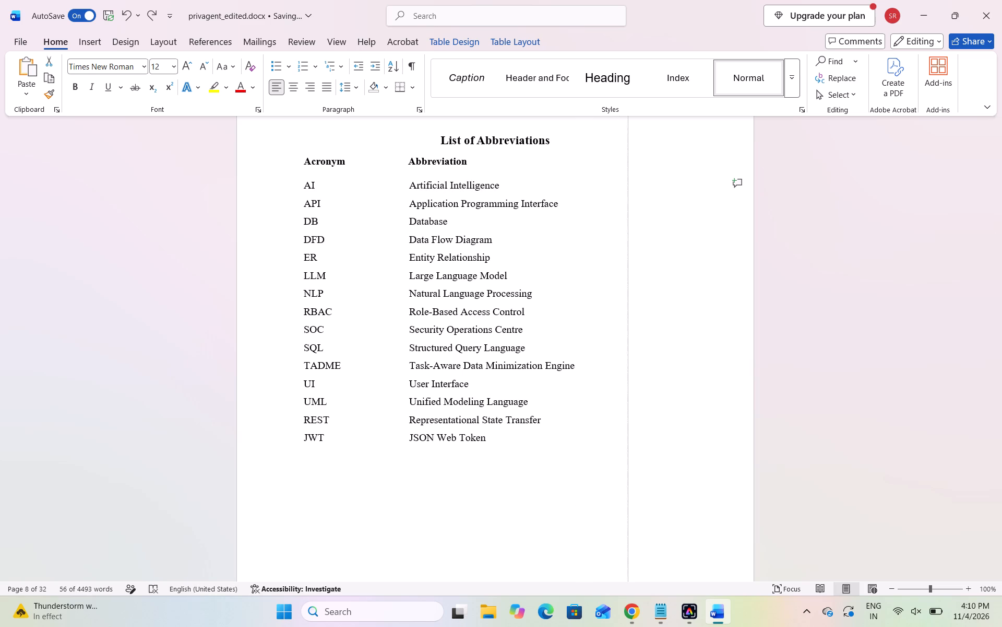
drag(628, 246, 662, 250)
click(778, 354)
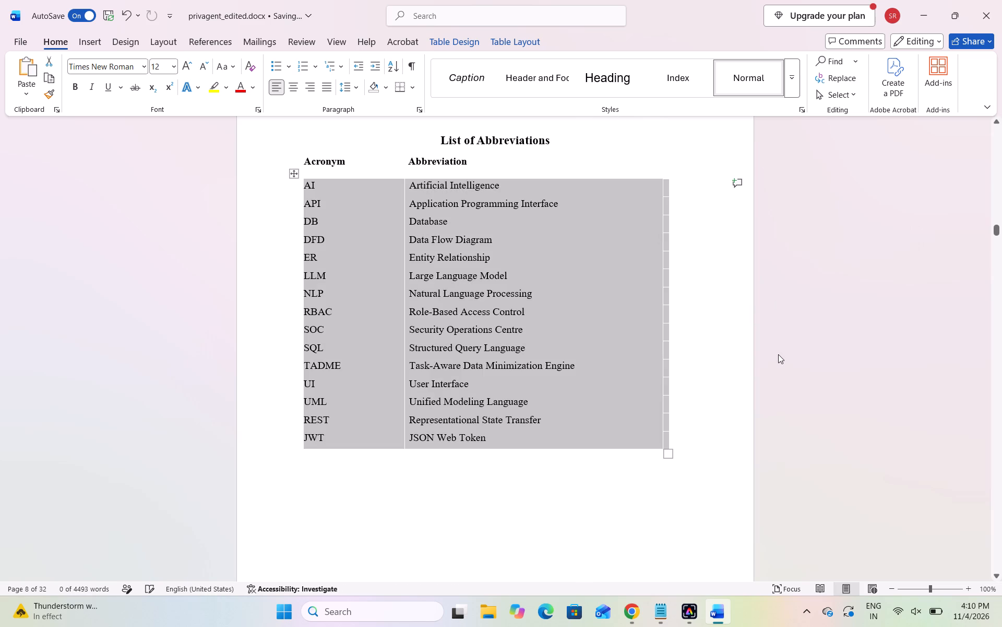
Insert a blank line between the List of Abbreviations title and its column headings, matching the spacing on the List of Tables page.
scroll(607, 353, up, 1)
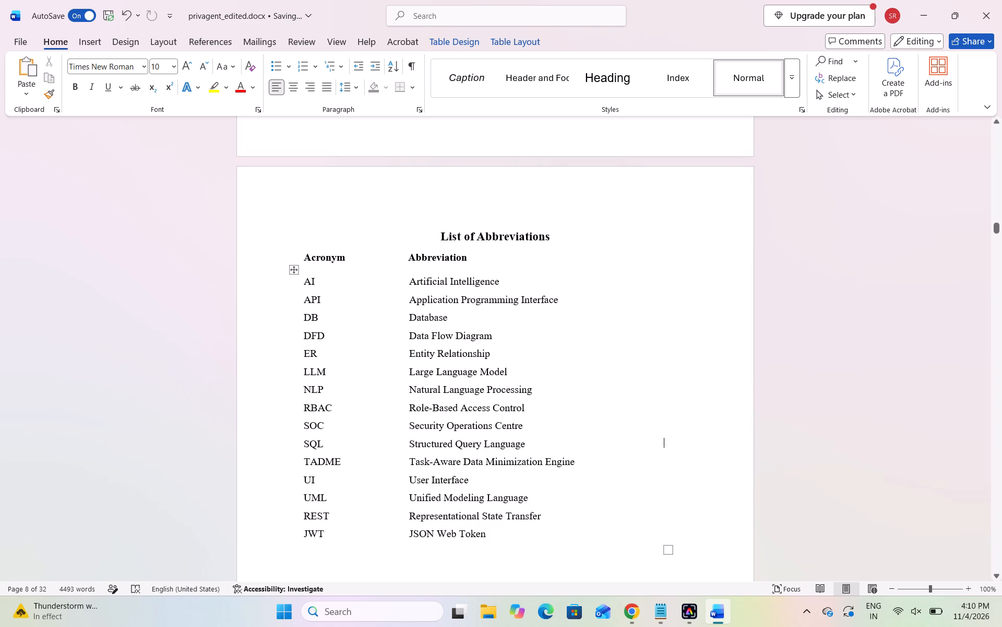
scroll(607, 353, up, 5)
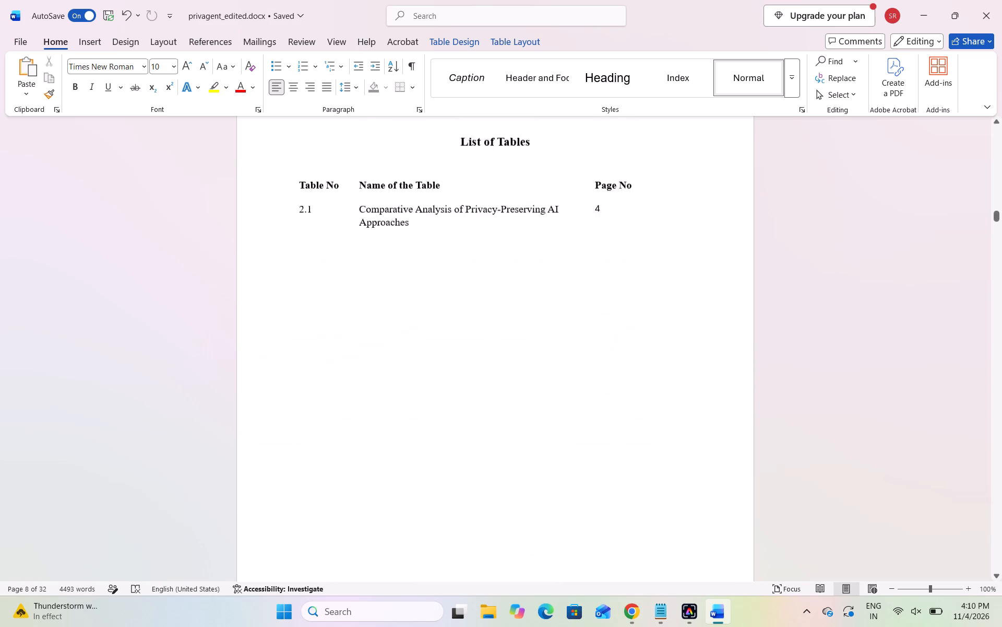
scroll(607, 353, up, 1)
scroll(607, 353, down, 9)
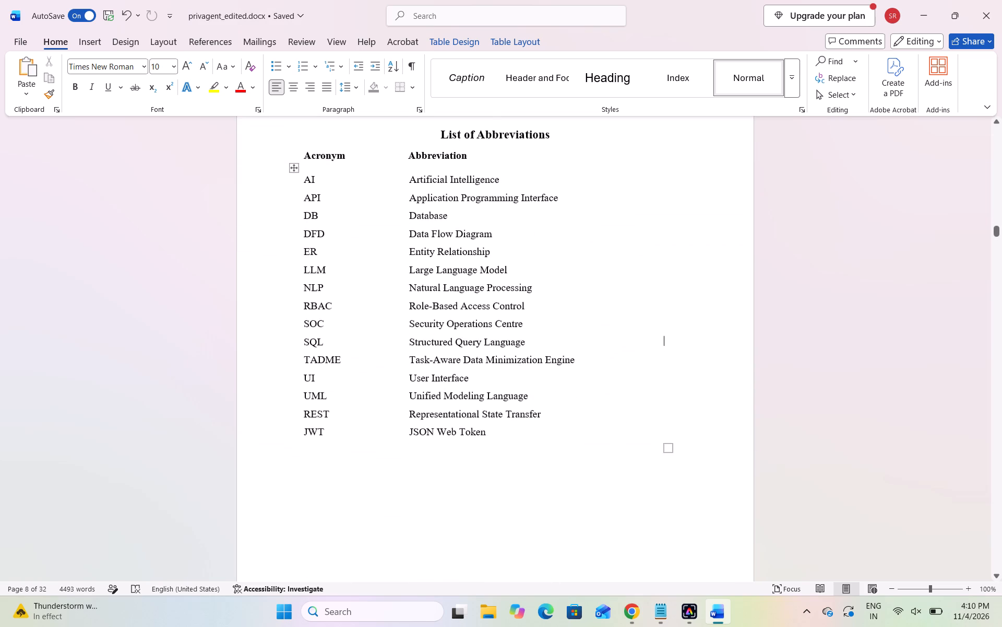
scroll(595, 364, down, 1)
scroll(595, 364, up, 2)
scroll(624, 300, up, 2)
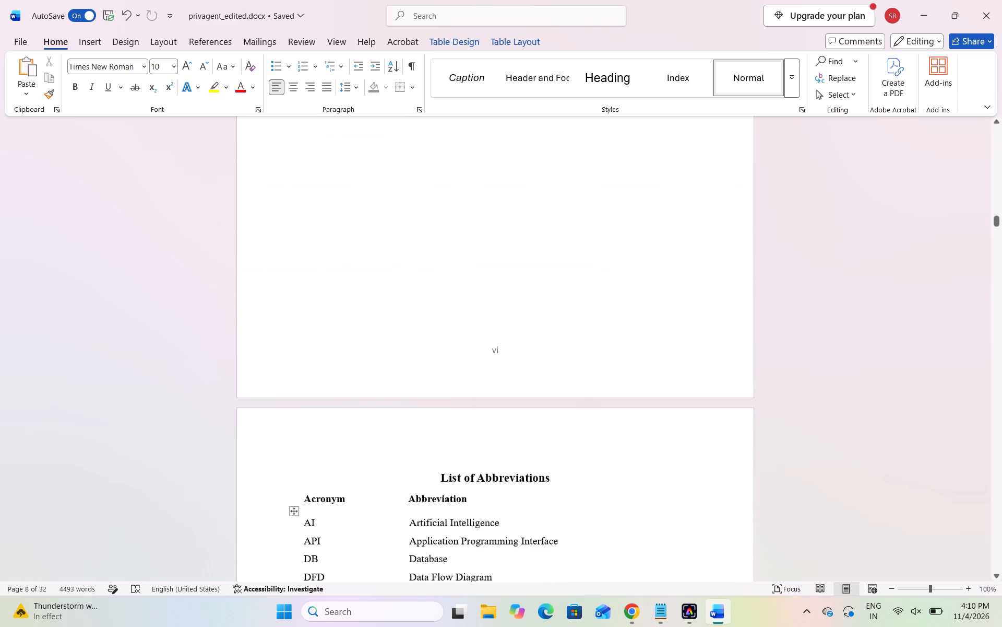
scroll(624, 300, up, 3)
scroll(624, 300, down, 3)
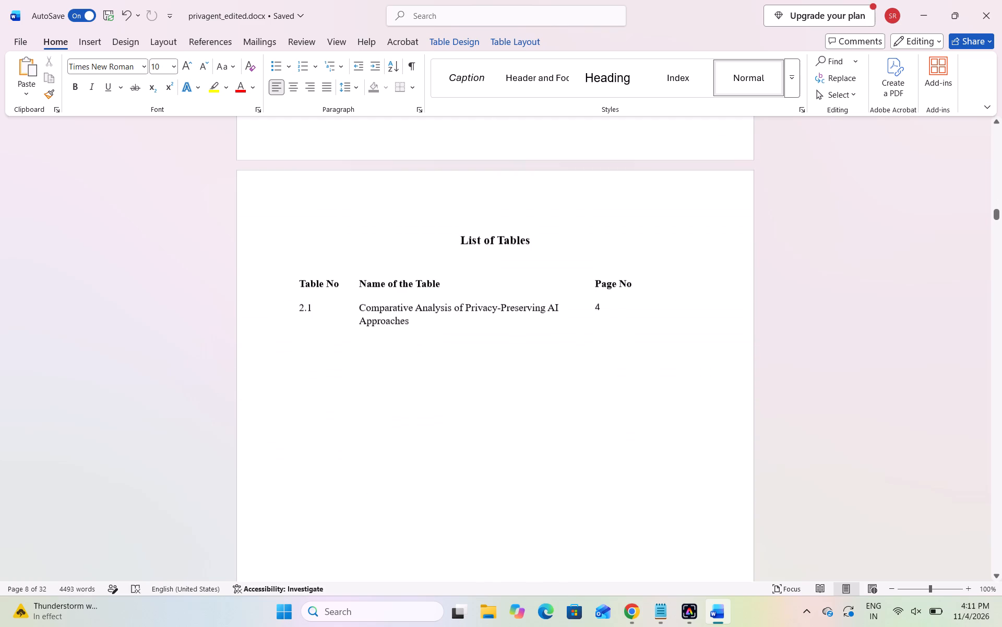
scroll(612, 351, down, 6)
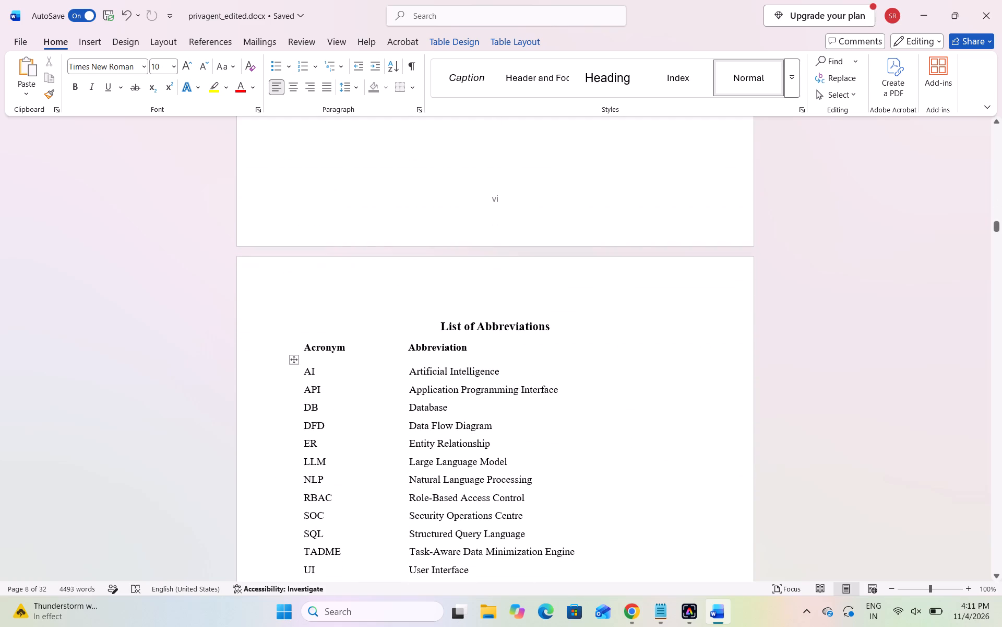
click(559, 323)
key(Return)
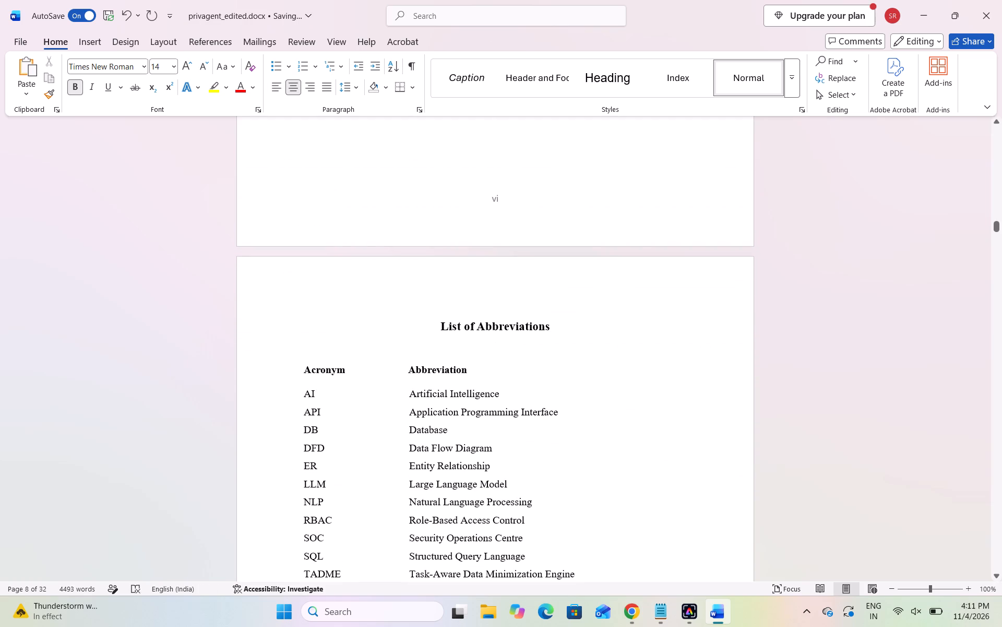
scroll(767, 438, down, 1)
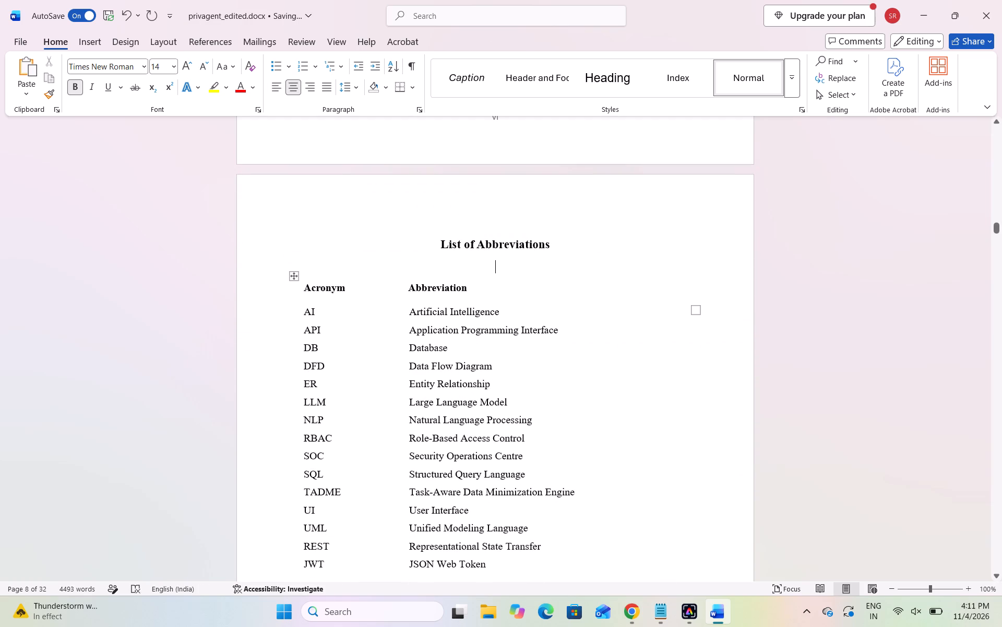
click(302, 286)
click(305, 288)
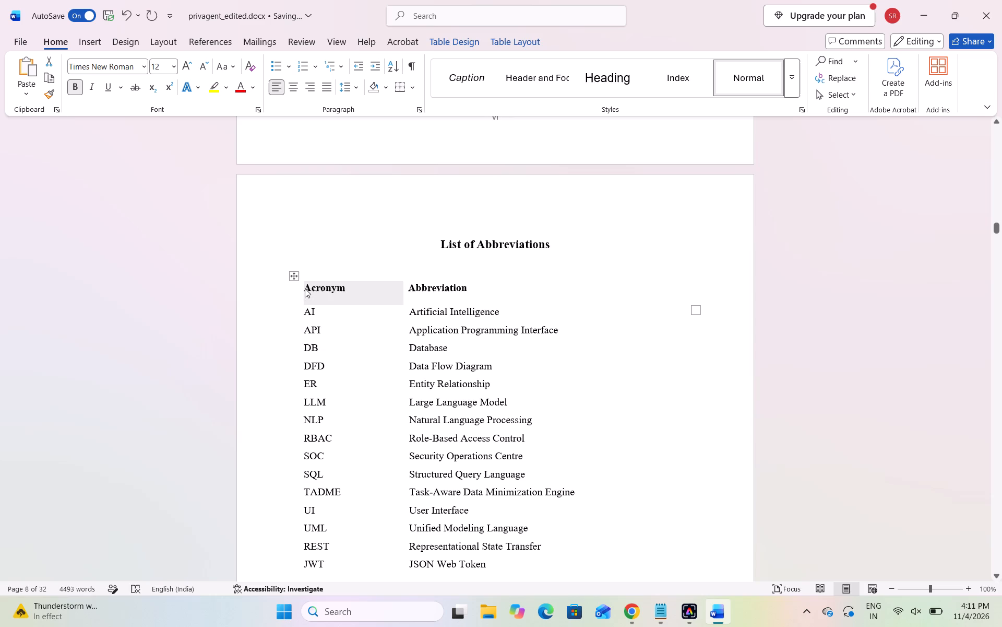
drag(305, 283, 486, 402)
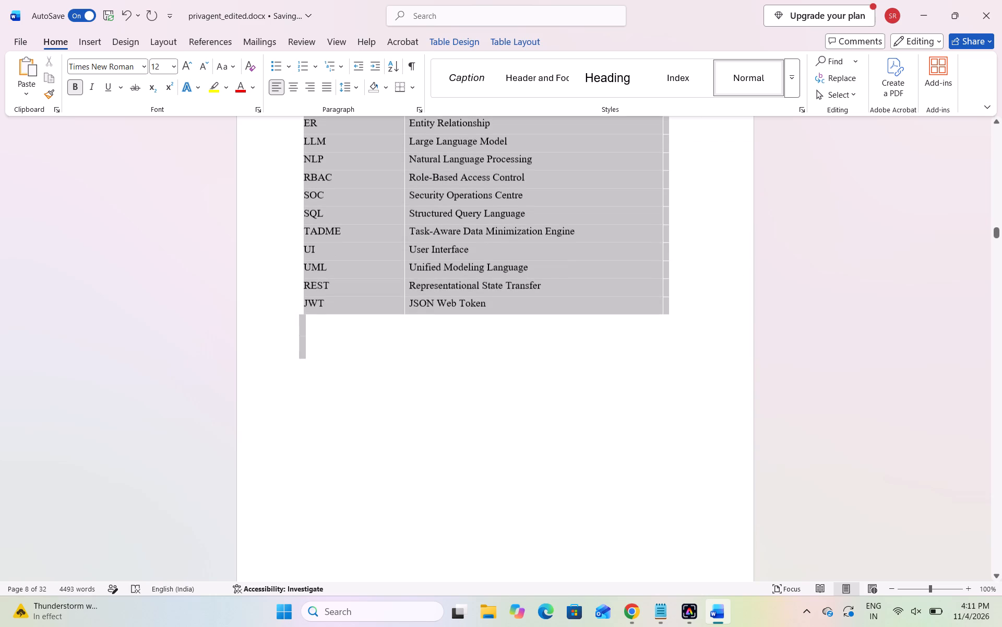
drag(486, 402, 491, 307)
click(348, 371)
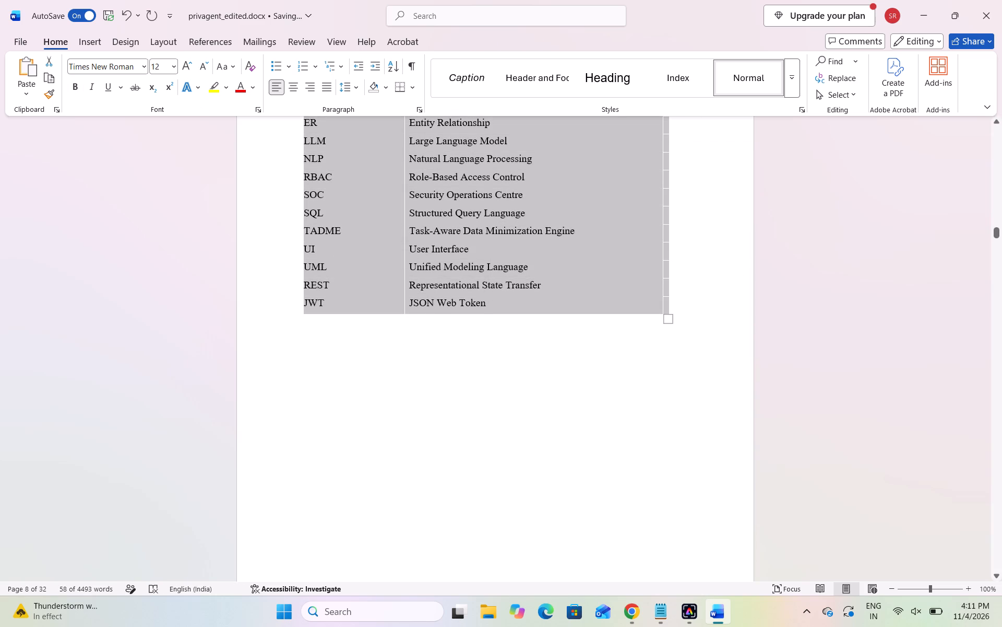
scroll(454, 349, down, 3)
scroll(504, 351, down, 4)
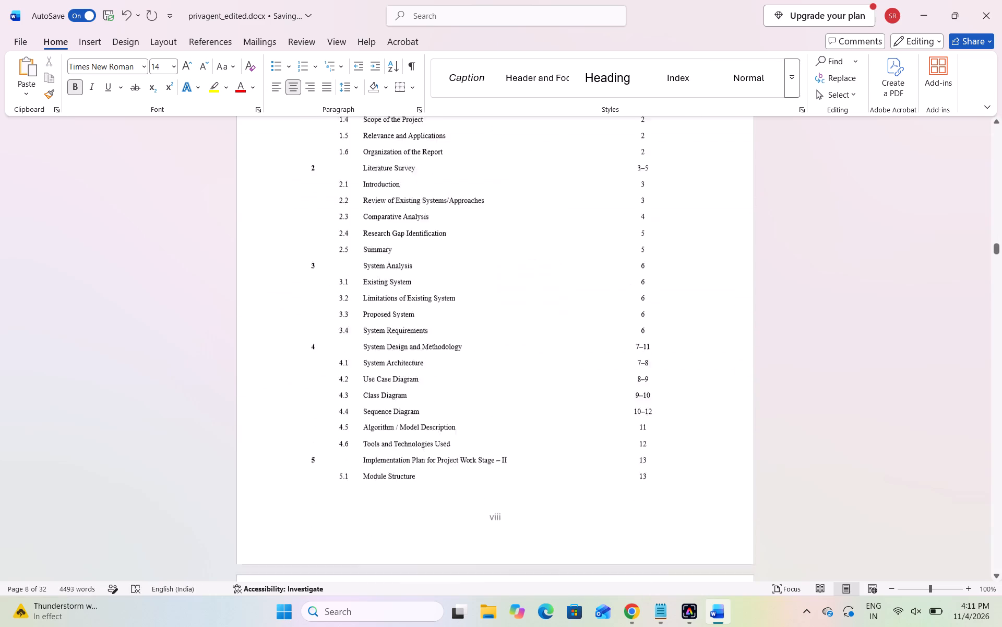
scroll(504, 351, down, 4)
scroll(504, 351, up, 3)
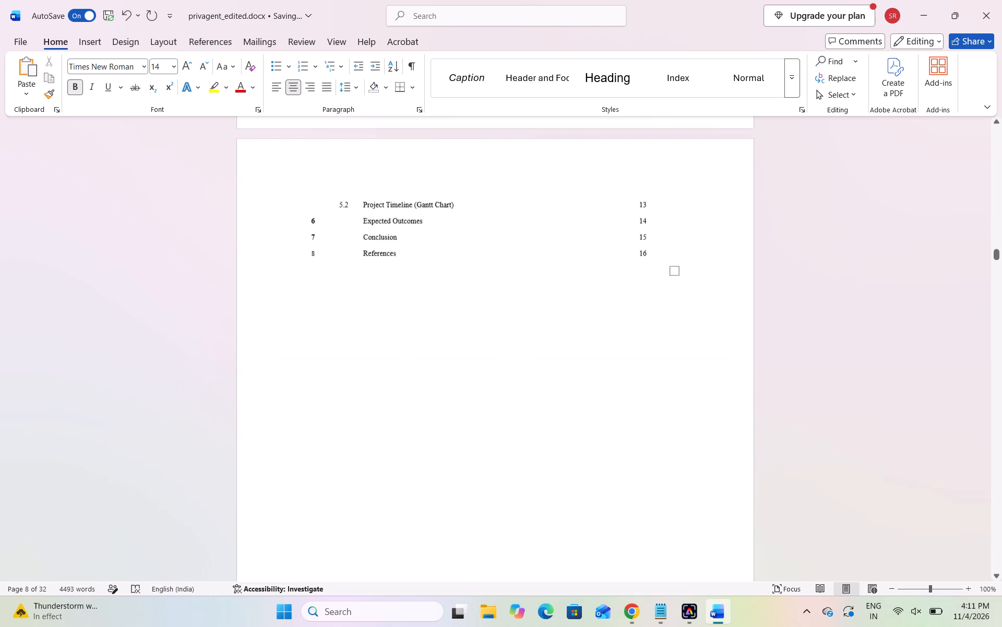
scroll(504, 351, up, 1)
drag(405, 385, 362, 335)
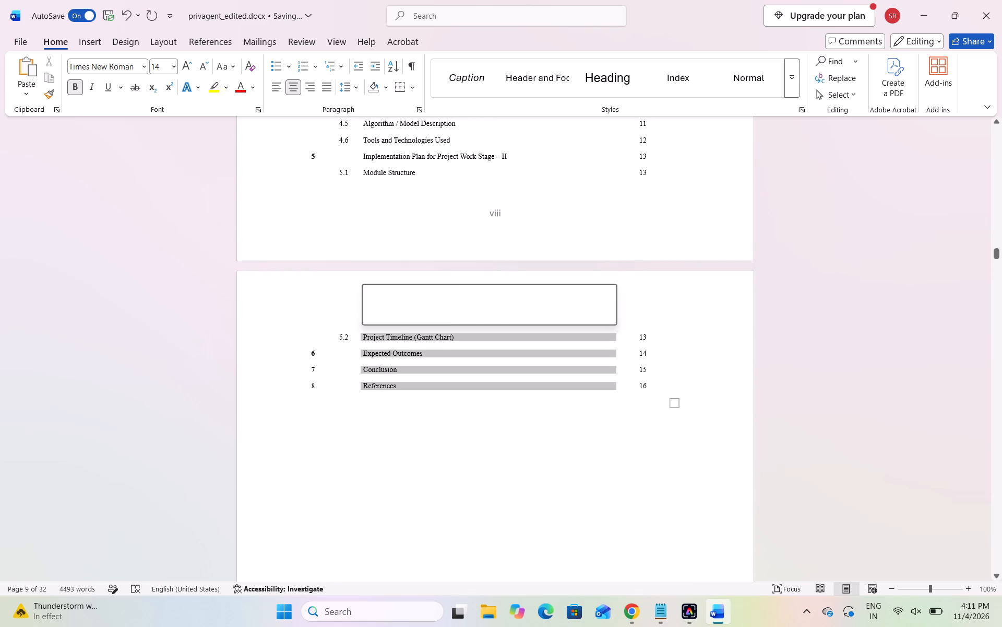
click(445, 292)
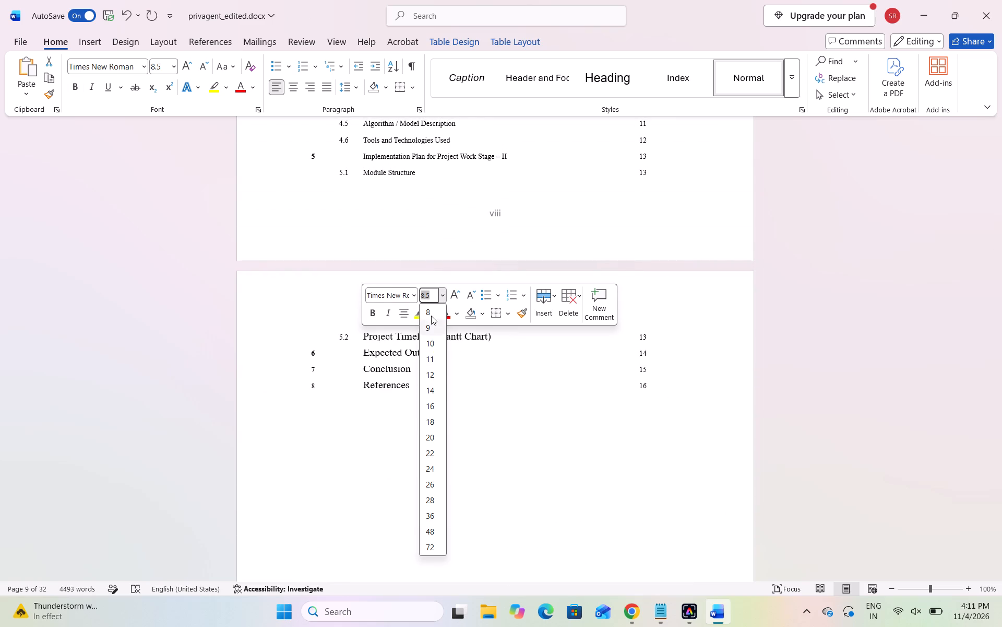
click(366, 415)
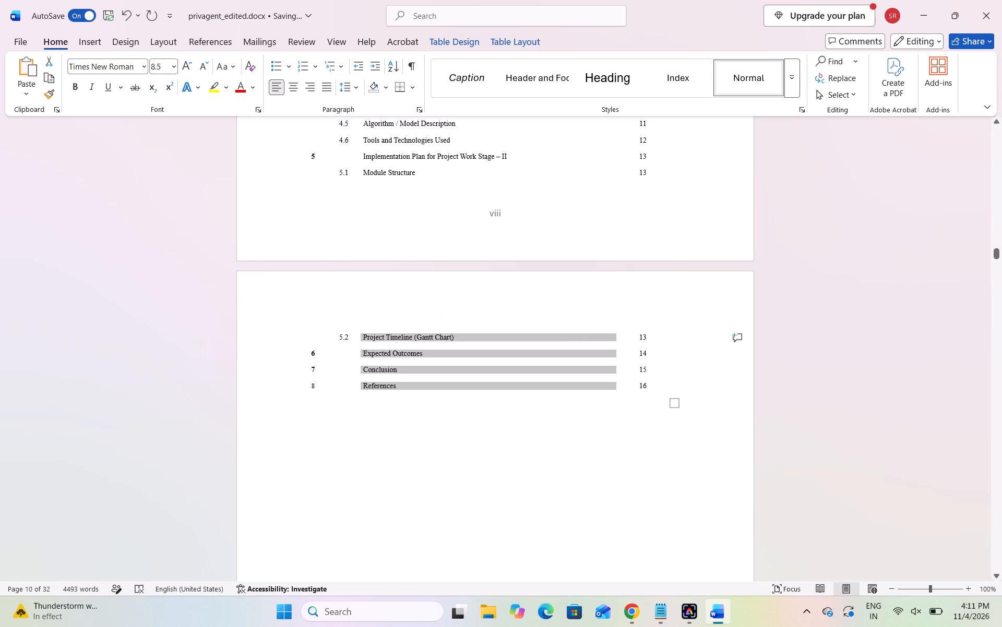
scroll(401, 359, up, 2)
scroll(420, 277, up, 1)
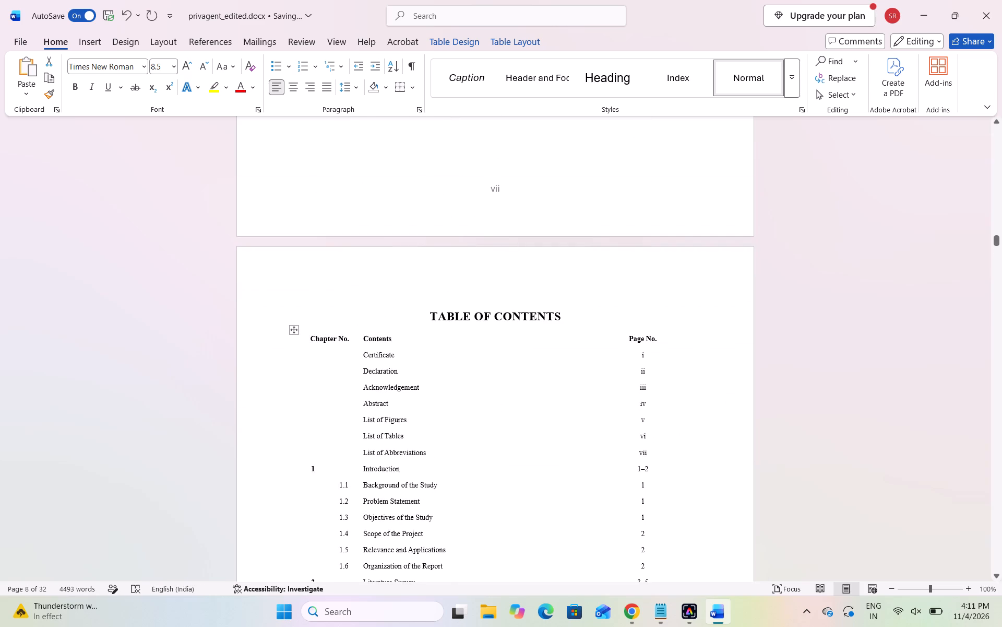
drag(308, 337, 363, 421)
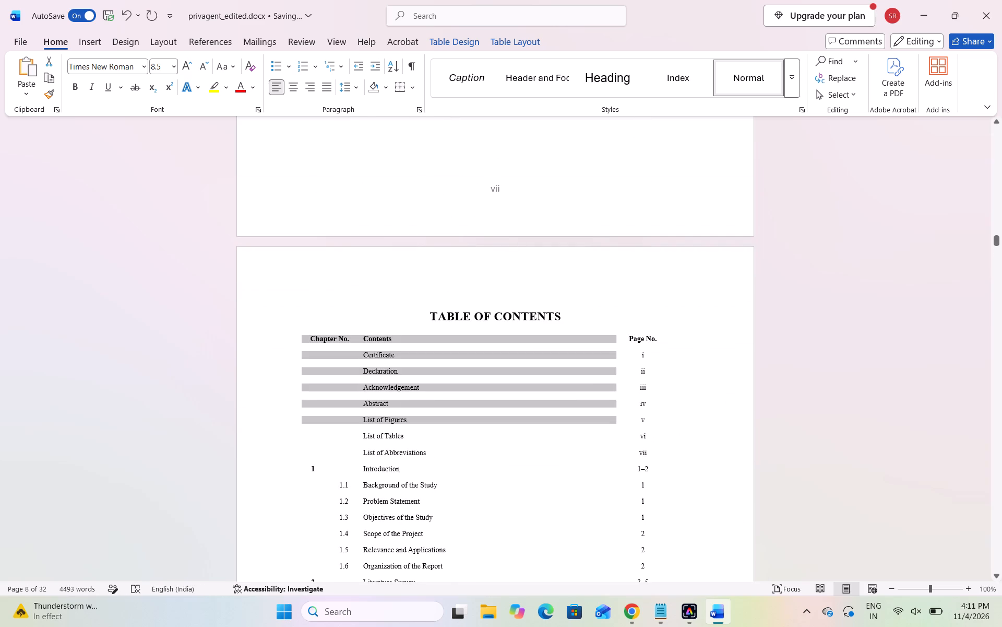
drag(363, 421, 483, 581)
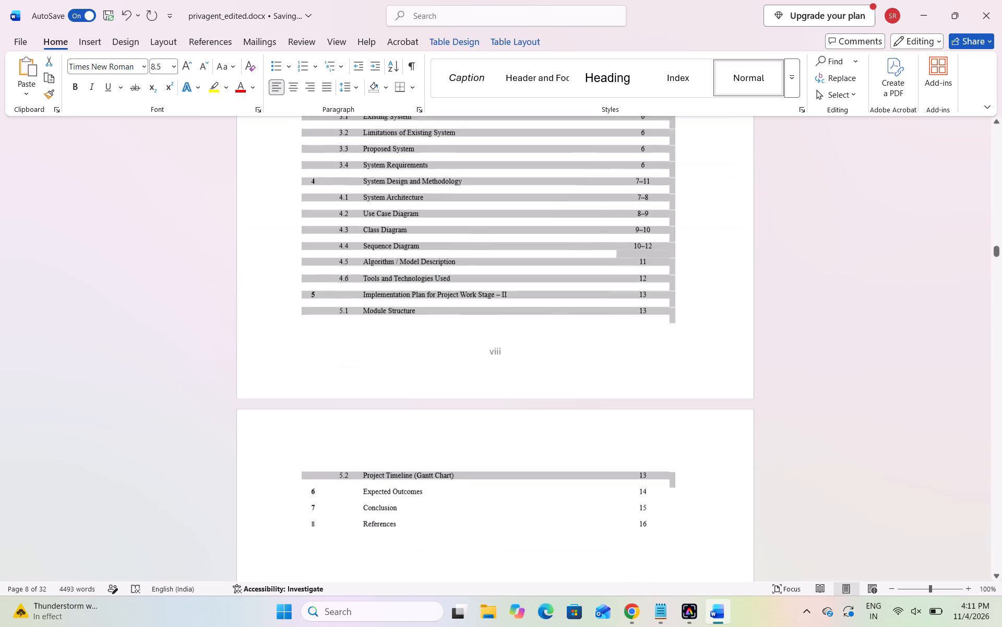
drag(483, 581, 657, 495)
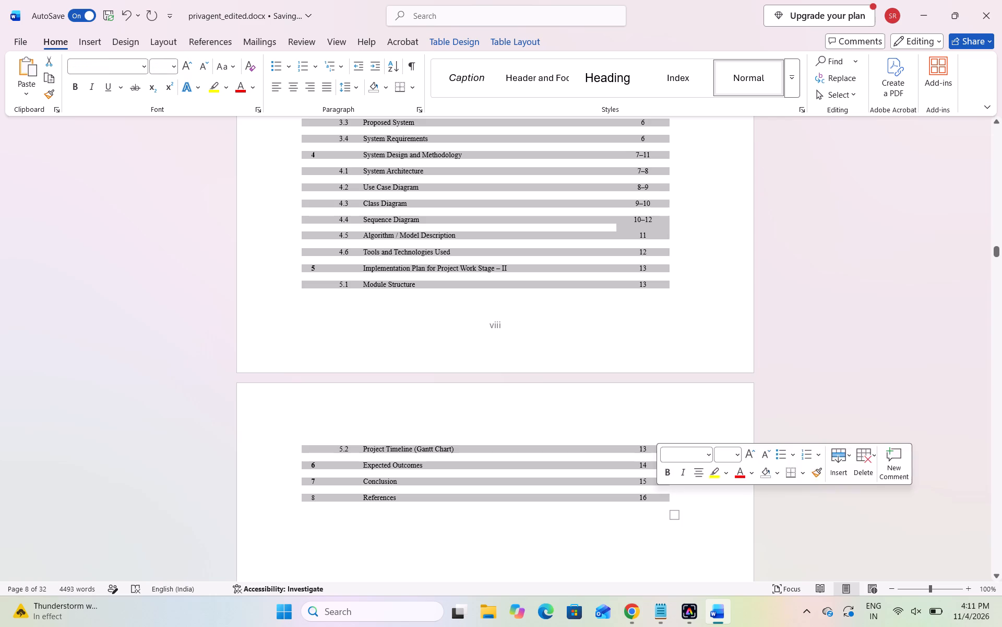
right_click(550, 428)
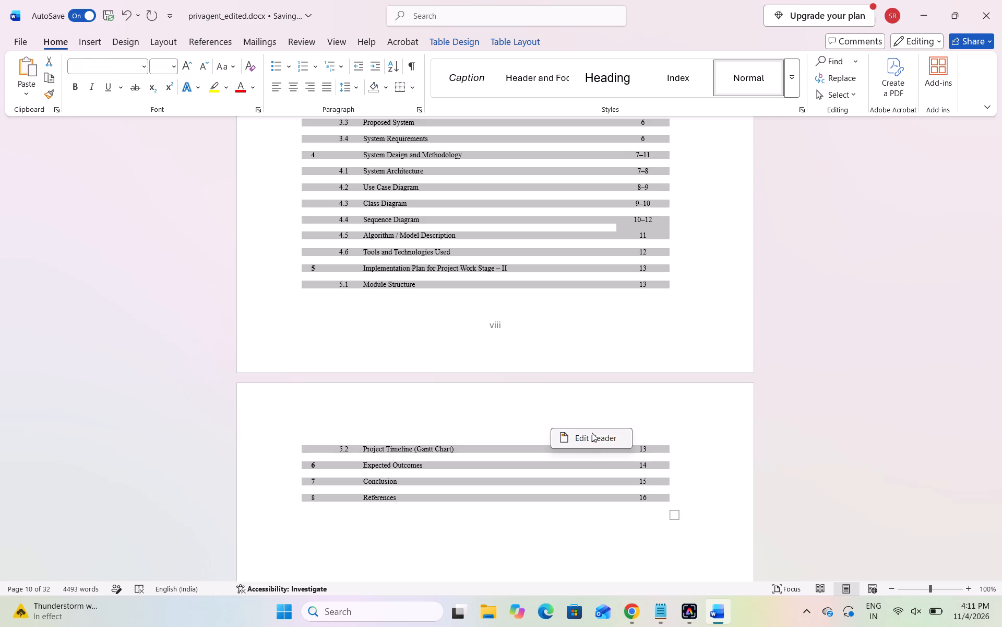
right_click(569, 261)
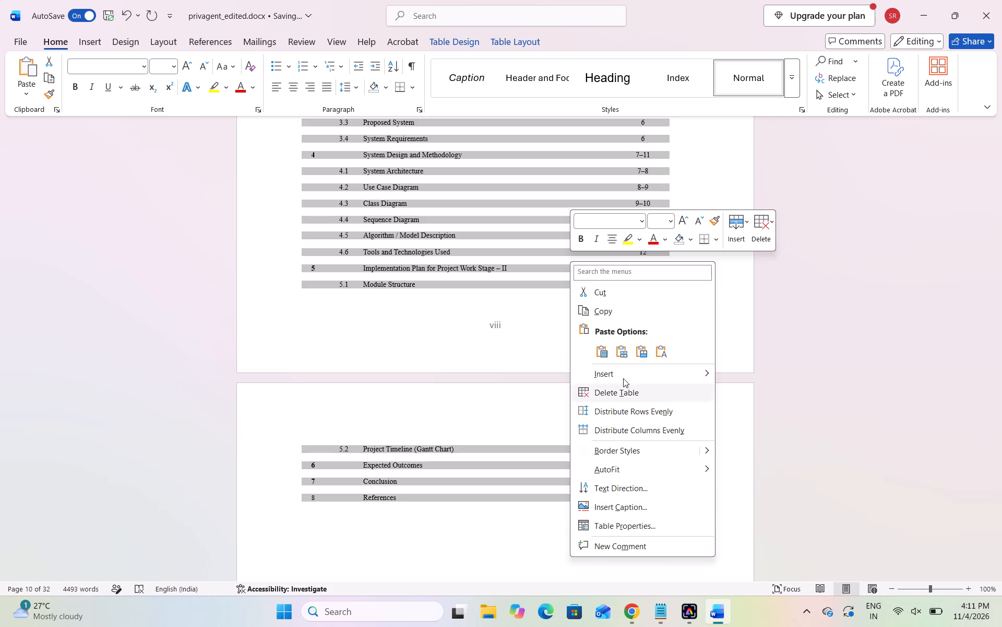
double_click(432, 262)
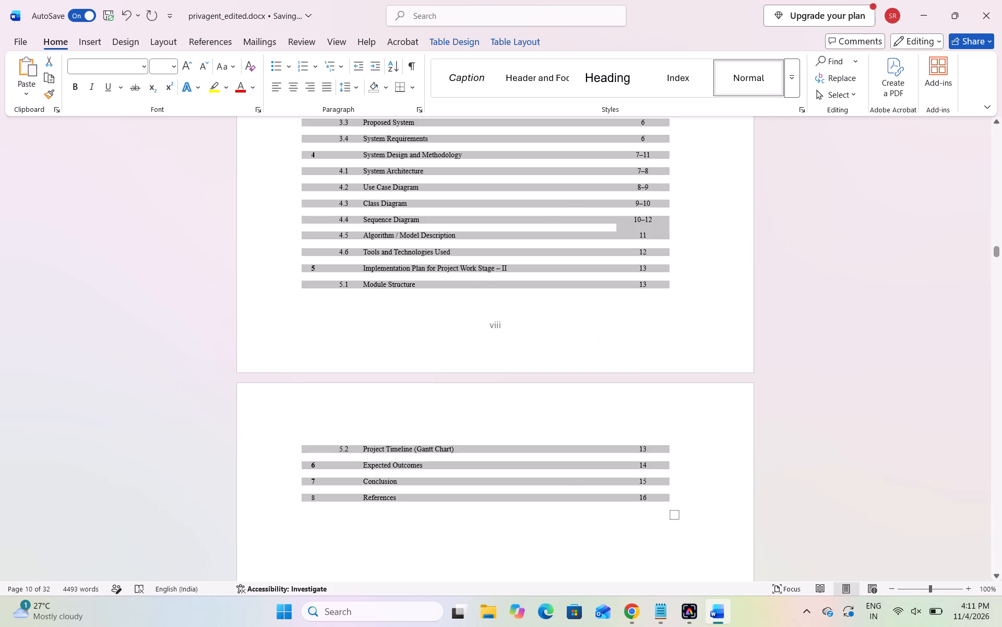
Try to add three line breaks after the Contents column heading in the table of contents.
scroll(432, 262, up, 4)
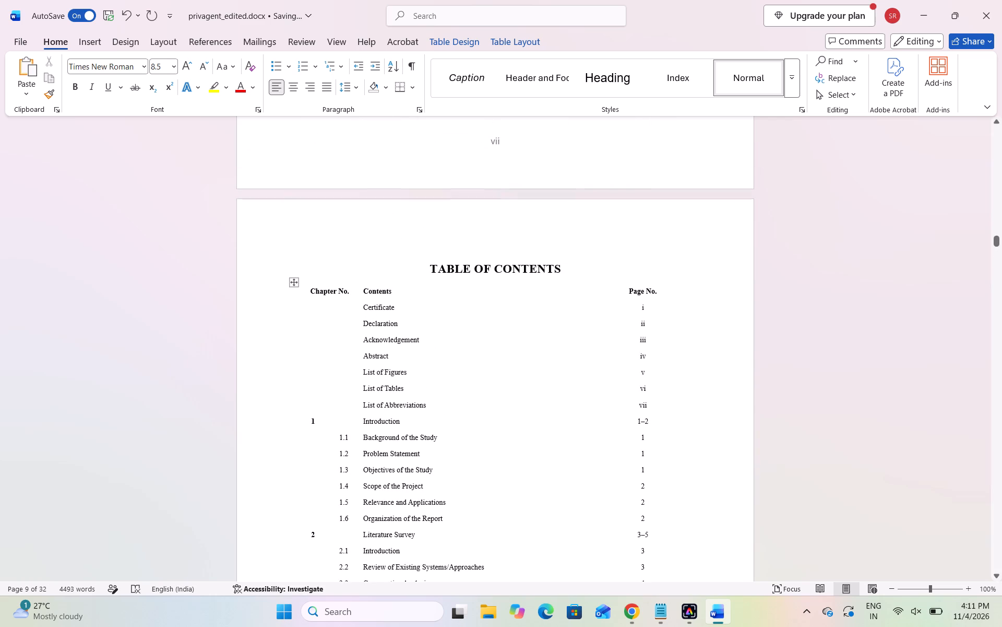
click(376, 292)
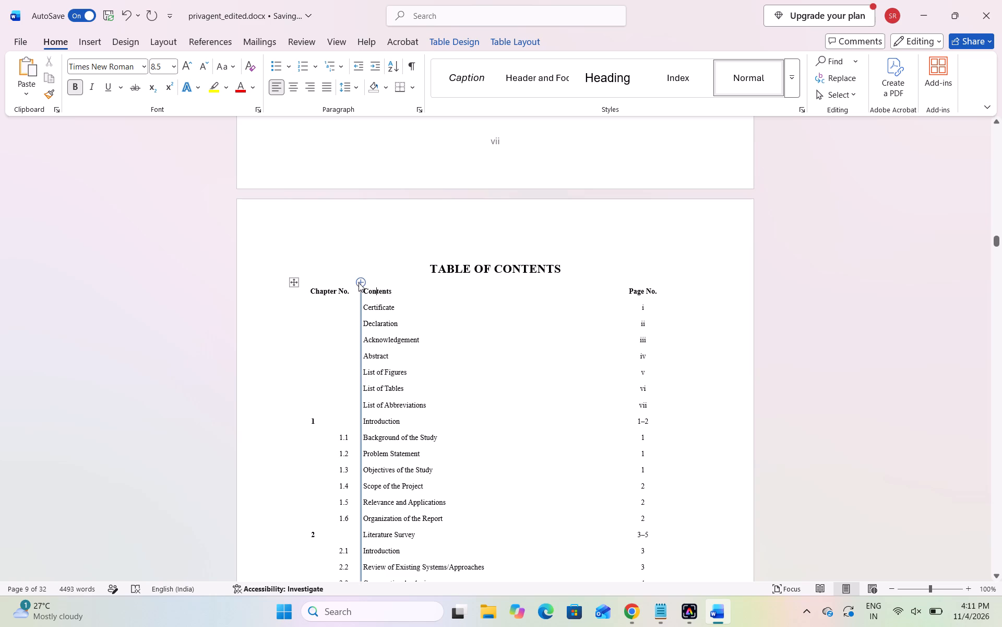
click(396, 293)
key(Return)
key(Return)
key(Return)
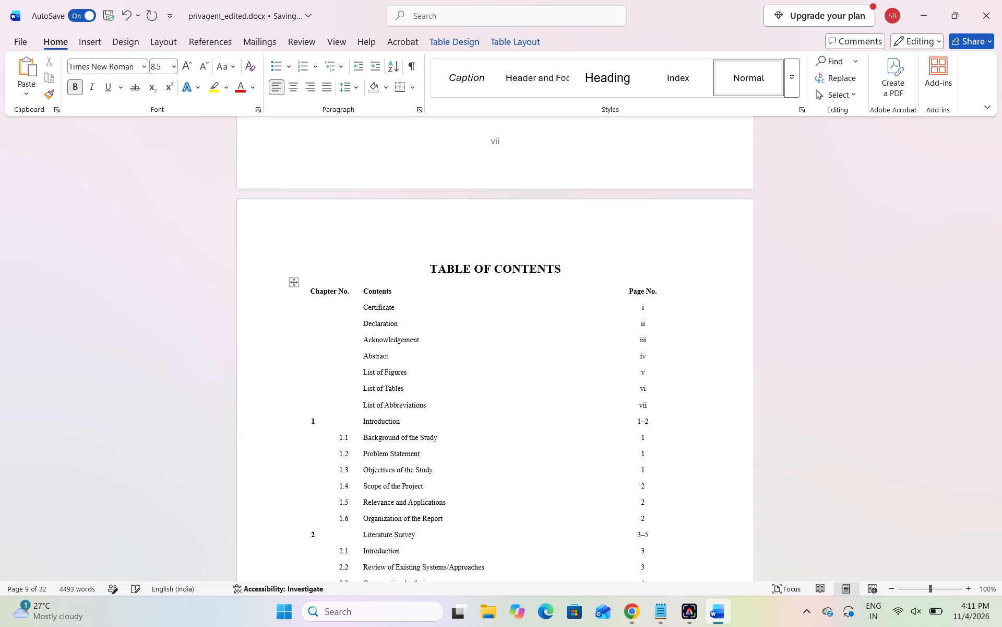
click(414, 356)
Examine the layout of the body pages from the introduction chapter through the Use Case Diagram section.
scroll(347, 353, down, 9)
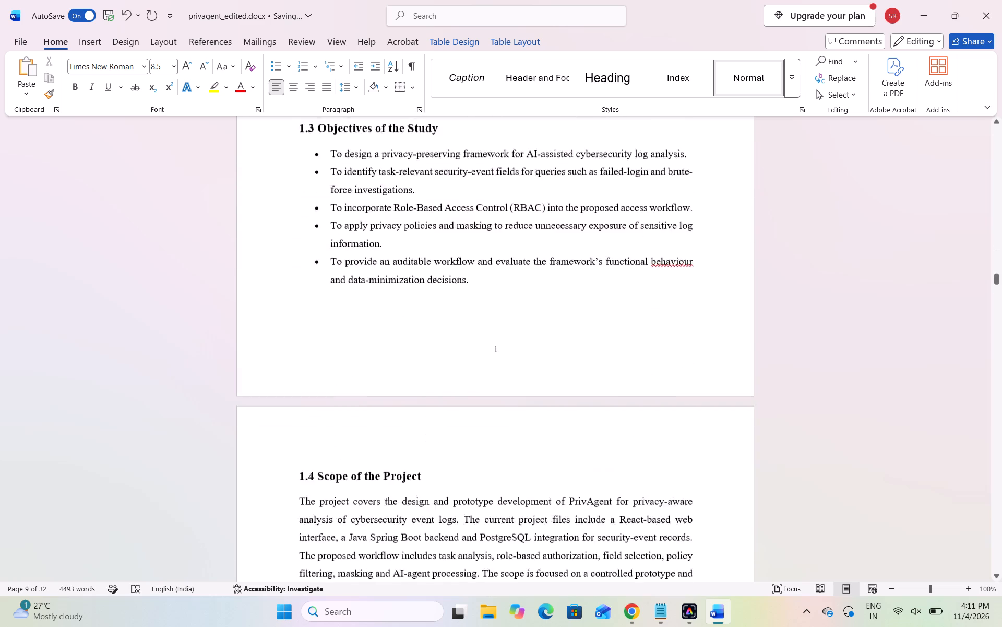
scroll(347, 353, down, 10)
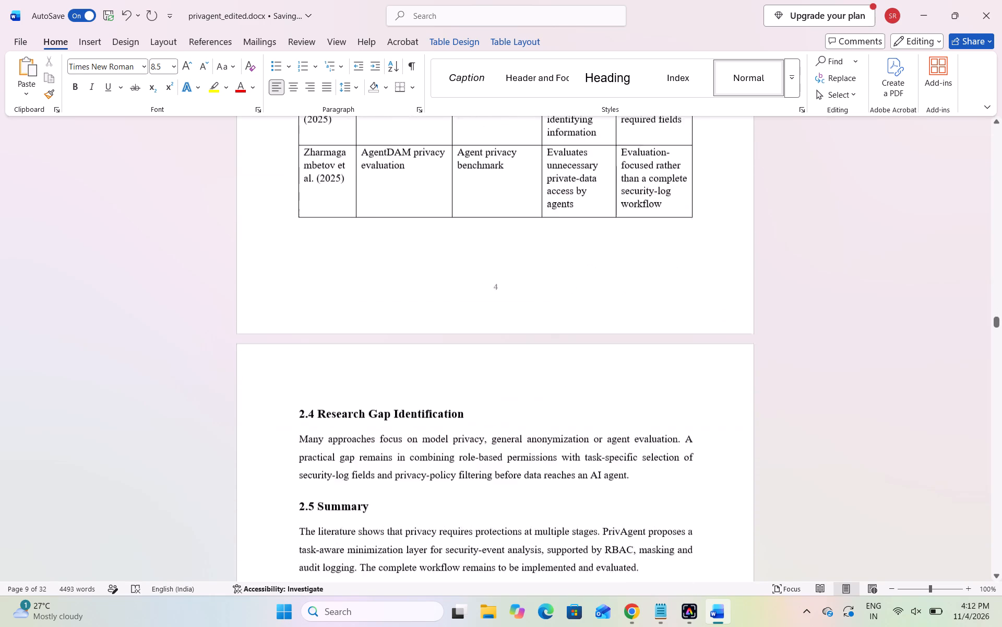
scroll(347, 353, down, 9)
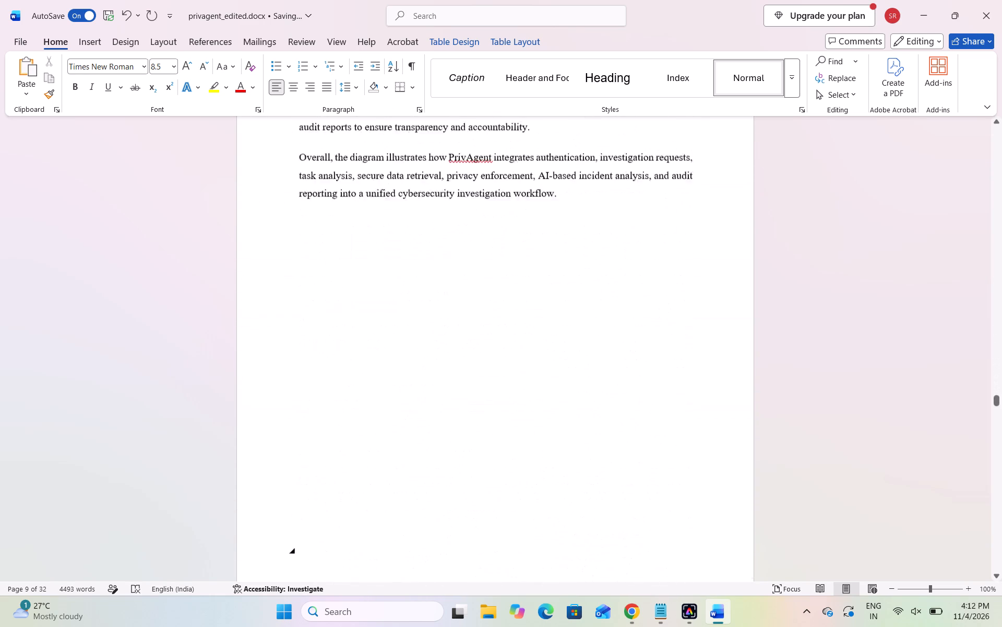
scroll(347, 353, down, 1)
scroll(347, 353, up, 4)
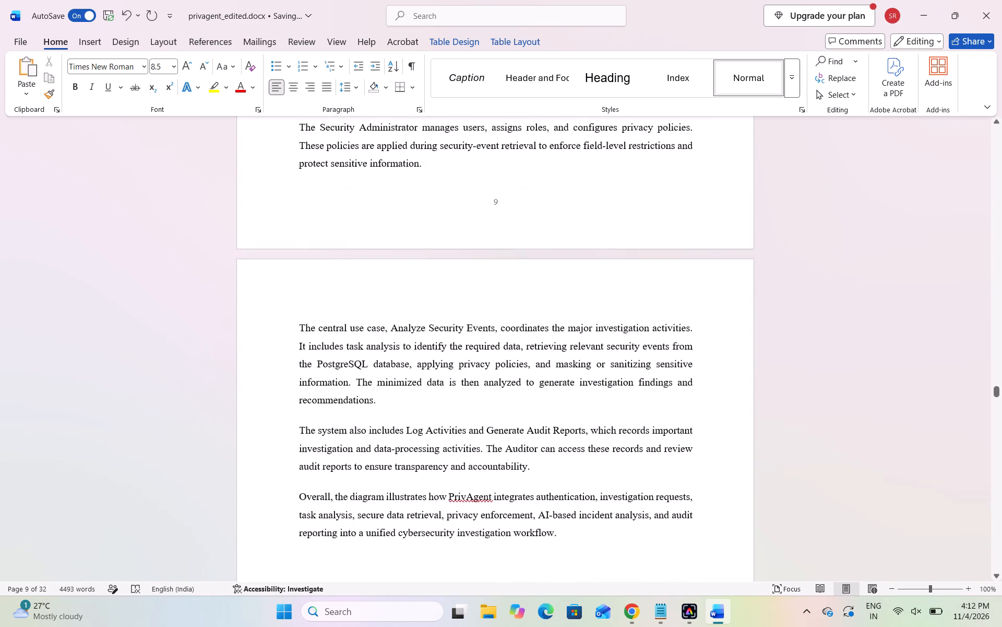
scroll(347, 353, up, 3)
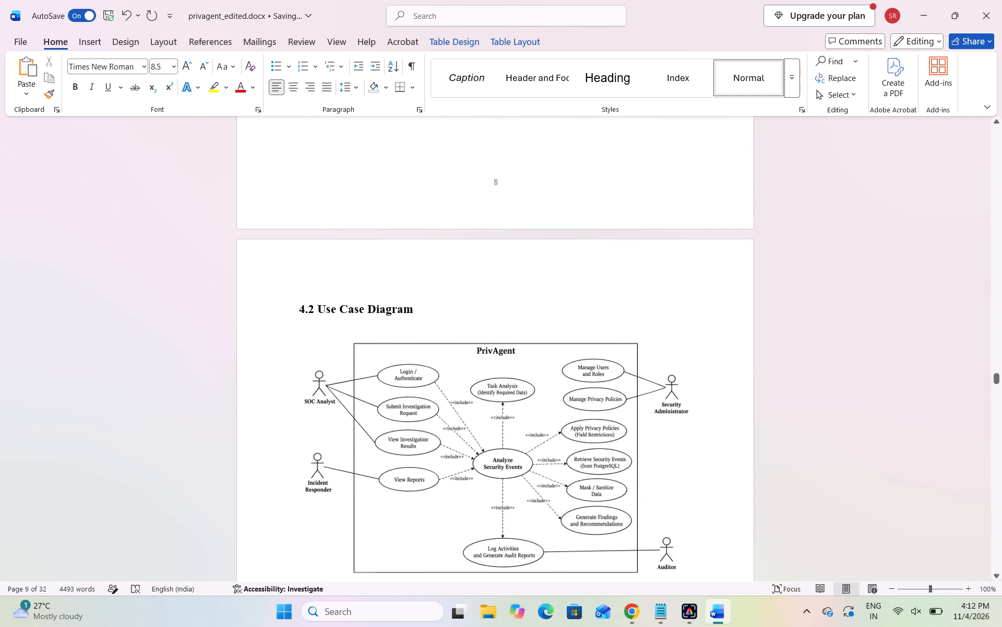
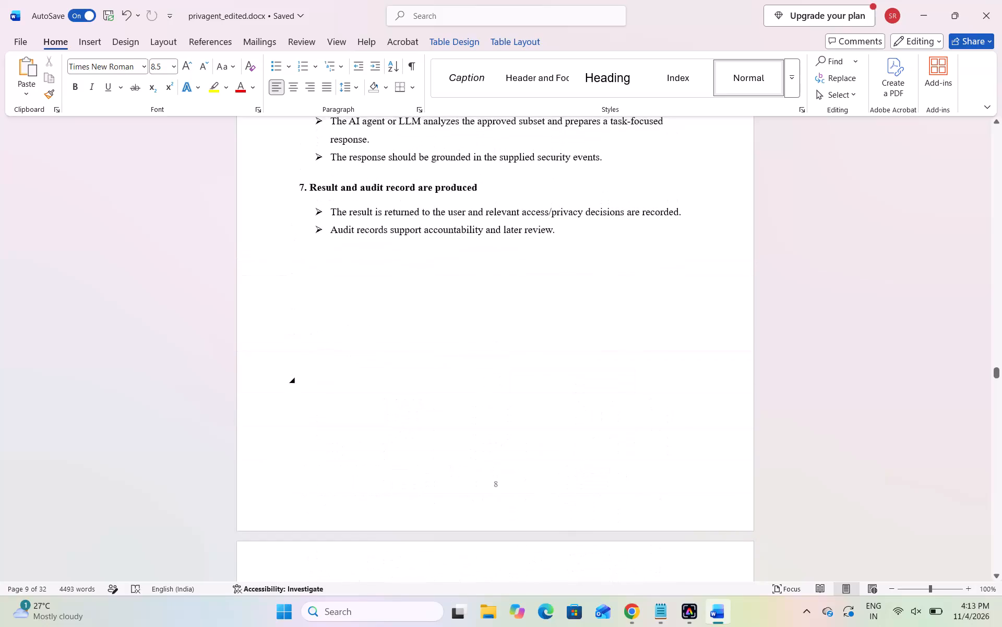
scroll(382, 403, up, 1)
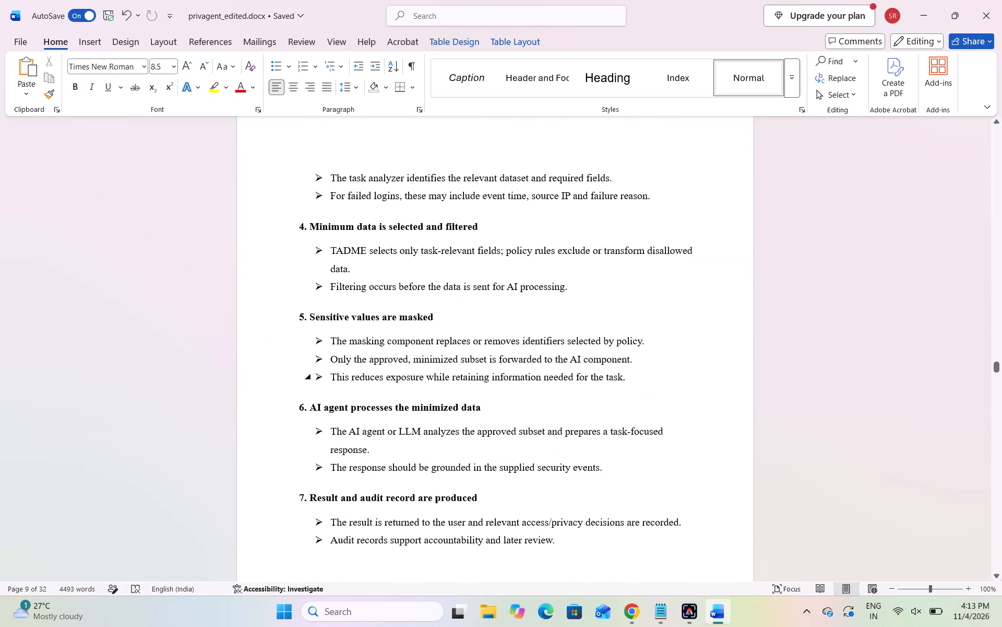
scroll(439, 376, up, 5)
scroll(439, 376, down, 2)
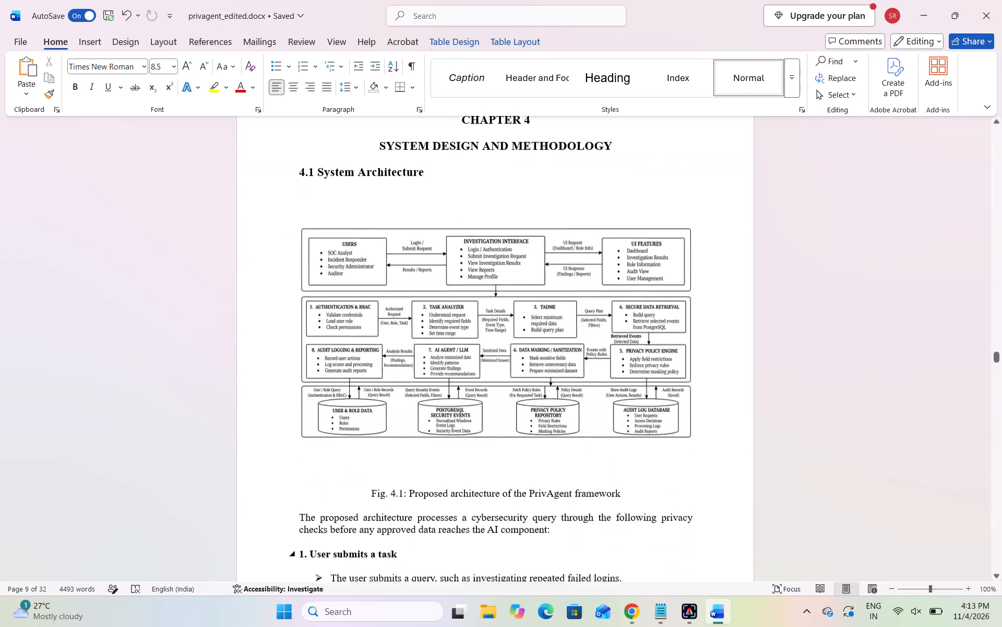
scroll(439, 376, down, 1)
scroll(437, 425, down, 10)
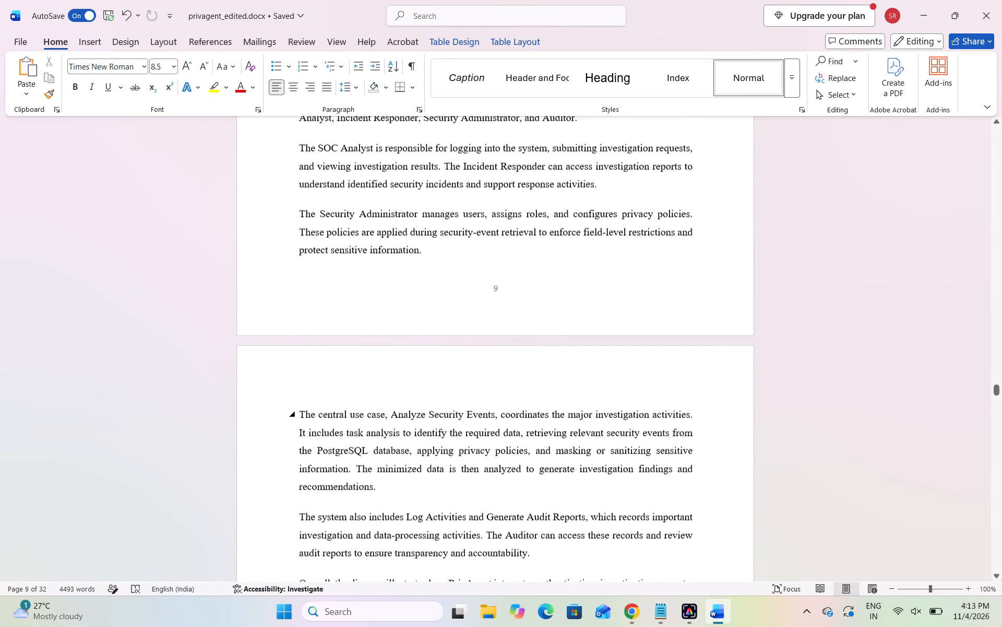
scroll(437, 425, down, 8)
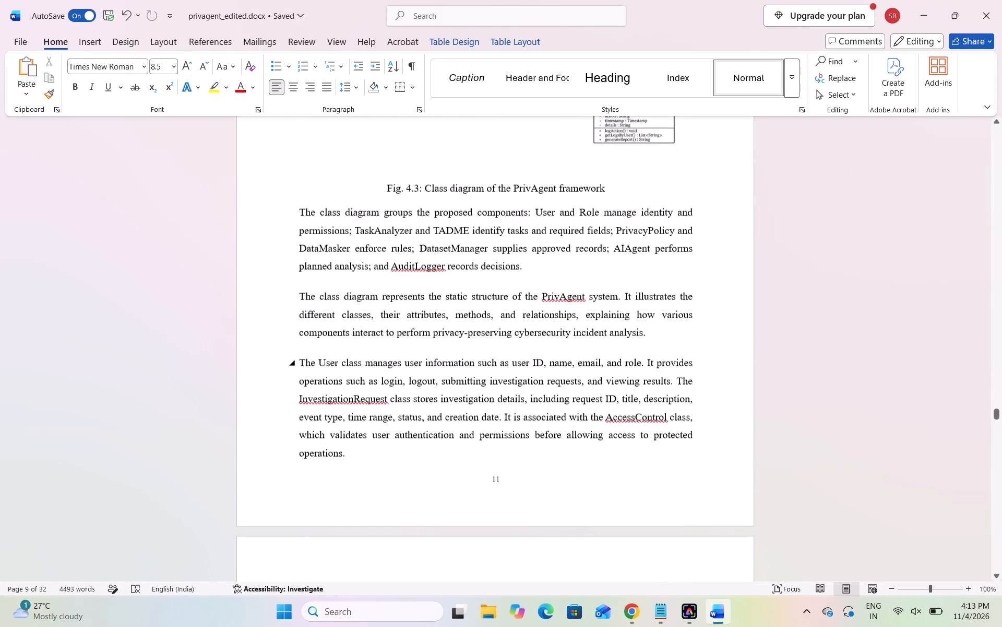
scroll(456, 391, down, 7)
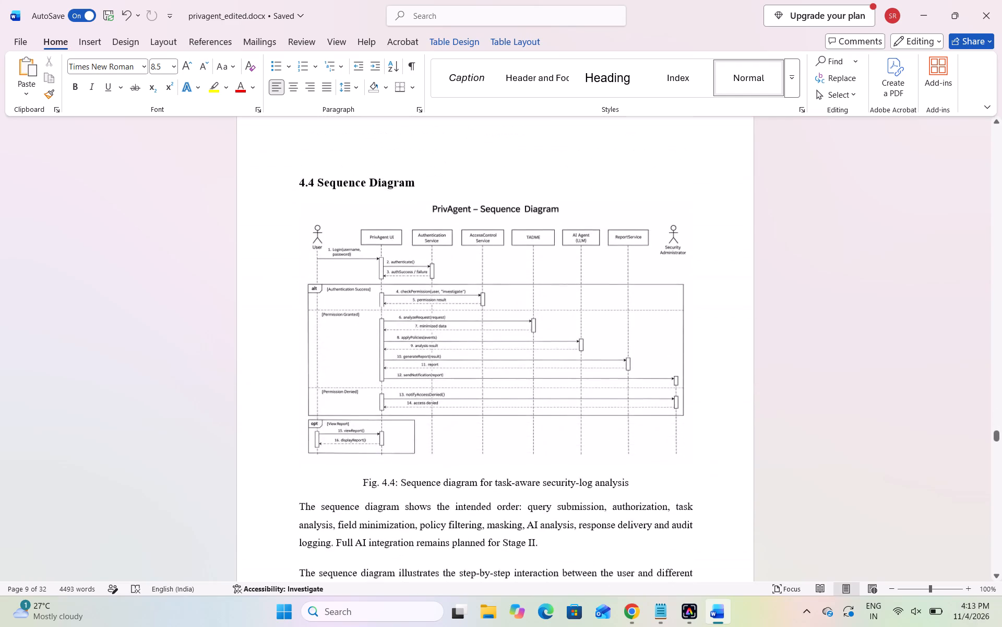
scroll(456, 391, down, 8)
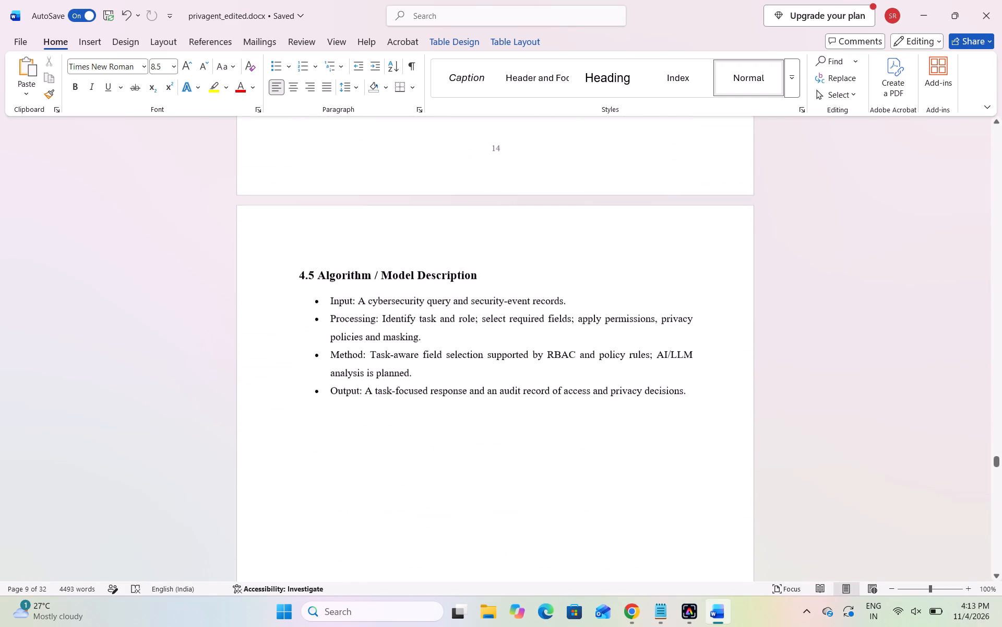
scroll(456, 391, down, 13)
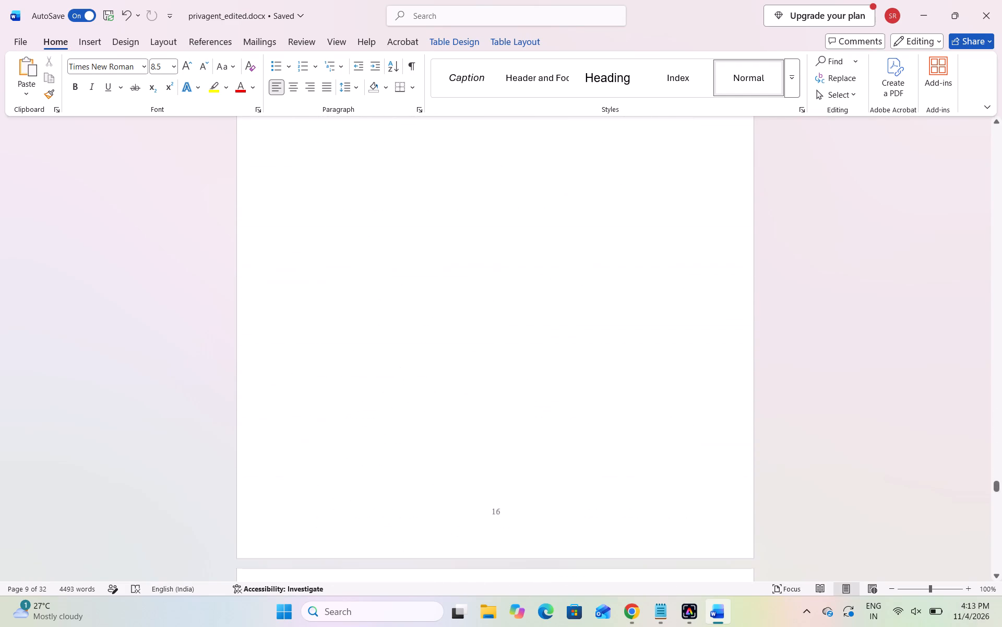
scroll(456, 391, down, 3)
scroll(456, 391, up, 4)
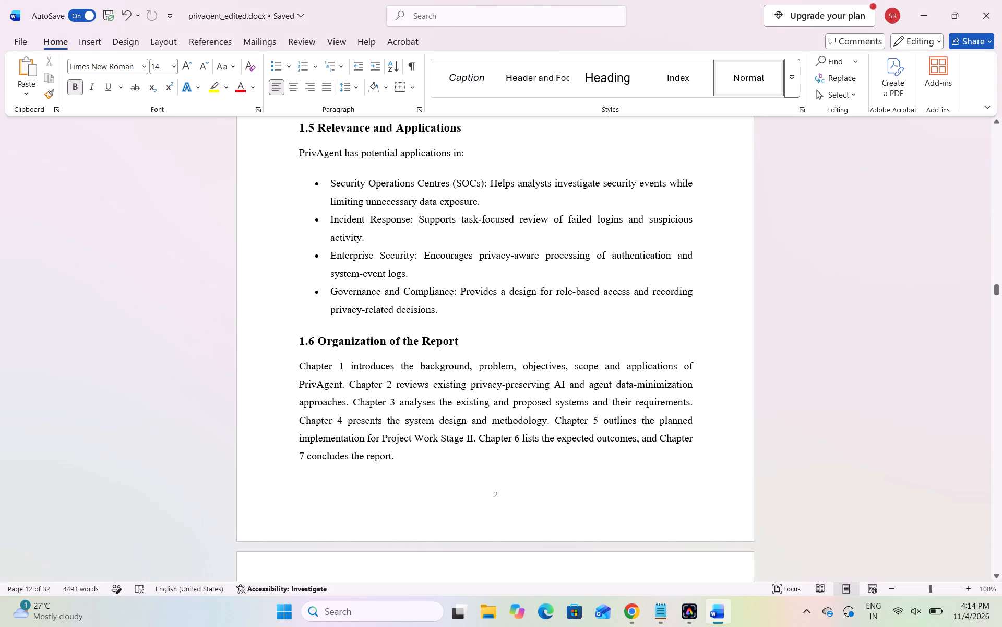
drag(405, 455, 295, 367)
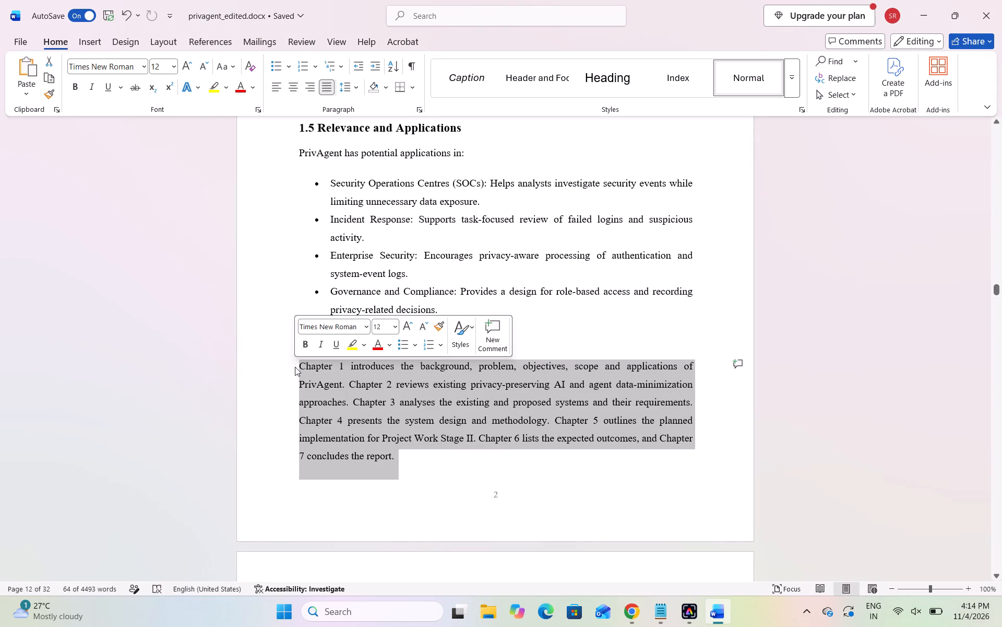
key(ctrl+v)
Left-align the pasted section 1.6 text, from the opening sentence through the Chapter 7 – Conclusion and Future Scope paragraph.
scroll(410, 392, up, 1)
drag(376, 221, 430, 559)
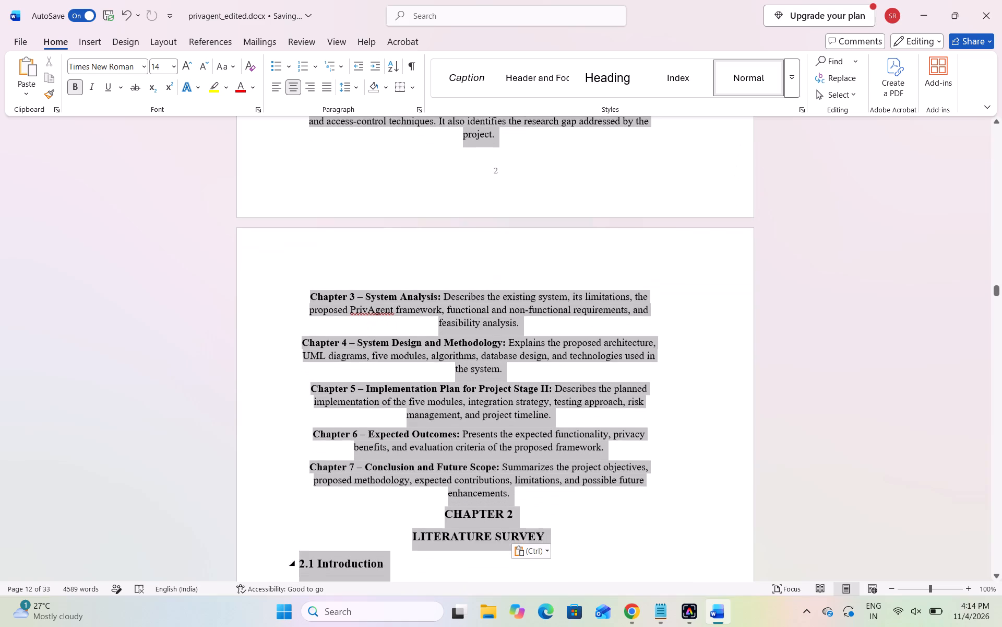
drag(430, 559, 517, 486)
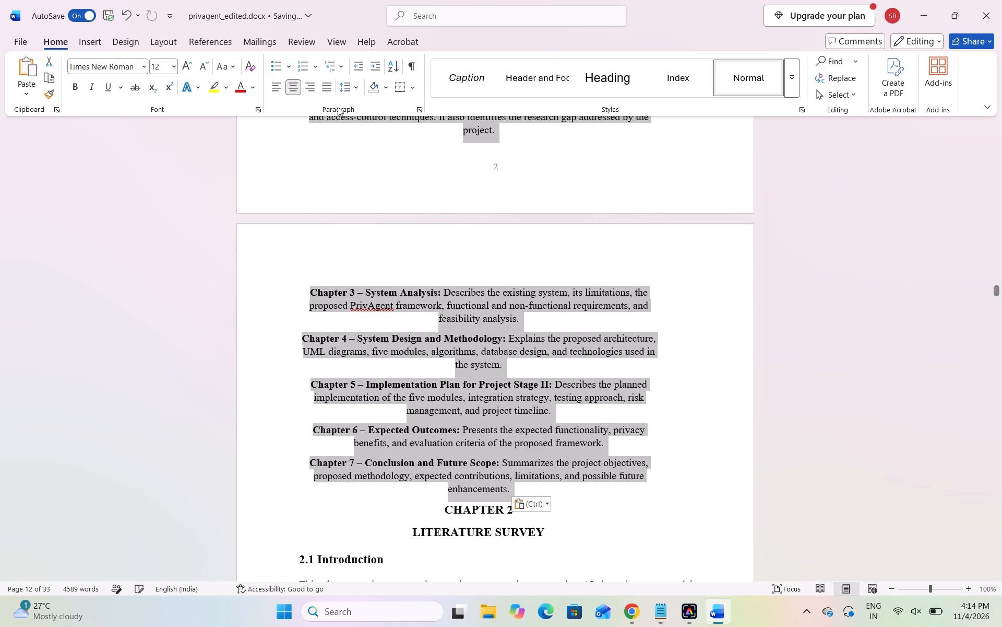
click(276, 85)
click(401, 468)
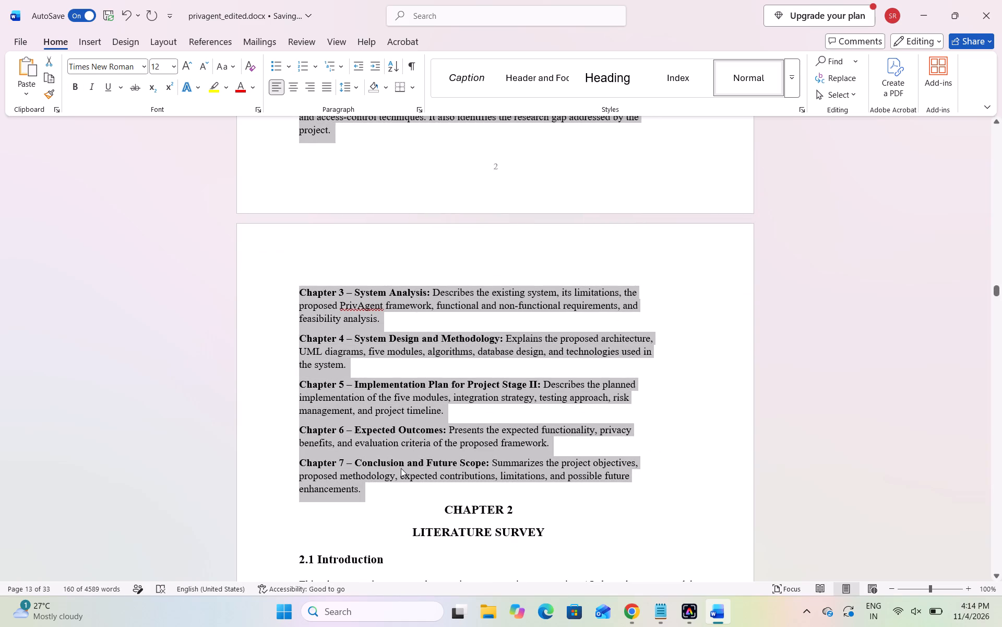
Switch to the ChatGPT conversation and copy the text of section 1.5, Relevance and Applications.
scroll(401, 468, down, 1)
scroll(401, 468, up, 2)
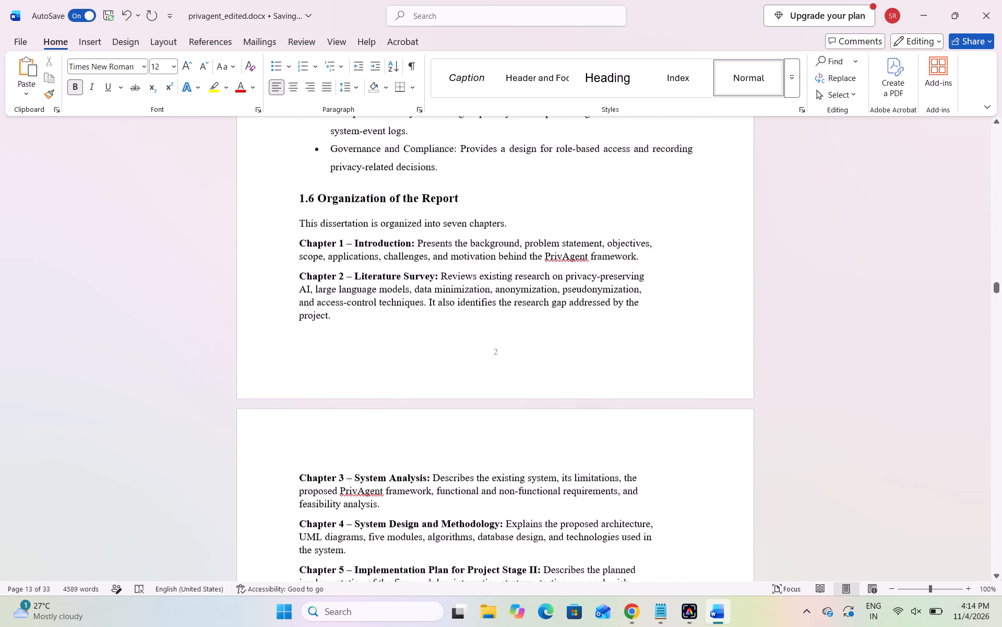
scroll(401, 468, up, 2)
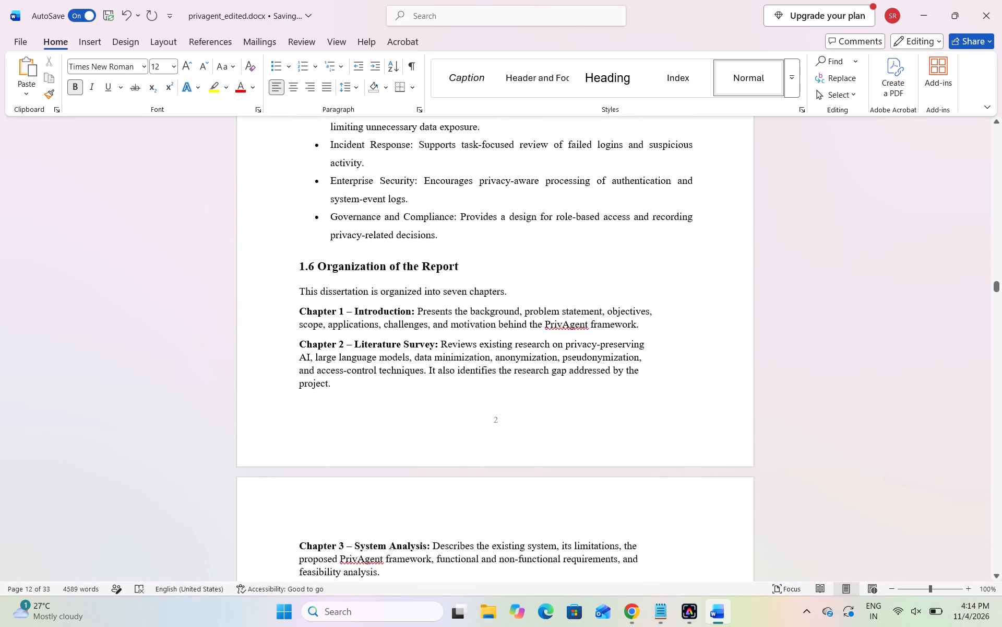
scroll(470, 370, up, 1)
key(alt+Tab)
scroll(543, 356, up, 1)
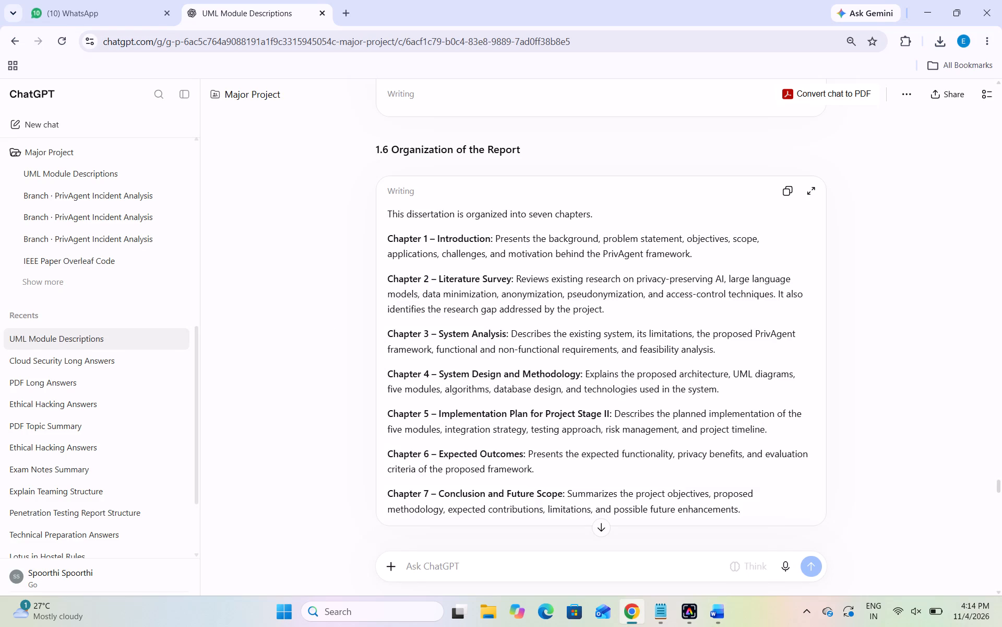
scroll(543, 356, up, 3)
scroll(598, 325, up, 1)
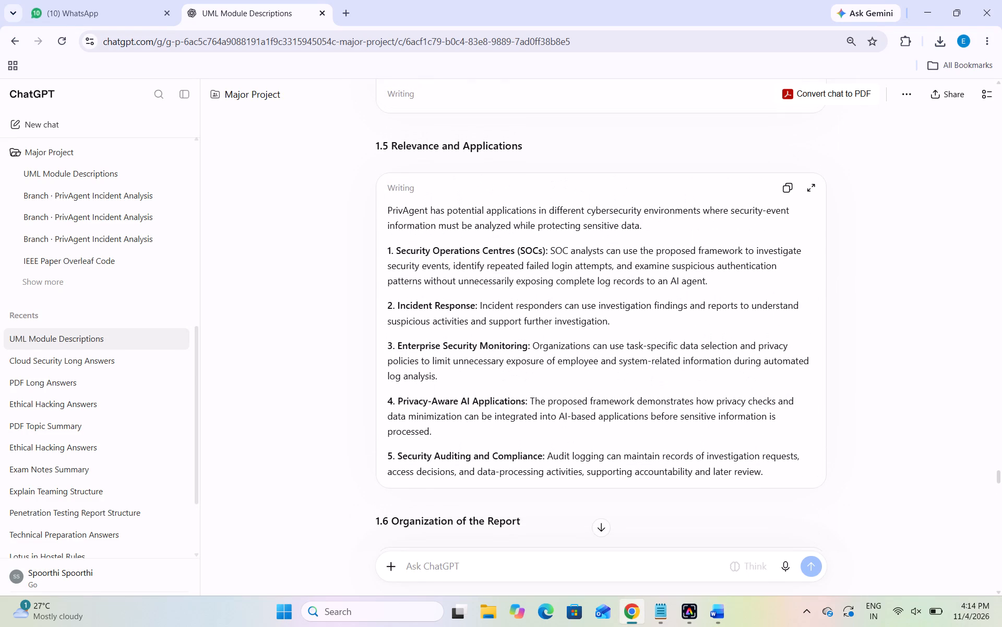
click(792, 189)
In the Word report, replace the intro line and bullet list under 1.5 Relevance and Applications with the copied text.
key(alt+Tab)
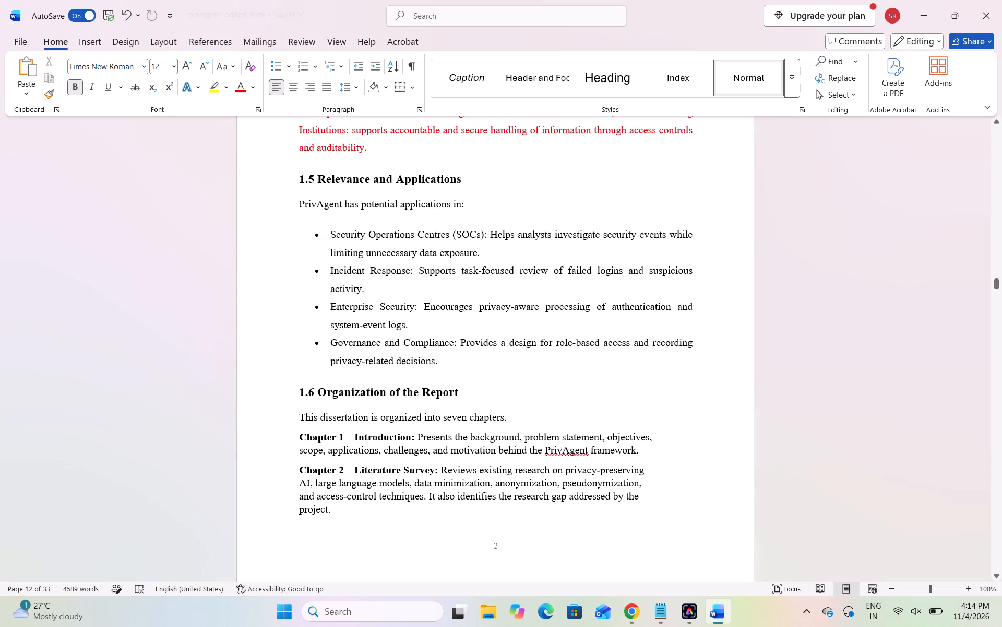
scroll(590, 299, up, 1)
drag(442, 473, 328, 365)
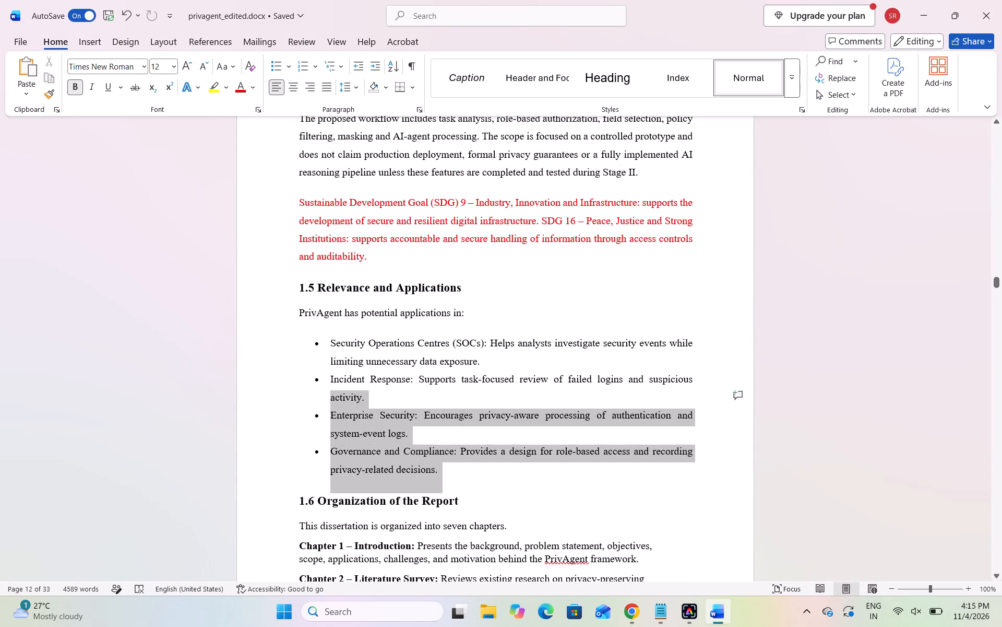
drag(328, 365, 297, 321)
key(ctrl+v)
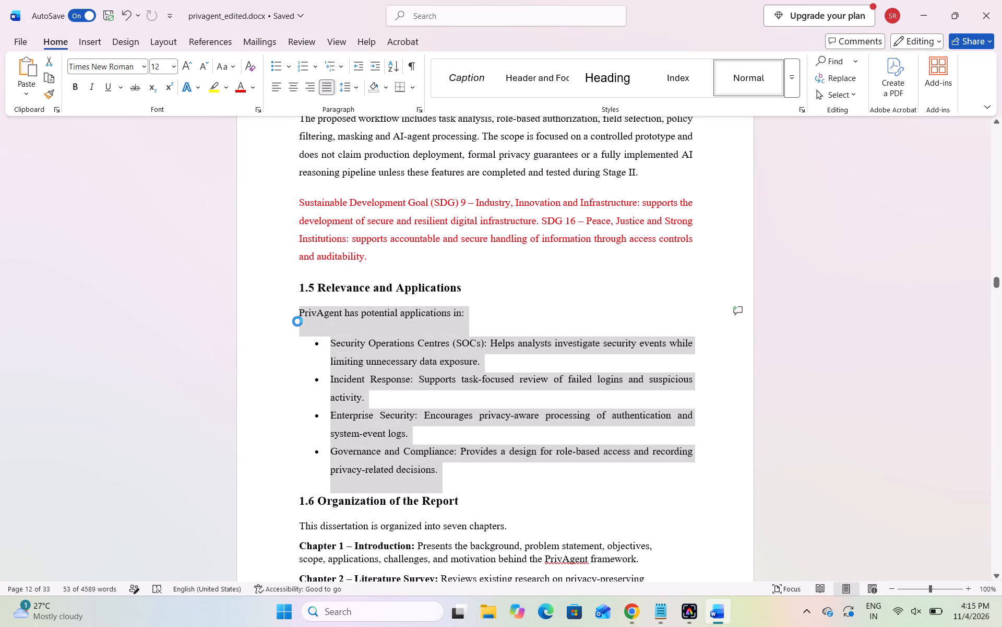
Return to the ChatGPT conversation and copy the text of section 1.4, Scope of the Project, including its Sustainable Development Goals.
scroll(417, 362, down, 1)
scroll(417, 362, up, 1)
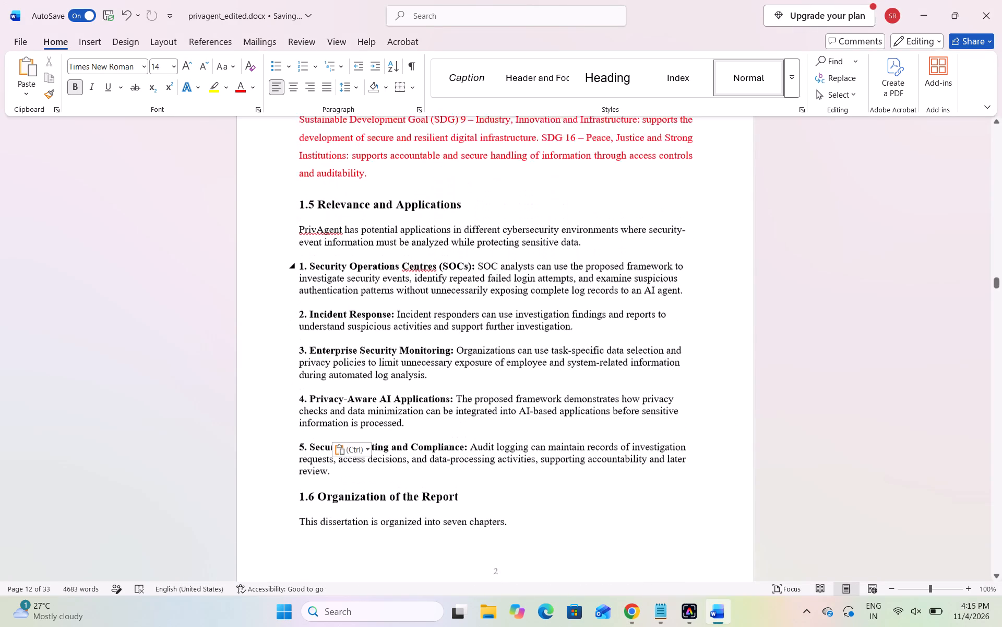
scroll(417, 362, up, 2)
key(alt+Tab)
scroll(565, 326, up, 1)
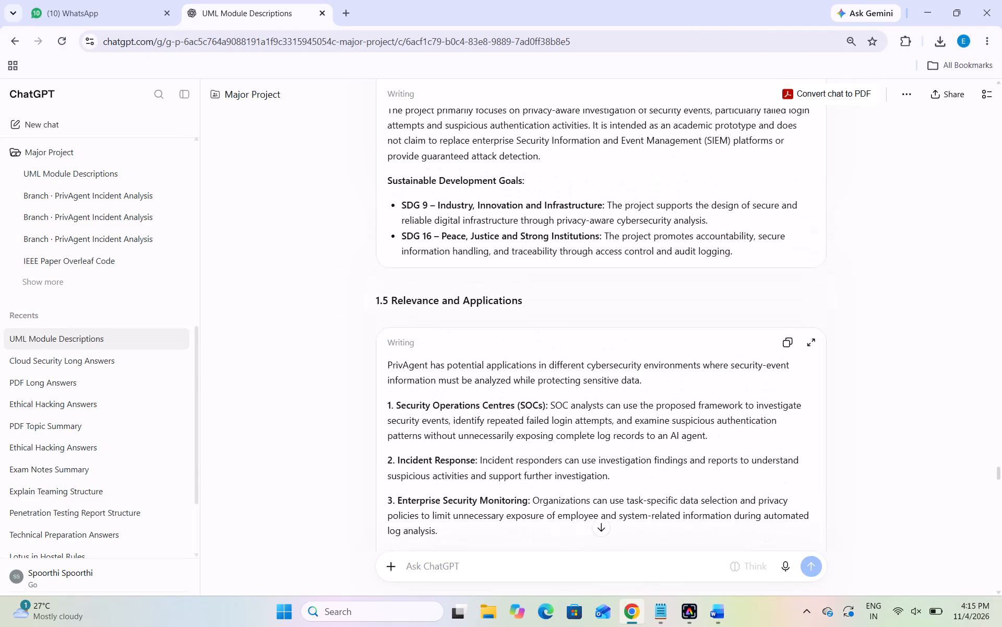
scroll(565, 326, up, 2)
scroll(628, 300, up, 2)
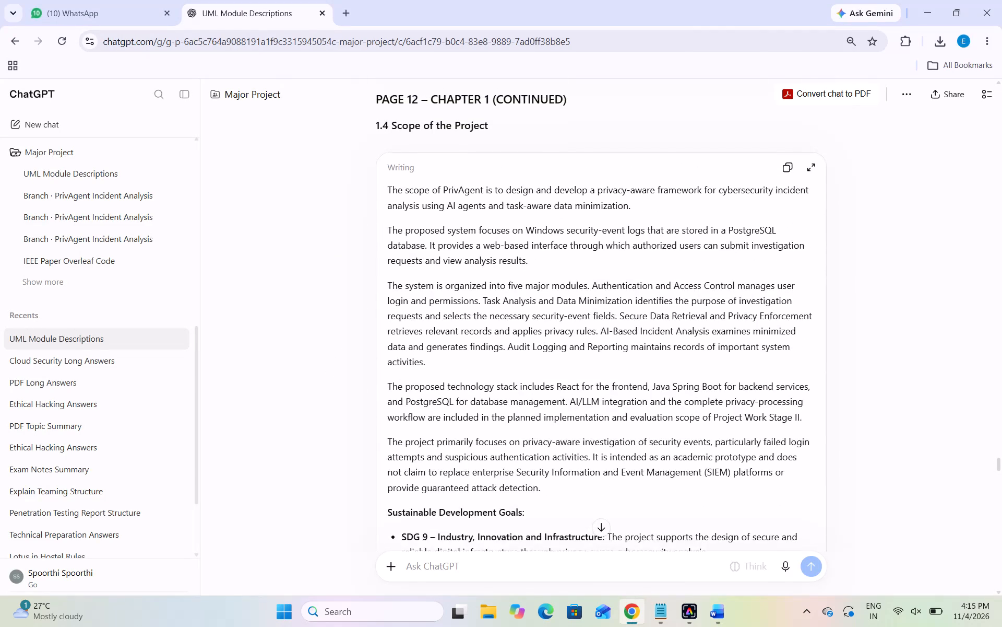
scroll(628, 300, up, 1)
key(alt+Tab)
scroll(567, 304, up, 2)
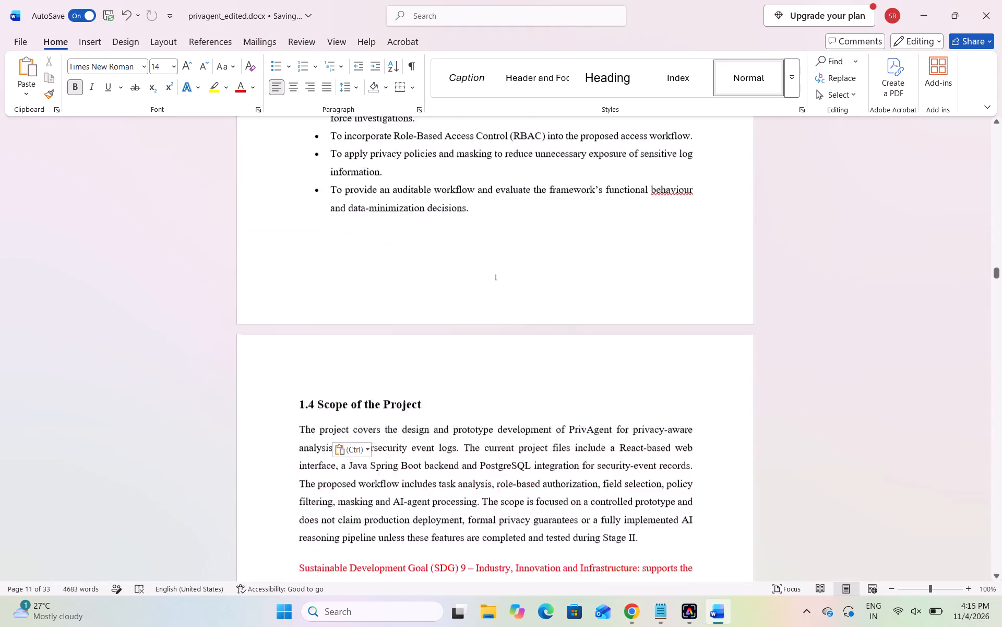
scroll(567, 304, up, 2)
scroll(567, 304, down, 1)
key(alt+Tab)
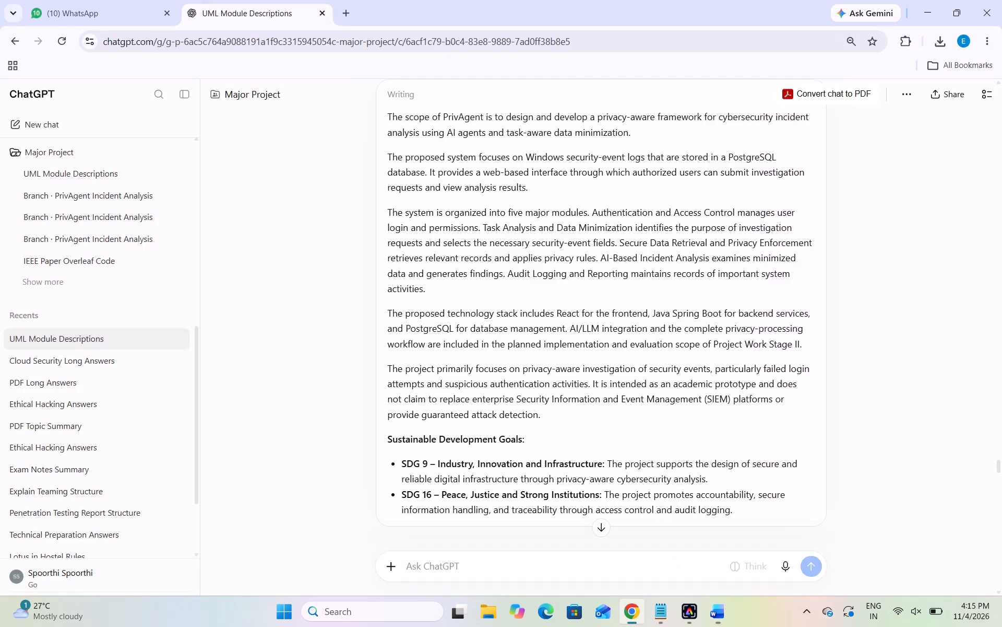
scroll(588, 278, up, 1)
click(785, 181)
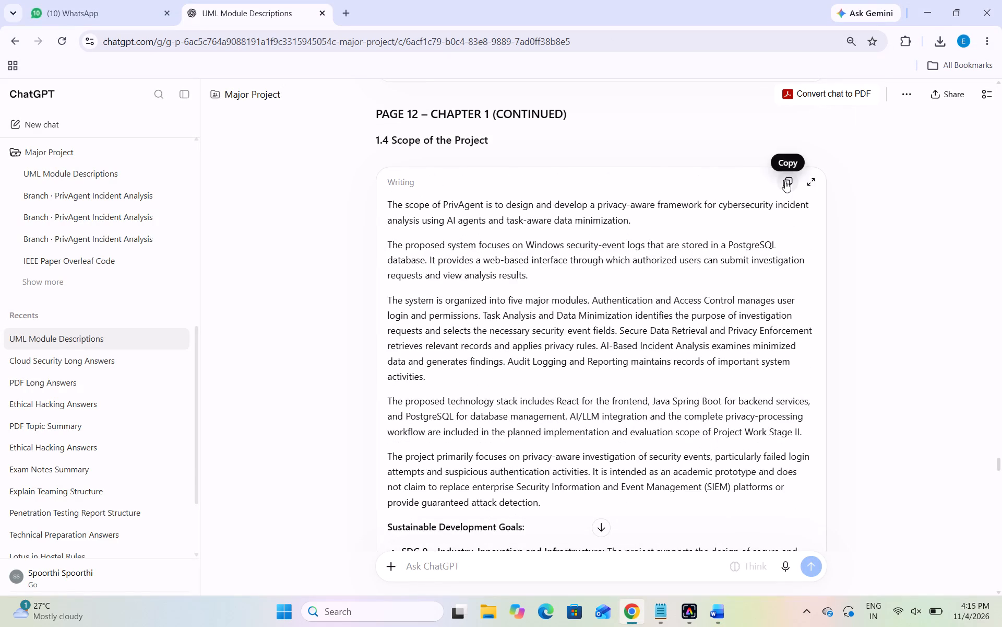
In the Word report, replace the black paragraph under 1.4 Scope of the Project with the copied ChatGPT text.
scroll(662, 297, down, 1)
key(alt+Tab)
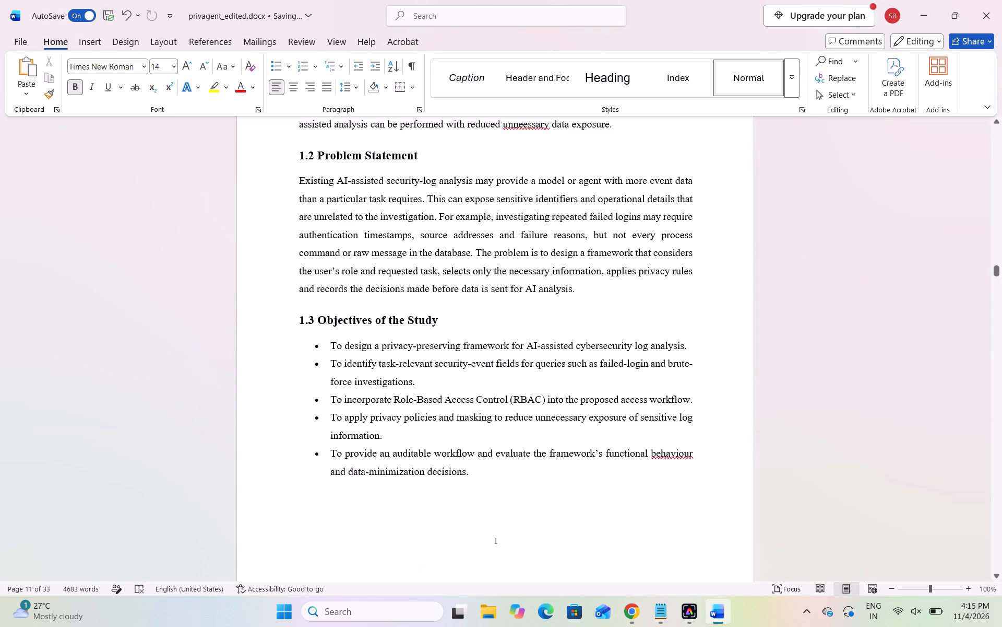
scroll(444, 354, up, 1)
scroll(590, 356, up, 1)
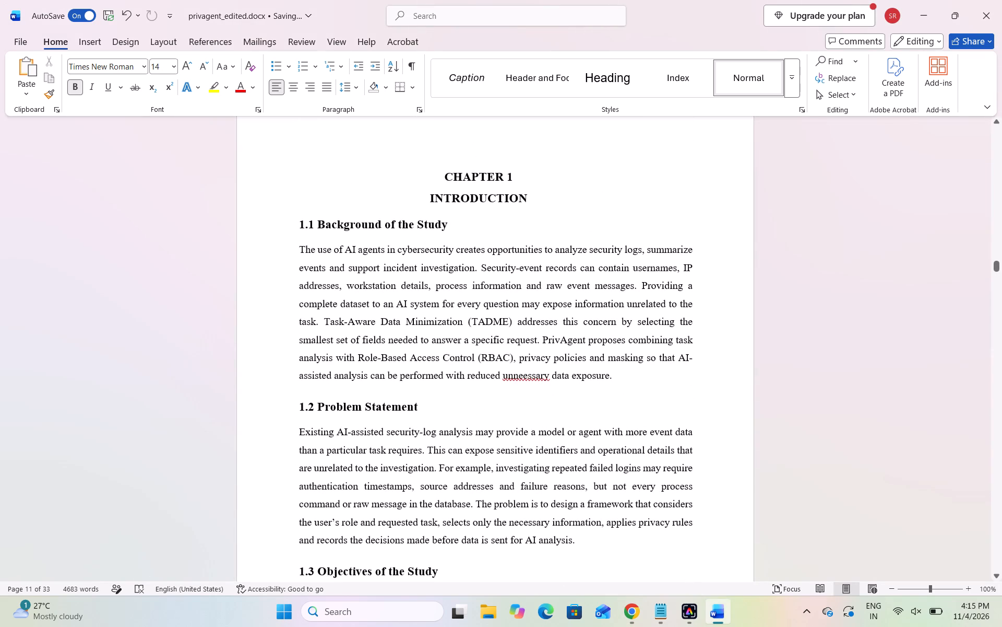
scroll(586, 393, down, 4)
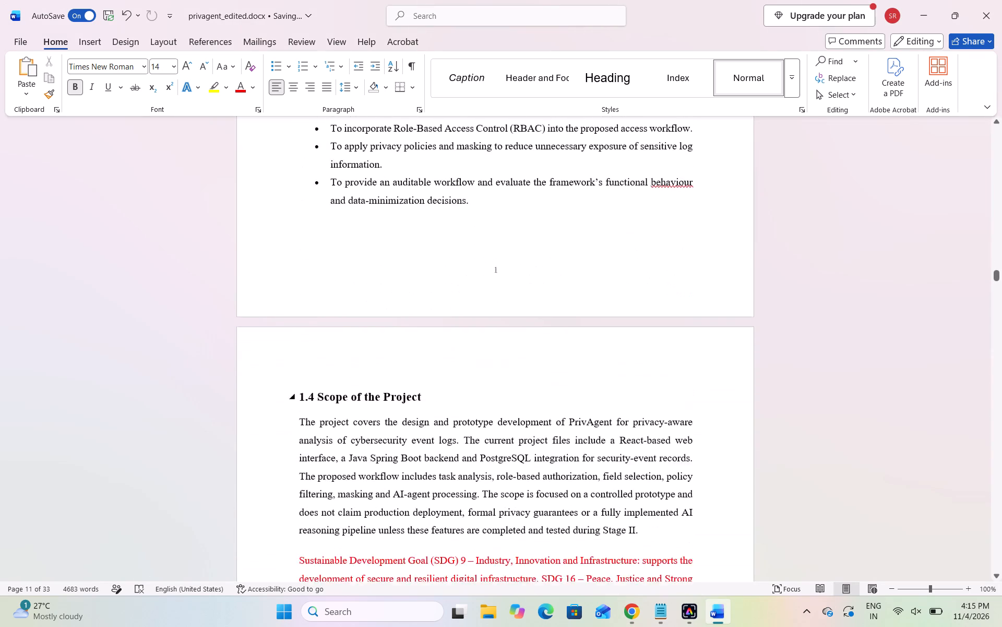
scroll(586, 393, down, 1)
drag(649, 300, 340, 214)
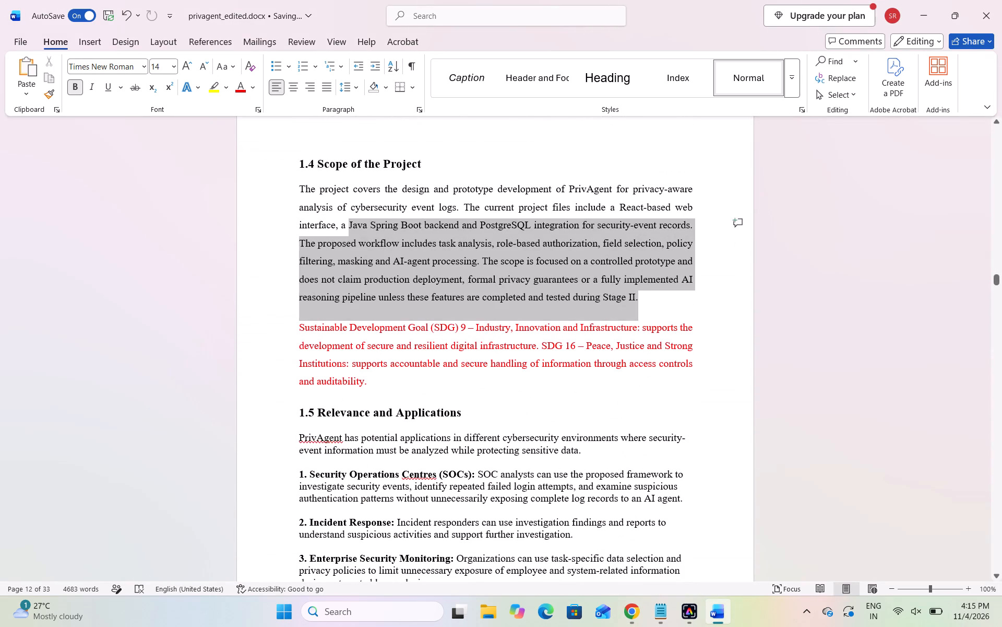
drag(340, 214, 307, 192)
key(ctrl+v)
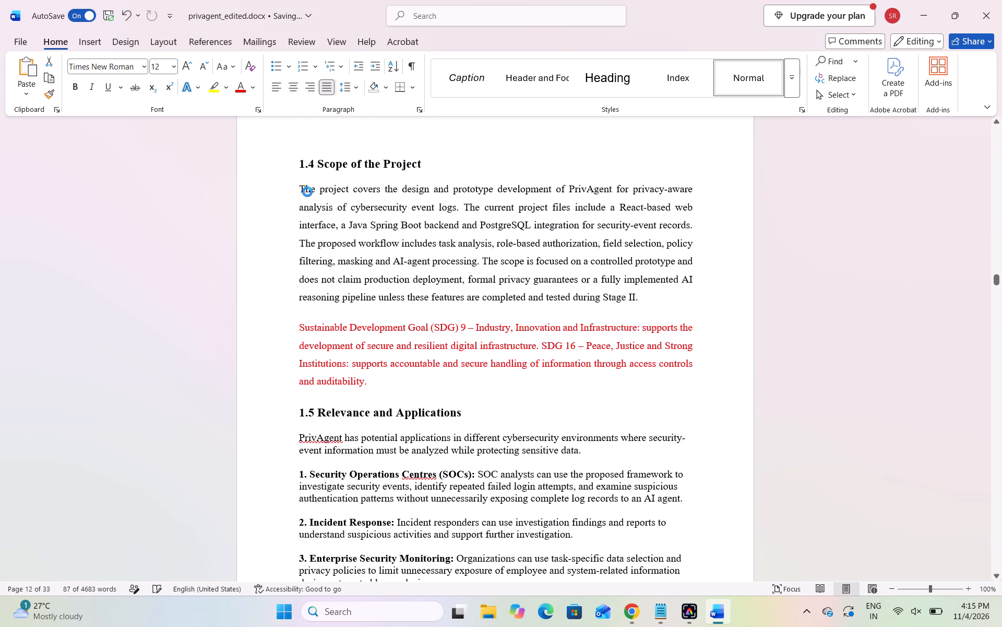
Examine the replaced sections 1.4 to 1.6 and their page flow up to the Chapter 2 Literature Survey heading.
scroll(400, 263, up, 2)
scroll(400, 263, down, 2)
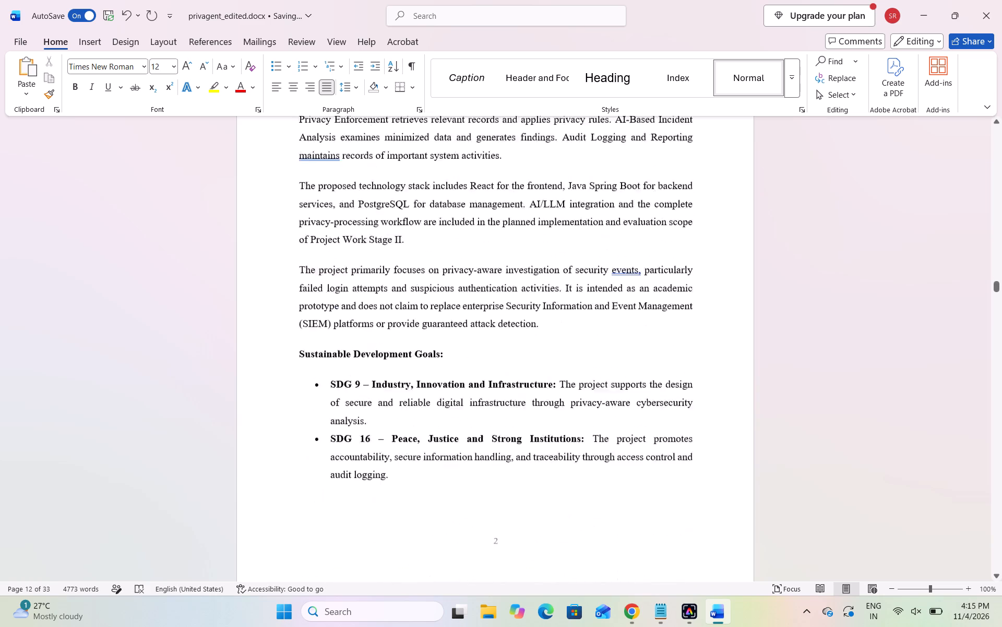
scroll(400, 263, down, 2)
scroll(448, 353, down, 2)
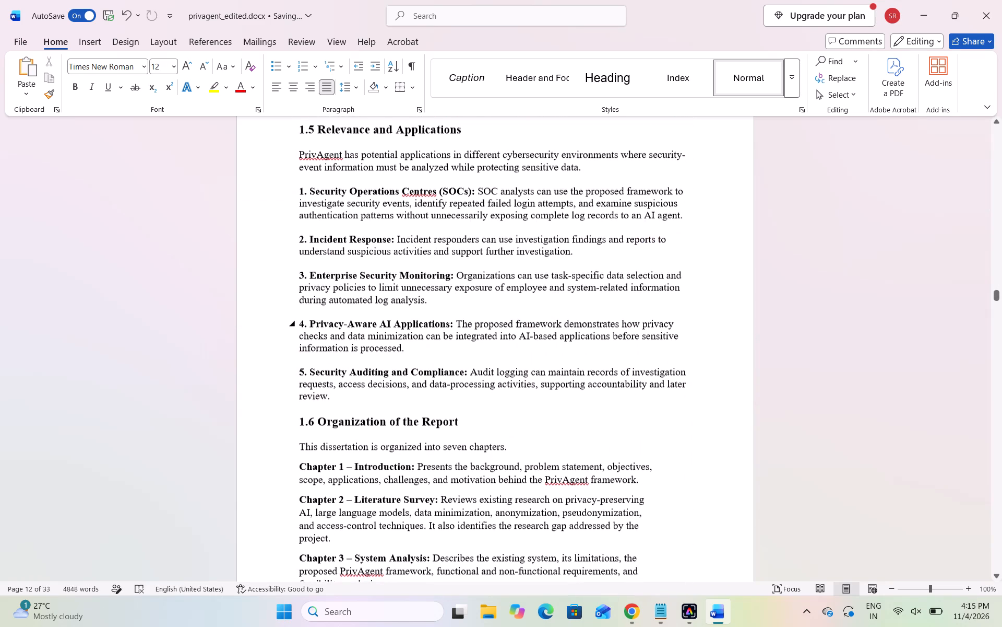
scroll(448, 353, down, 2)
scroll(448, 353, up, 1)
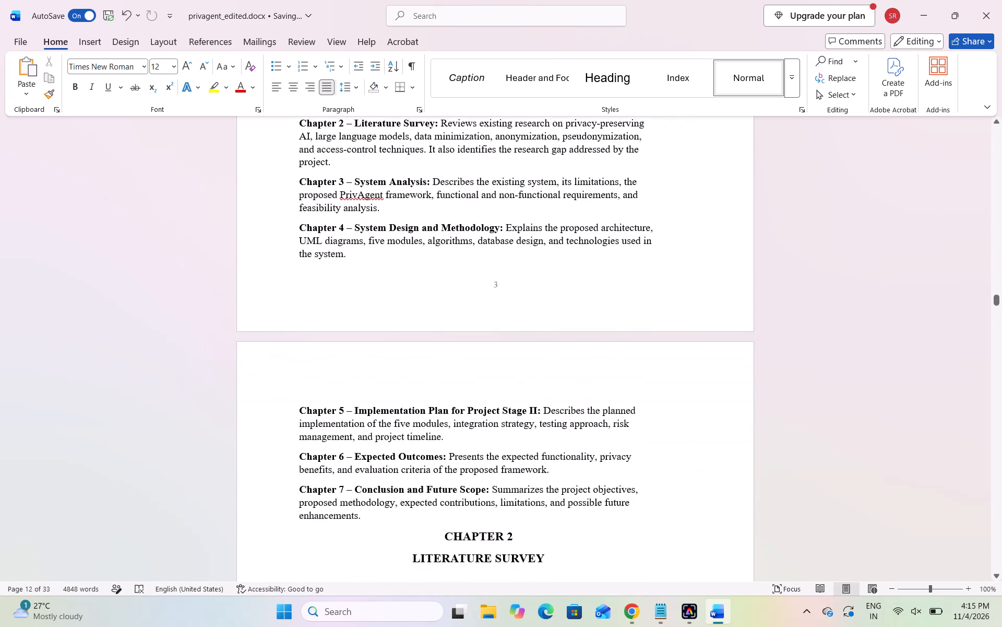
scroll(448, 353, up, 1)
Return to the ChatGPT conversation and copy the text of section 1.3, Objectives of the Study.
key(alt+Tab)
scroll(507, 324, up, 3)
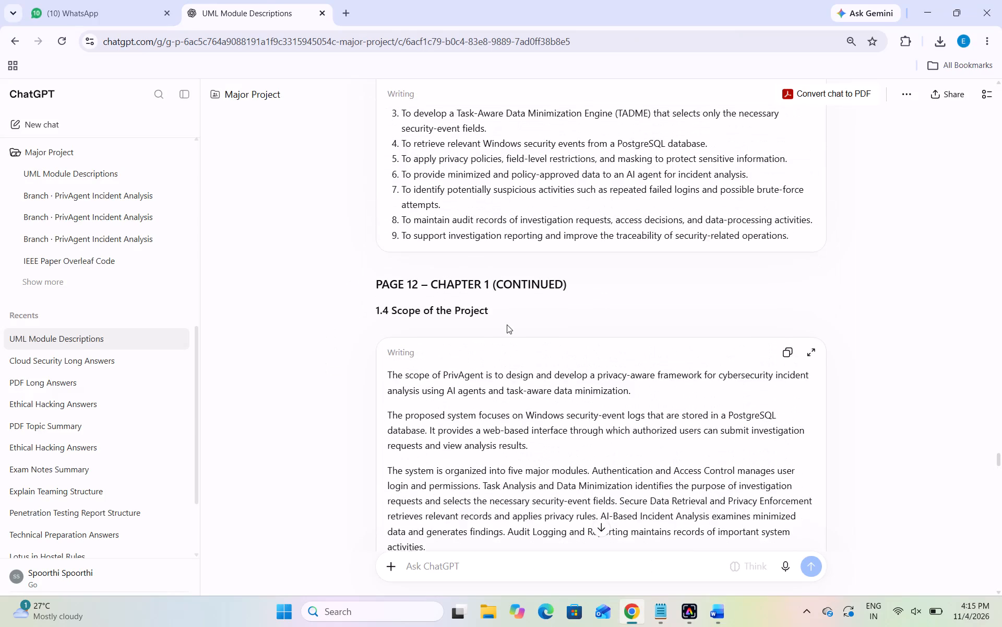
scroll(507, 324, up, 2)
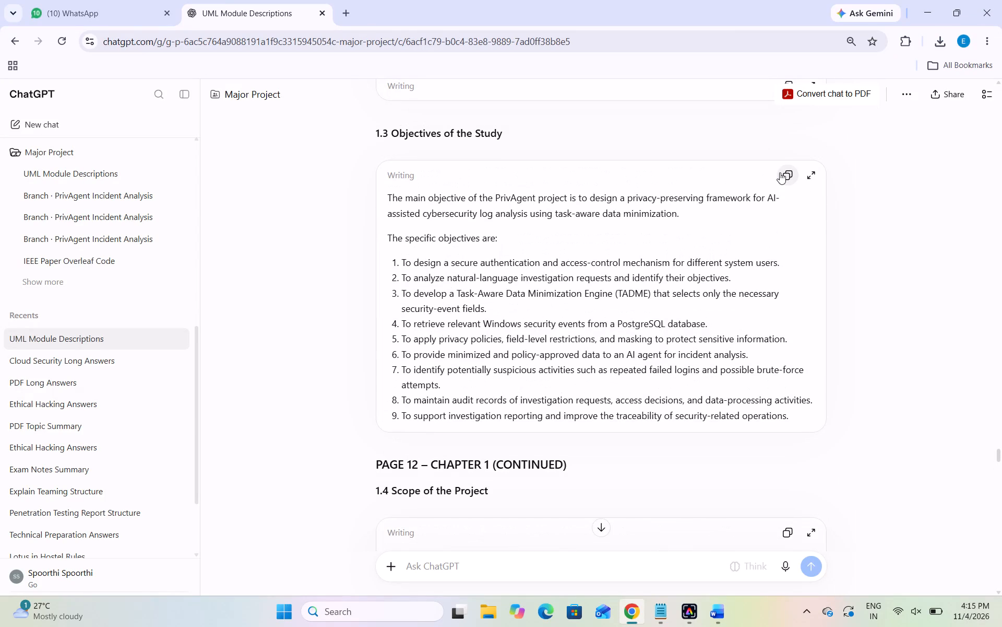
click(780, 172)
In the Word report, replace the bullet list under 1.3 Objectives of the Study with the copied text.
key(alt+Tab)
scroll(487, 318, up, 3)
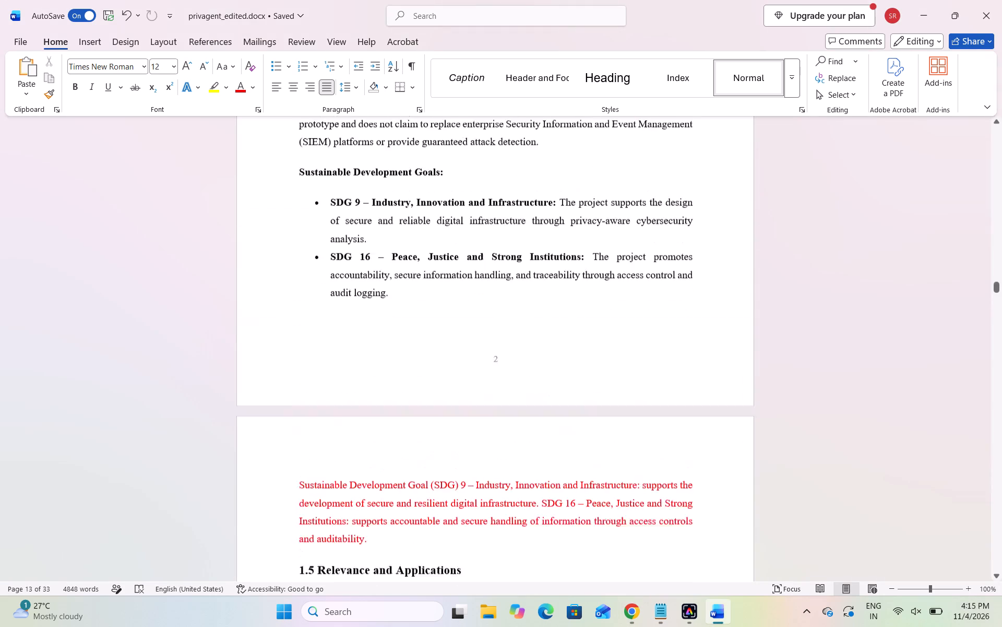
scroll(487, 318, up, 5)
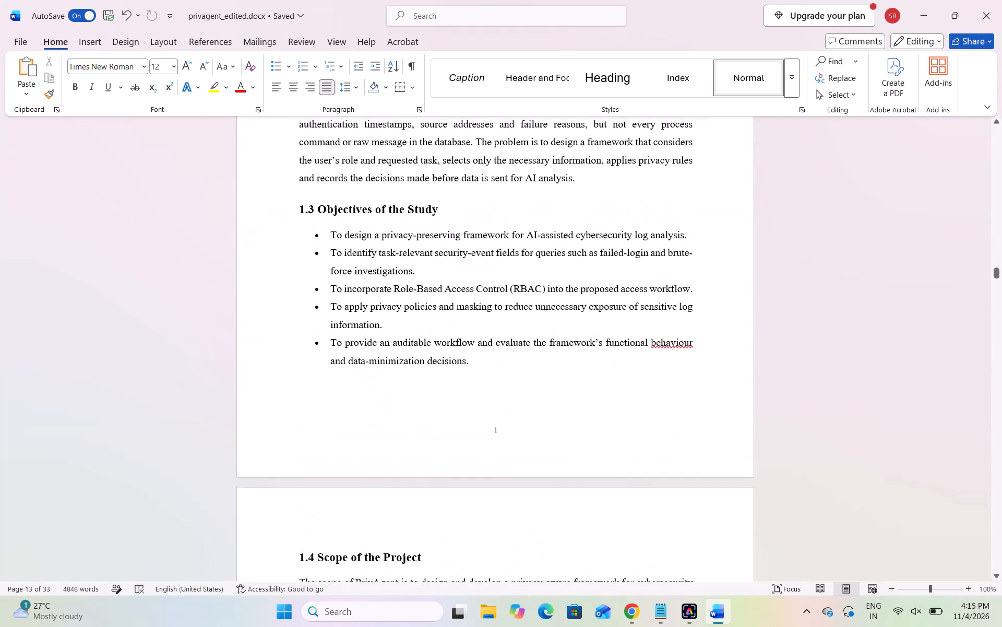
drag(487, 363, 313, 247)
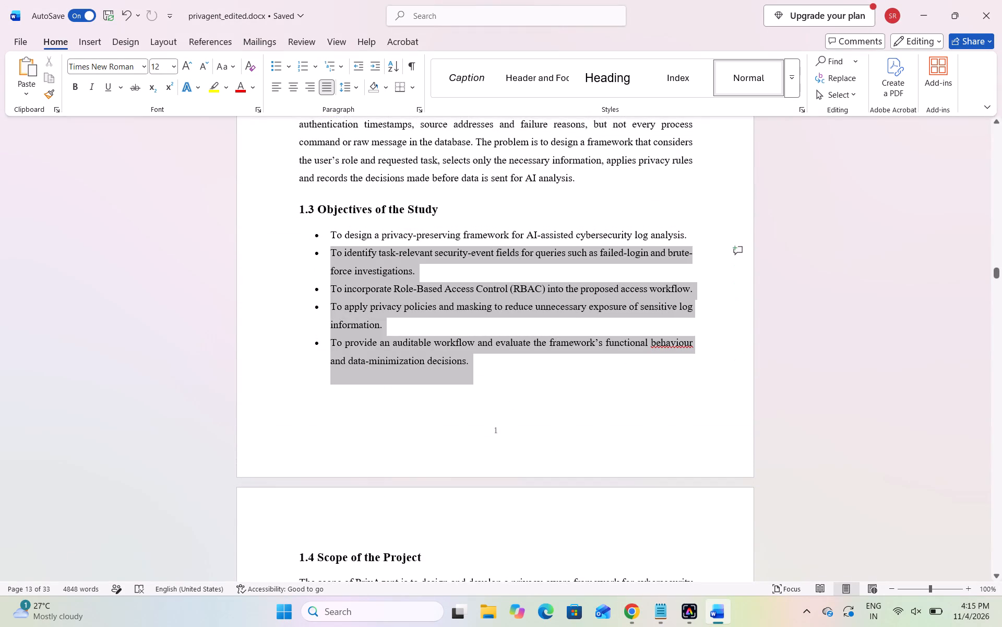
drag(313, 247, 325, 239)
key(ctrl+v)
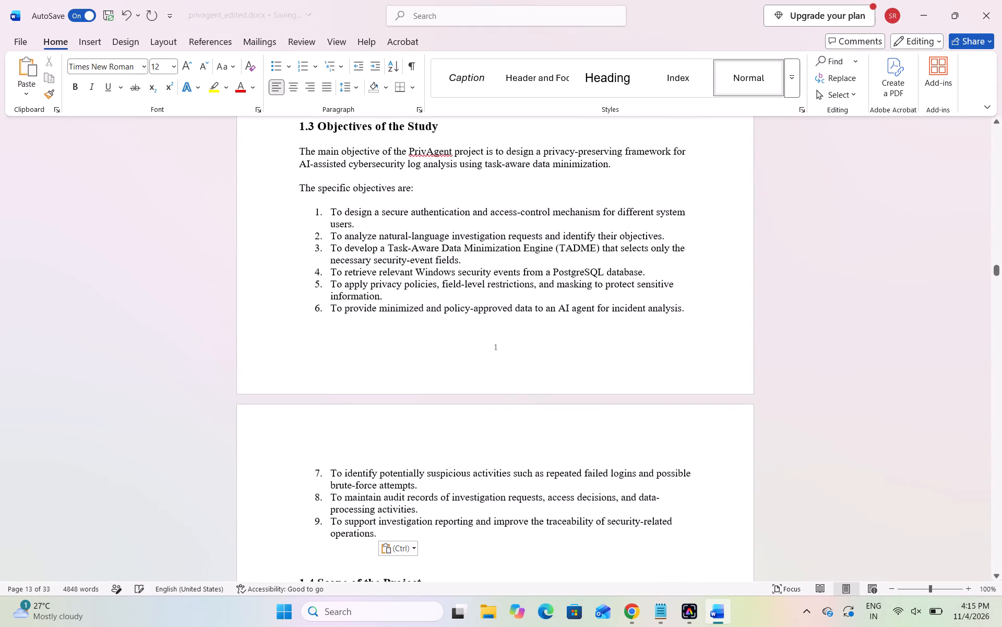
Examine the page flow of the pasted 1.3 objectives and sections 1.1 and 1.2, checking them against the ChatGPT text.
scroll(449, 331, up, 1)
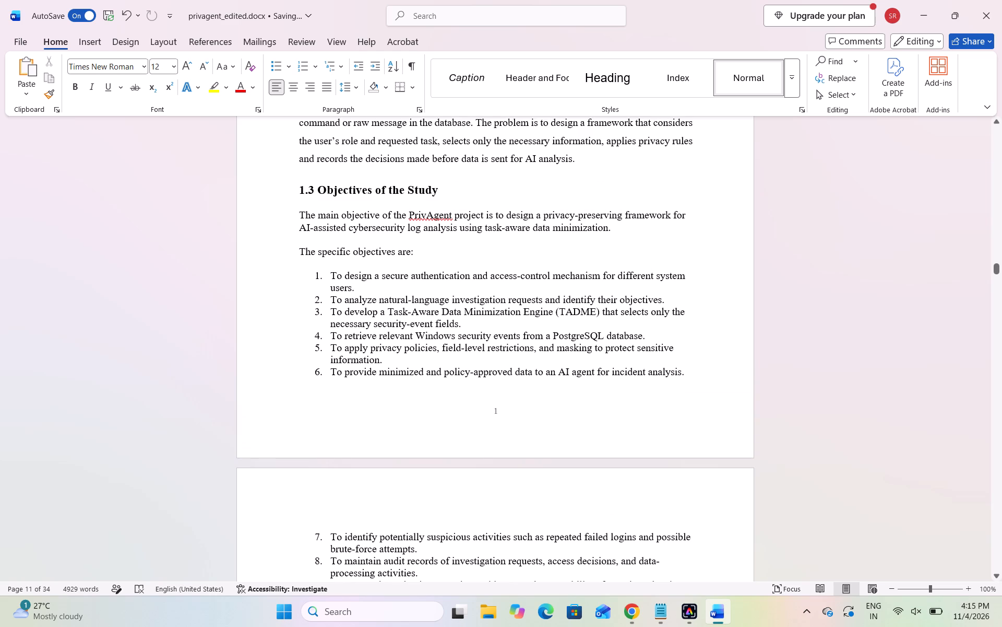
scroll(483, 398, down, 1)
scroll(483, 398, up, 8)
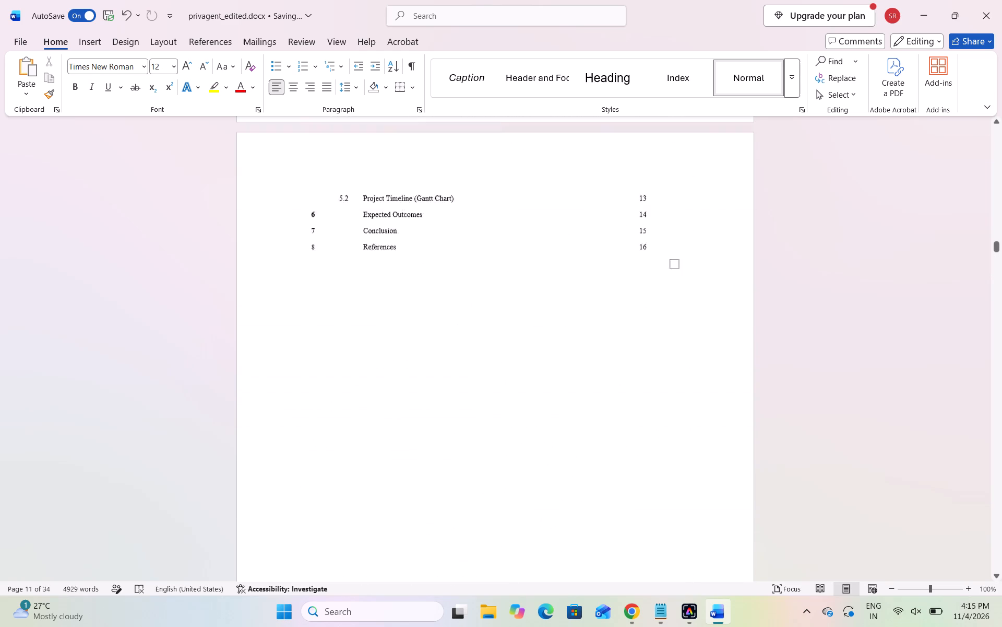
scroll(483, 398, up, 1)
scroll(483, 398, down, 5)
scroll(470, 490, down, 2)
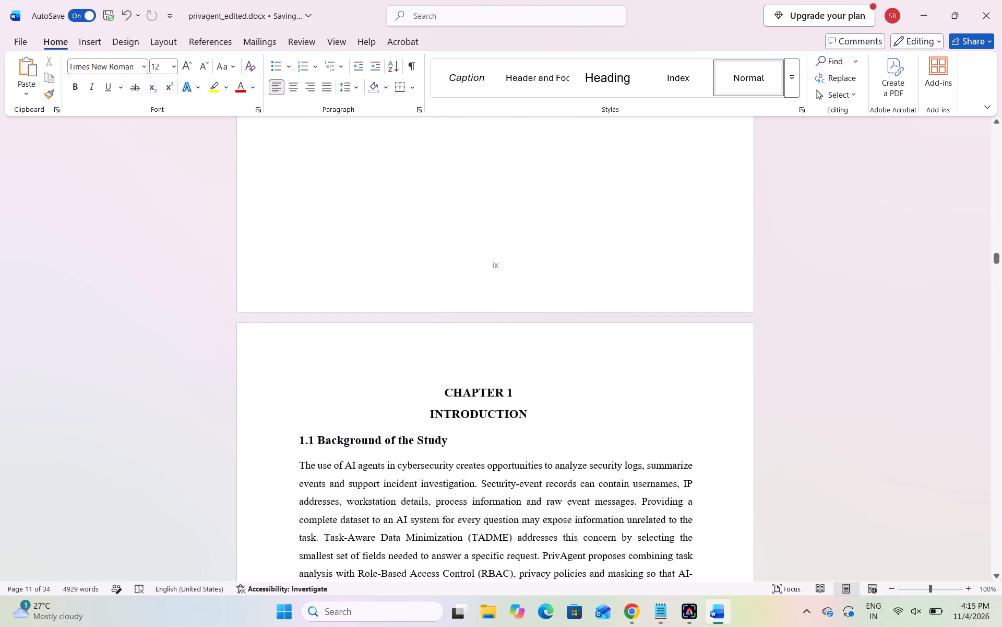
scroll(470, 490, down, 2)
key(alt+Tab)
scroll(529, 402, up, 1)
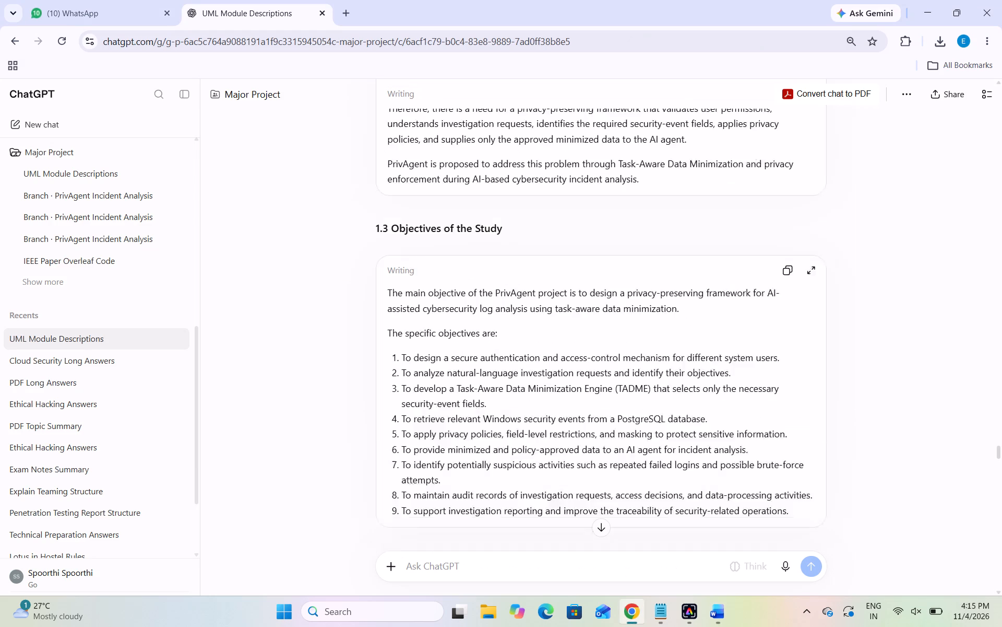
scroll(529, 402, up, 2)
scroll(604, 309, up, 1)
key(alt+Tab)
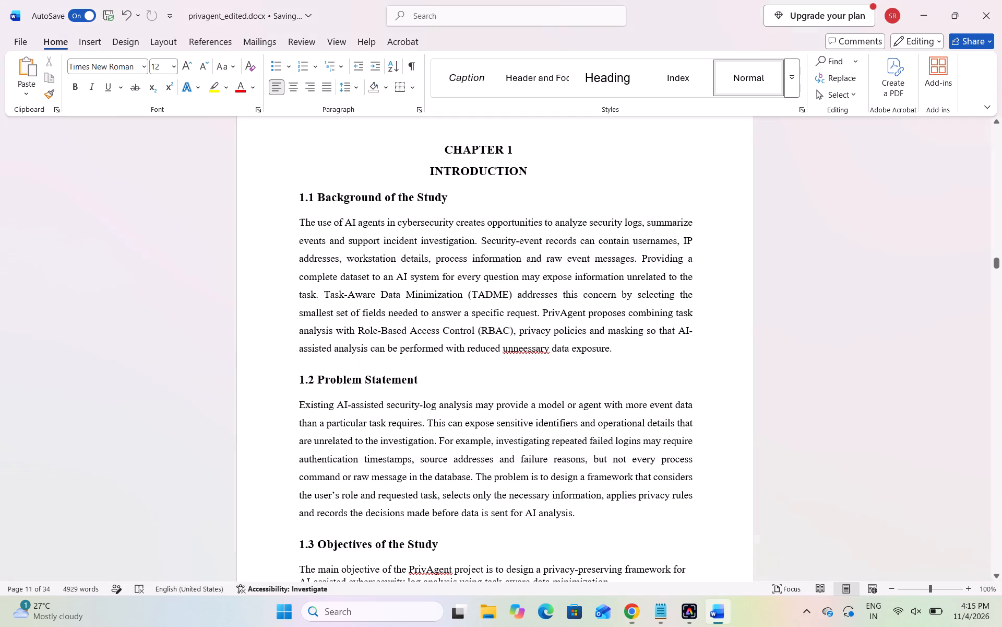
scroll(567, 320, down, 1)
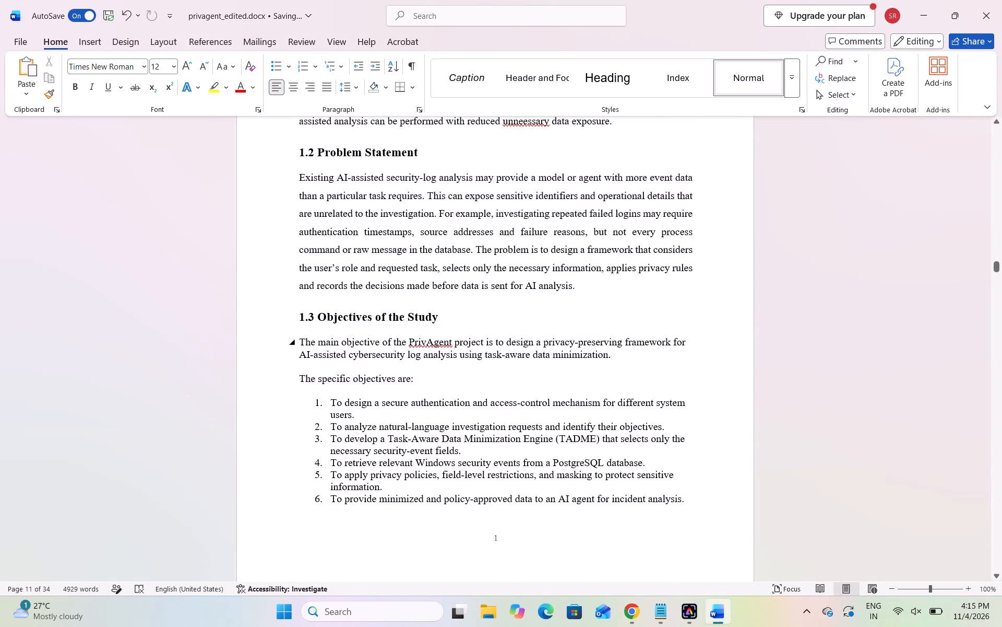
scroll(535, 388, down, 1)
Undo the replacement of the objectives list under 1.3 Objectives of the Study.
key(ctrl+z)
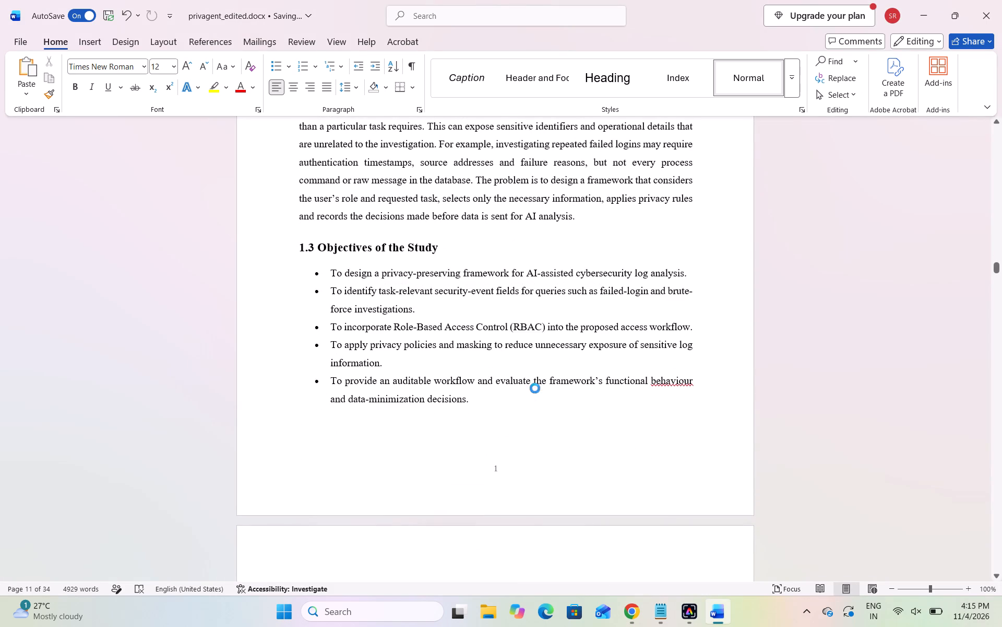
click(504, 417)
Examine sections 1.3 to 1.6 of the report and their page breaks, glancing back at the ChatGPT conversation.
scroll(504, 417, down, 1)
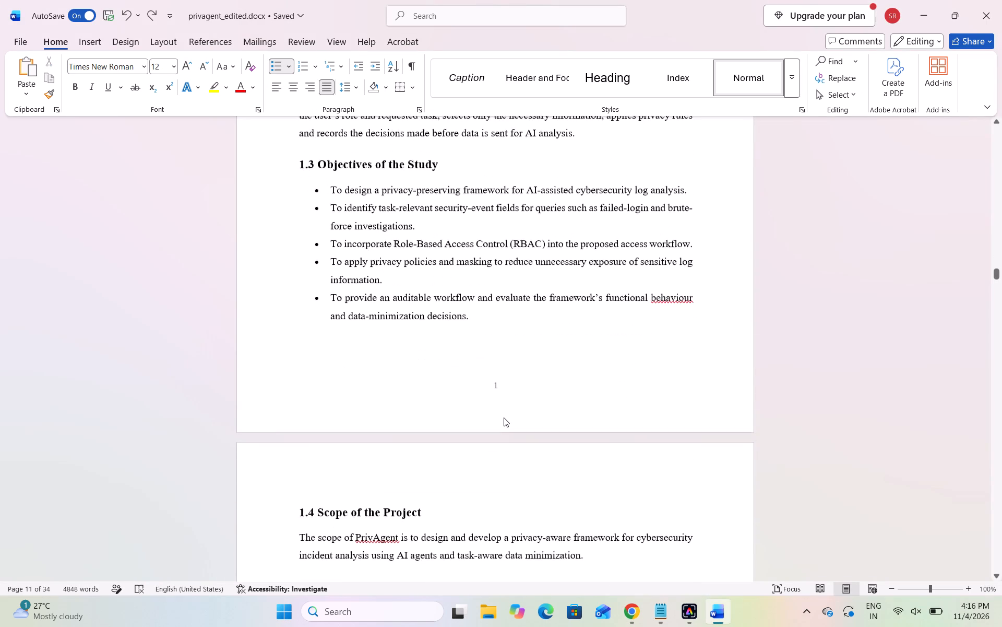
scroll(504, 417, down, 1)
drag(470, 313, 345, 207)
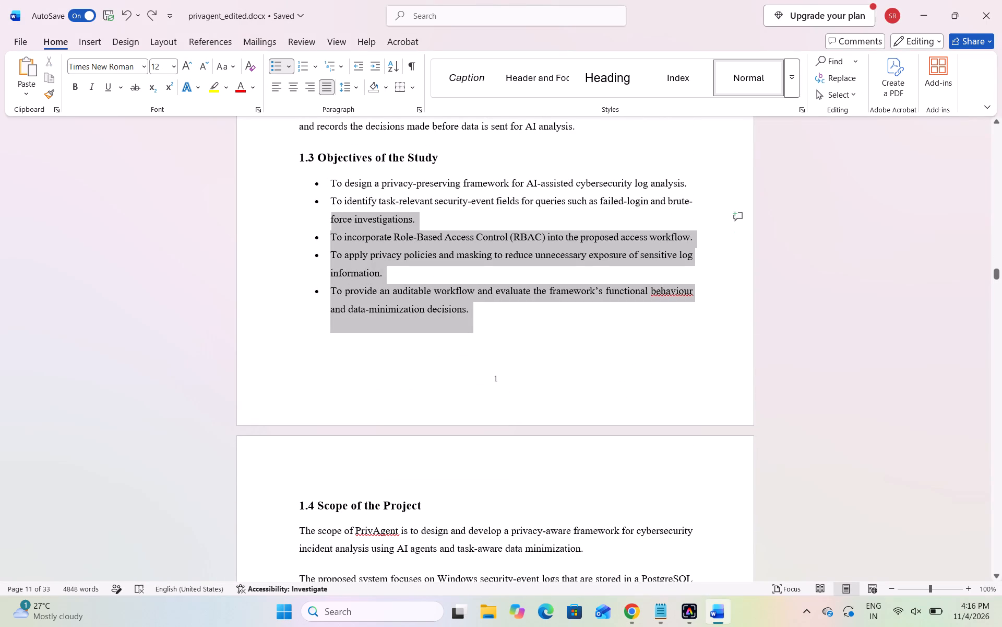
drag(345, 207, 343, 204)
click(409, 347)
scroll(409, 347, down, 3)
scroll(414, 429, down, 1)
scroll(442, 404, up, 1)
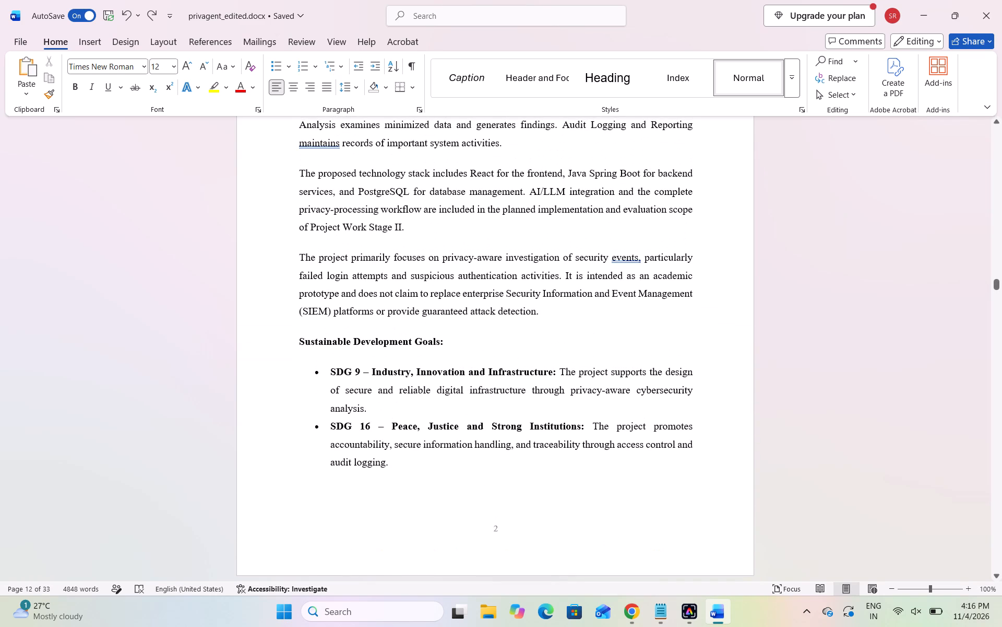
drag(396, 465, 309, 179)
click(353, 297)
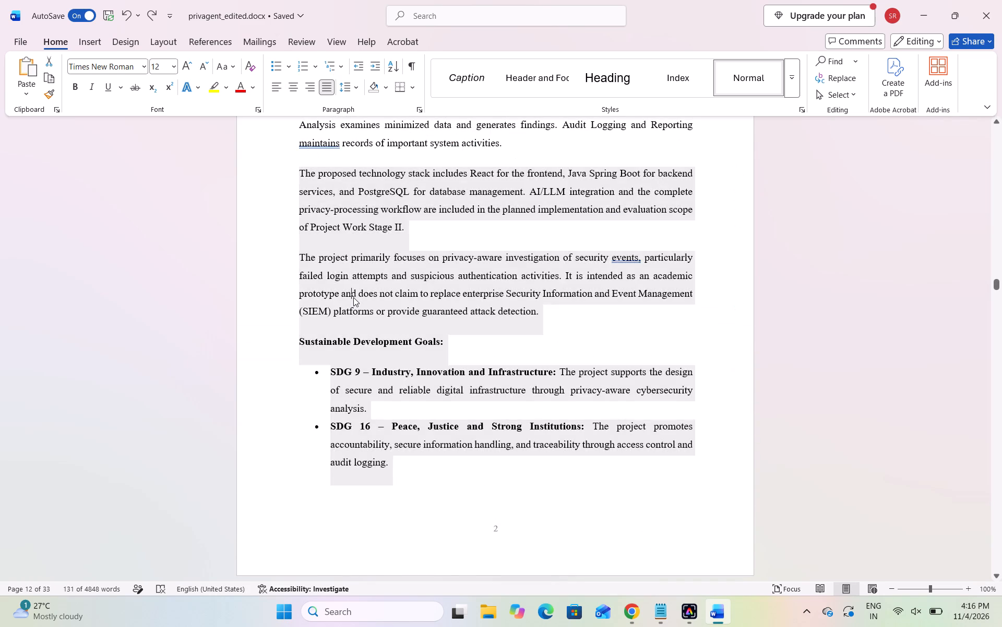
scroll(353, 297, right, 1)
scroll(374, 391, down, 1)
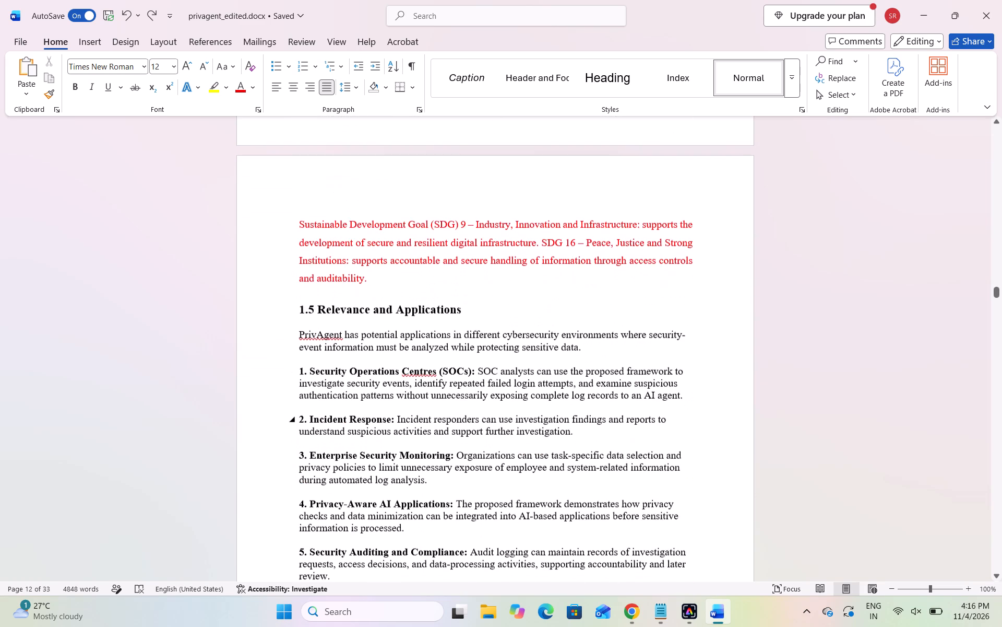
scroll(376, 444, down, 1)
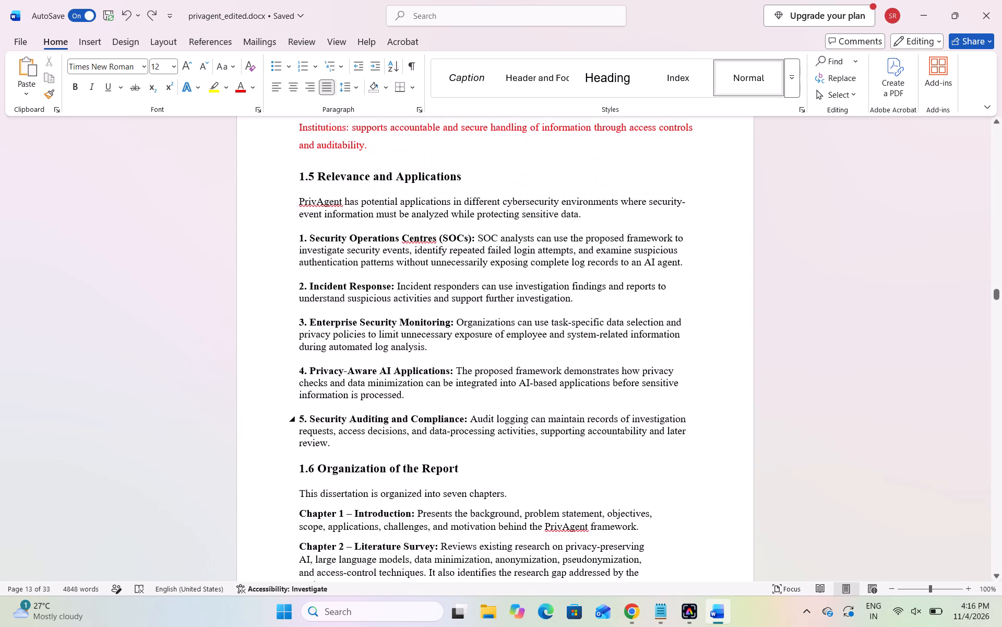
scroll(398, 449, down, 2)
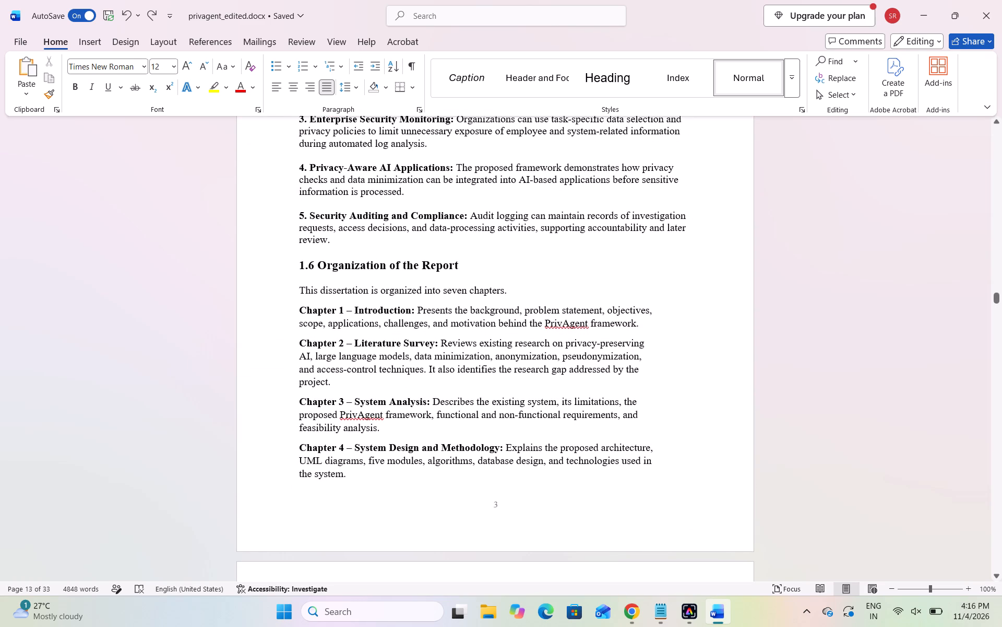
key(alt+Tab)
scroll(501, 357, down, 2)
key(alt+Tab)
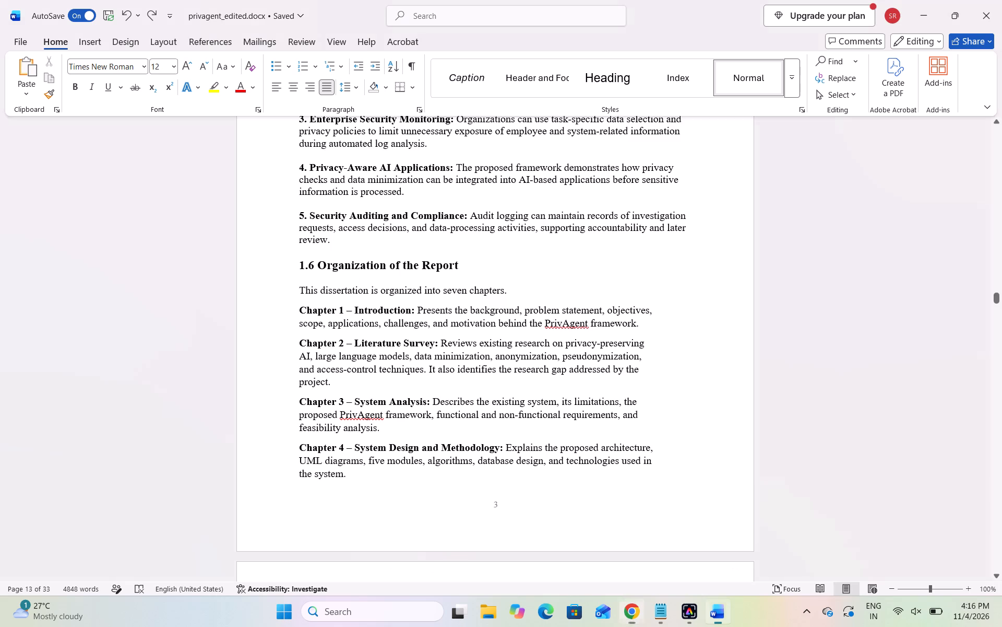
Insert blank lines before the 1.6 Organization of the Report heading to push it onto the next page.
scroll(444, 356, down, 1)
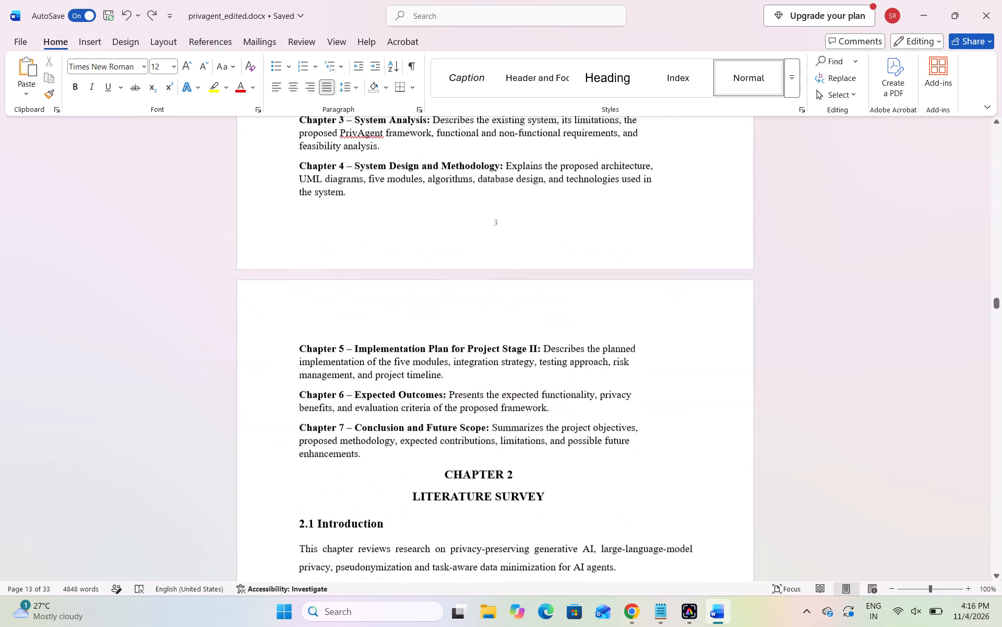
scroll(444, 356, down, 1)
scroll(444, 356, up, 1)
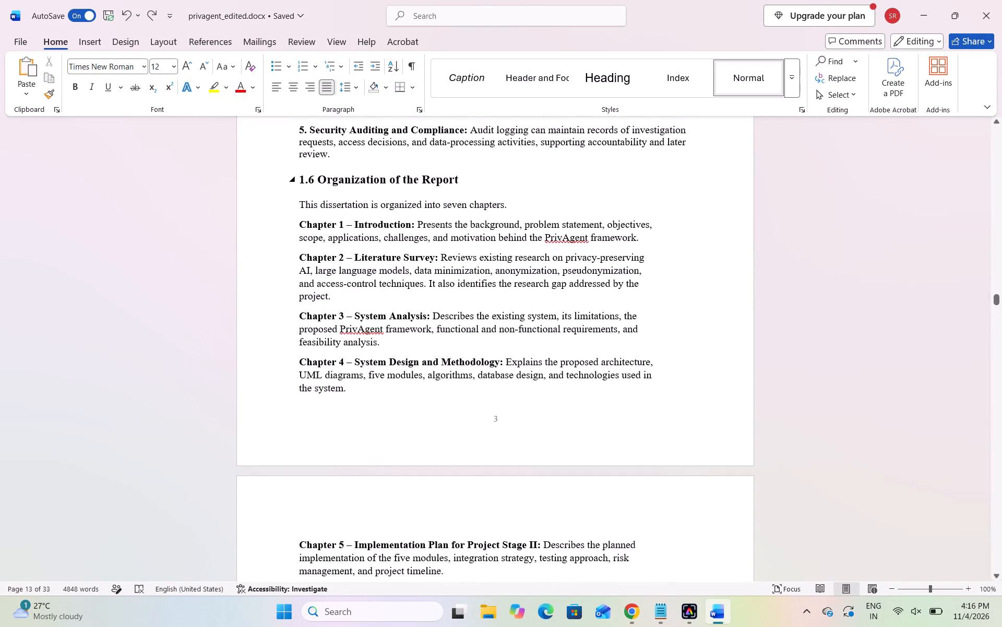
click(300, 177)
key(Return)
key(Return)
key(Return)
key(Return)
key(Return)
key(Return)
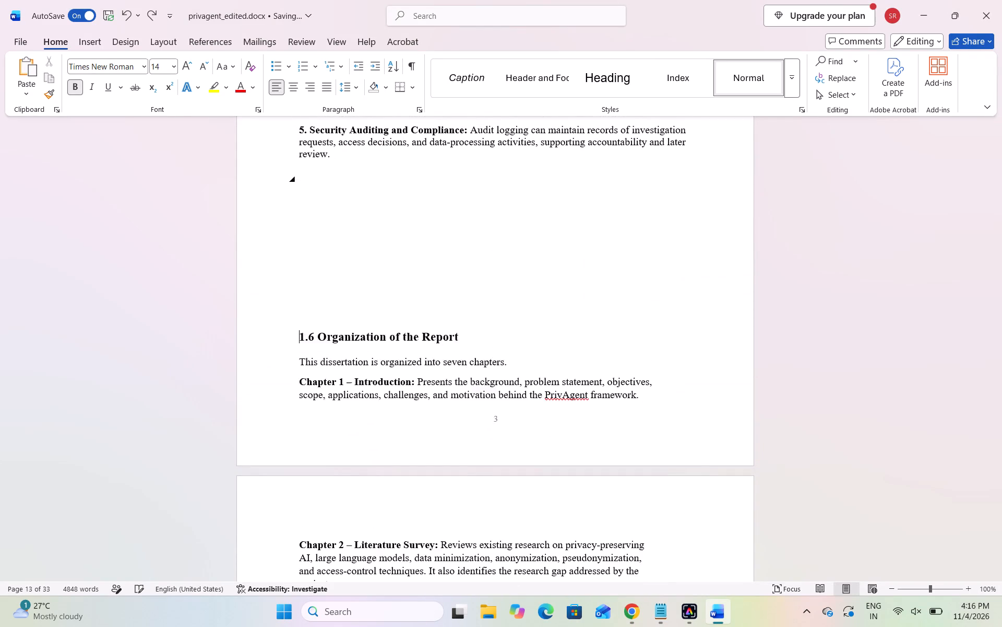
key(Return)
key(Return)
key(Return)
key(Return)
key(BackSpace)
key(BackSpace)
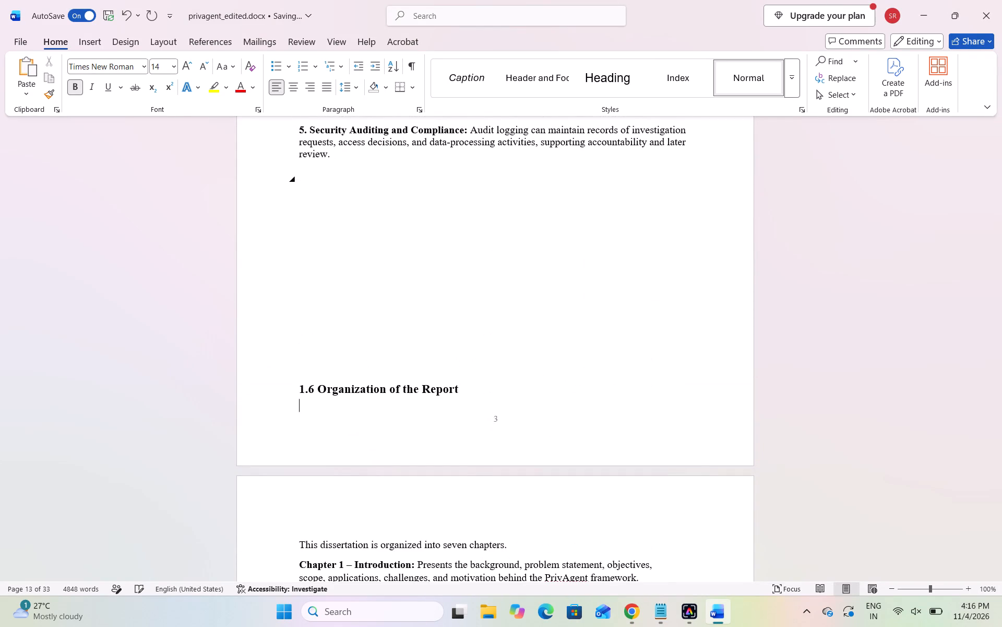
key(Return)
Insert blank lines before the centred CHAPTER 2 heading to push the Literature Survey chapter onto a new page.
scroll(300, 177, down, 4)
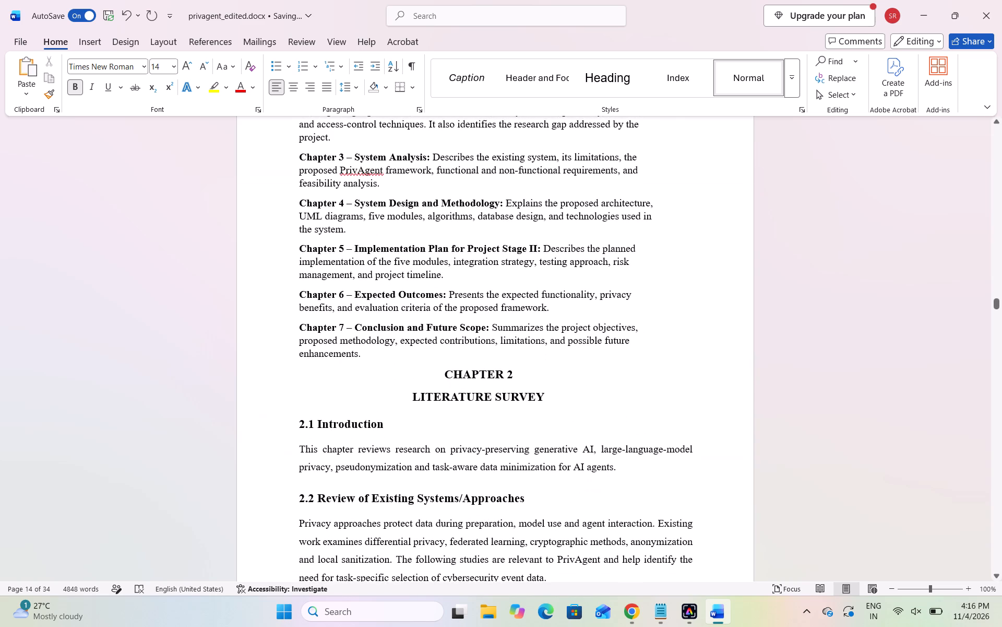
click(430, 371)
key(Return)
key(Return)
key(Return)
key(Return)
key(Return)
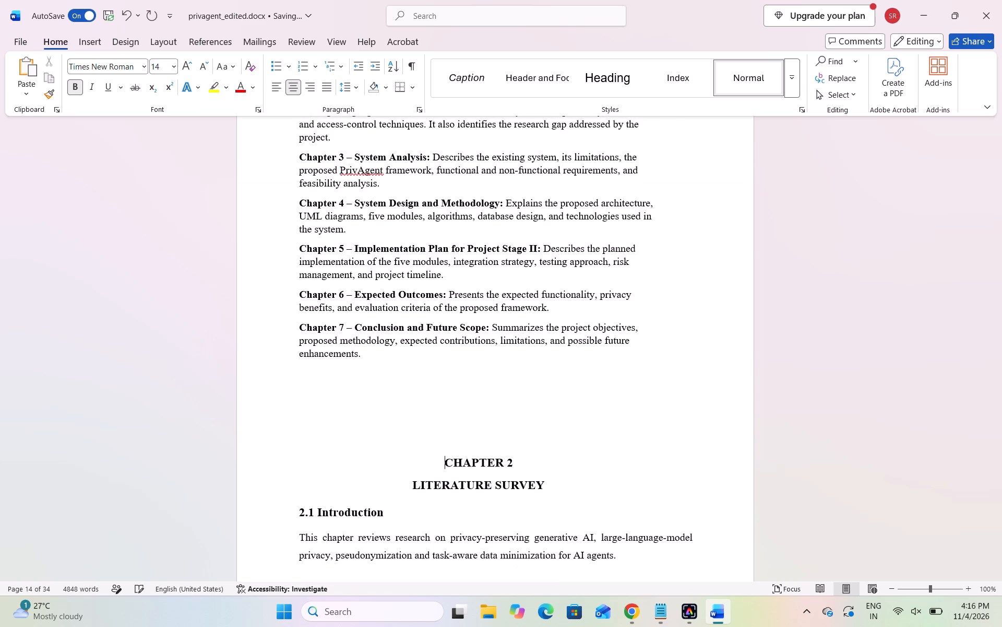
key(Return)
key(Return)
scroll(430, 371, down, 2)
key(Return)
key(Return)
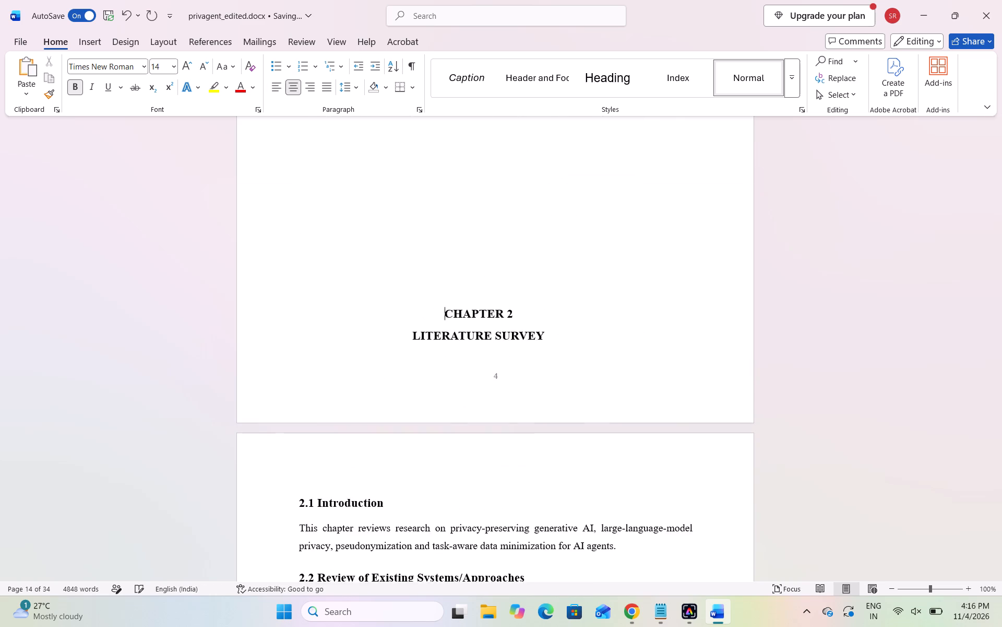
key(Return)
key(Return)
scroll(430, 371, up, 3)
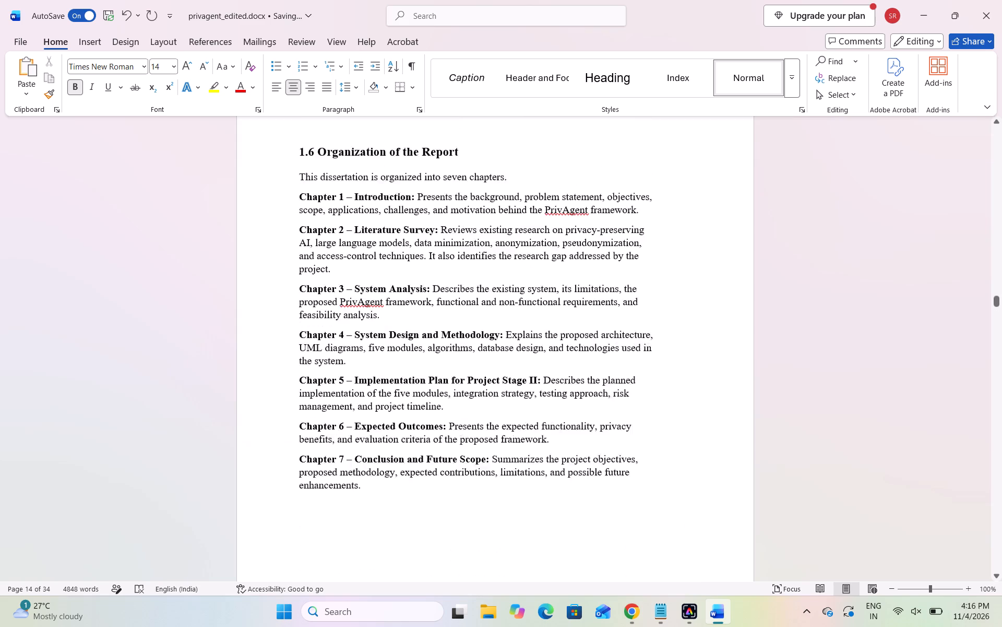
scroll(430, 371, up, 6)
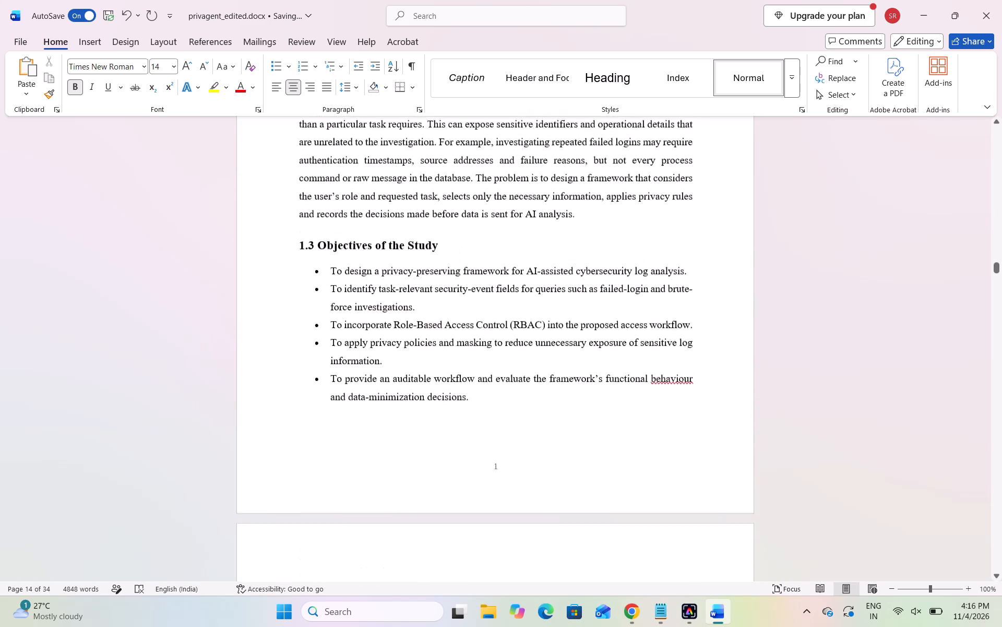